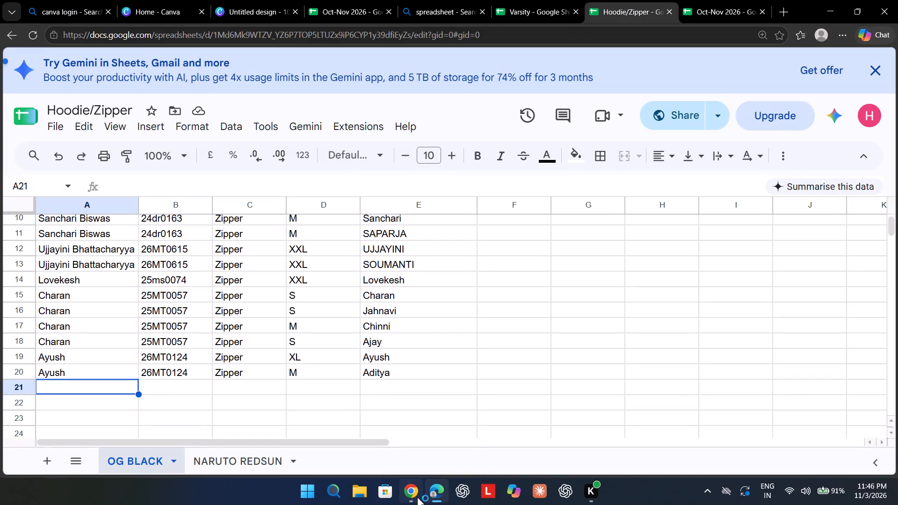
# Copy the name Anand from row 25 of the DOPESQUAD MERCH RESPONSE sheet in Chrome into cell A21 of Edge's Hoodie/Zipper sheet.
pyautogui.click(417, 497)
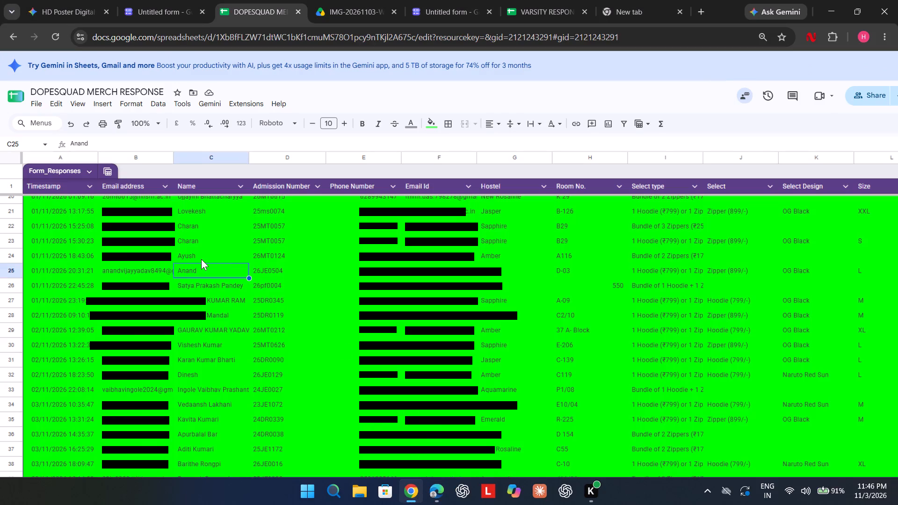
pyautogui.tripleClick(191, 270)
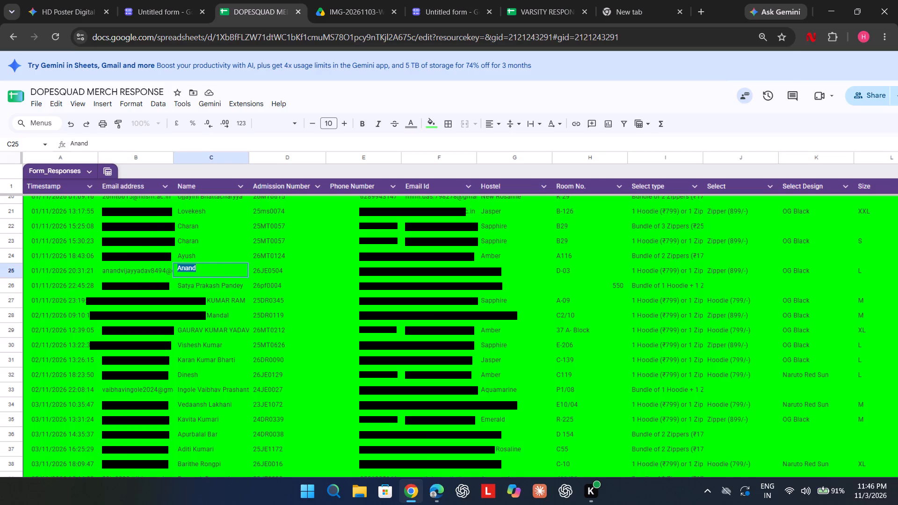
pyautogui.hotkey('ctrl', 'c')
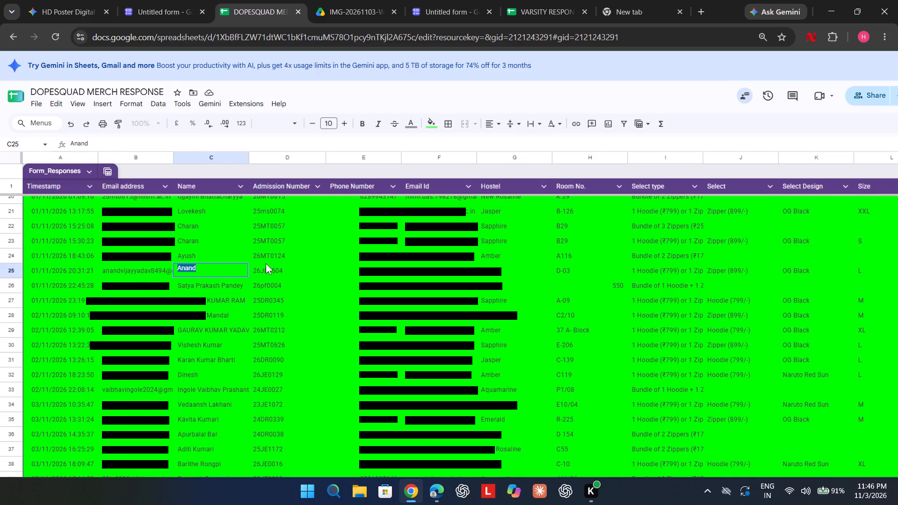
pyautogui.click(266, 263)
pyautogui.click(270, 271)
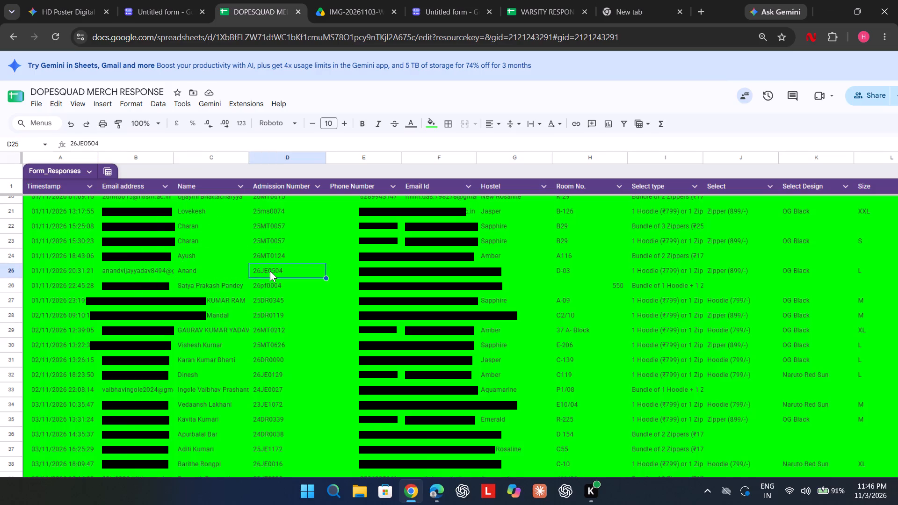
pyautogui.click(434, 496)
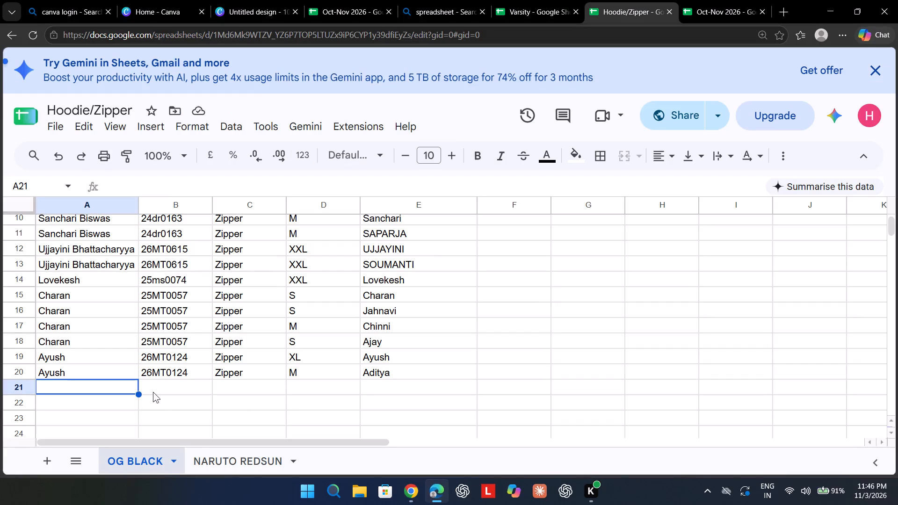
pyautogui.hotkey('ctrl', 'v')
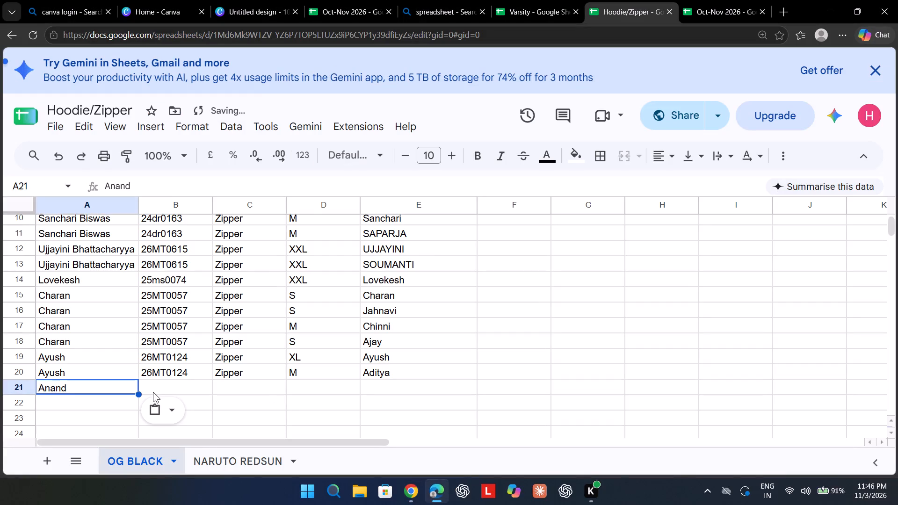
# Copy the admission number from response row 25 into cell B21 of the OG BLACK sheet.
pyautogui.click(167, 388)
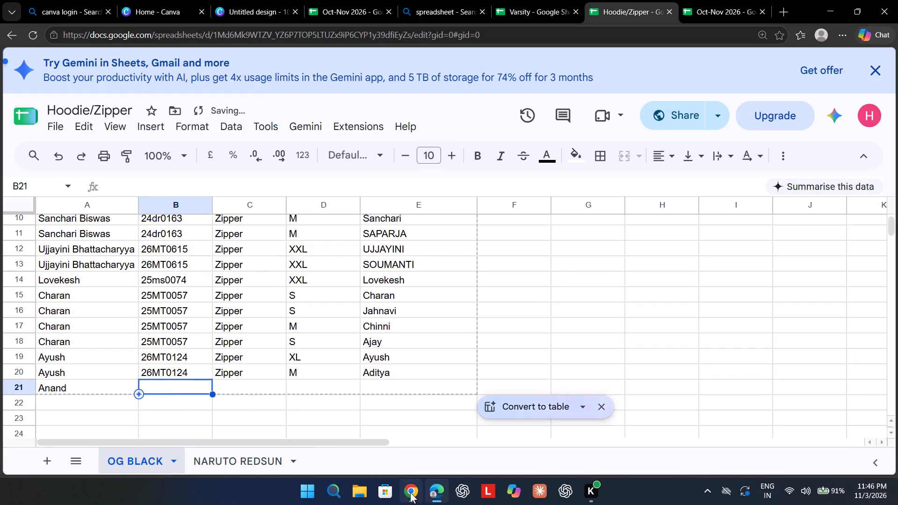
pyautogui.click(410, 492)
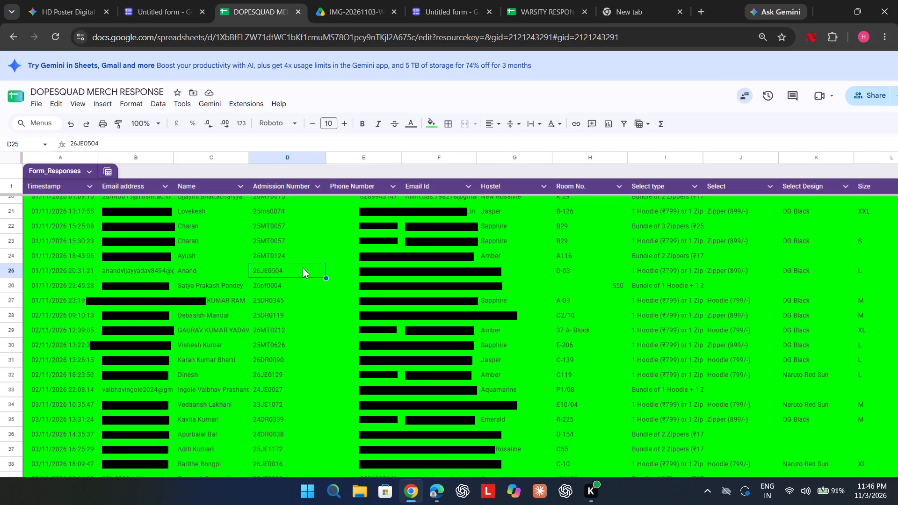
pyautogui.tripleClick(303, 267)
pyautogui.hotkey('ctrl', 'c')
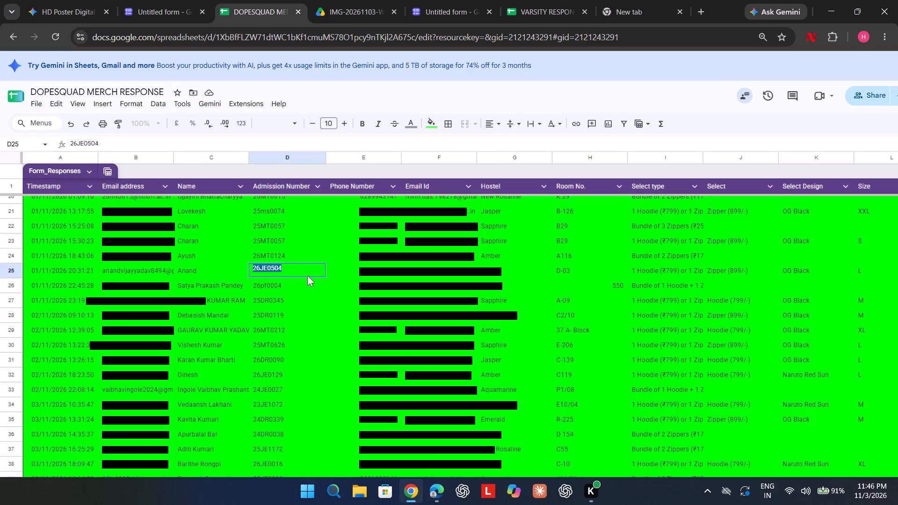
pyautogui.click(435, 500)
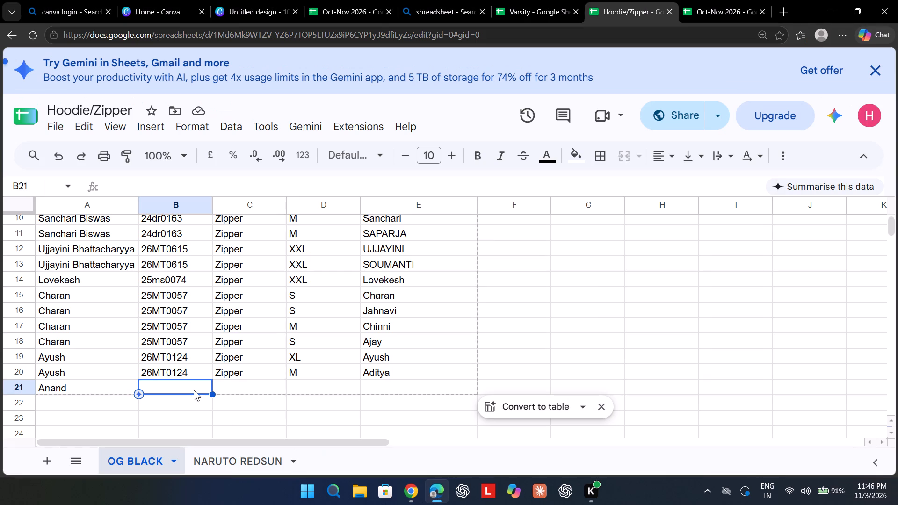
pyautogui.hotkey('ctrl', 'v')
# Check the item ordered in response row 25 and enter Zipper in cell C21 of the OG BLACK sheet.
pyautogui.click(232, 391)
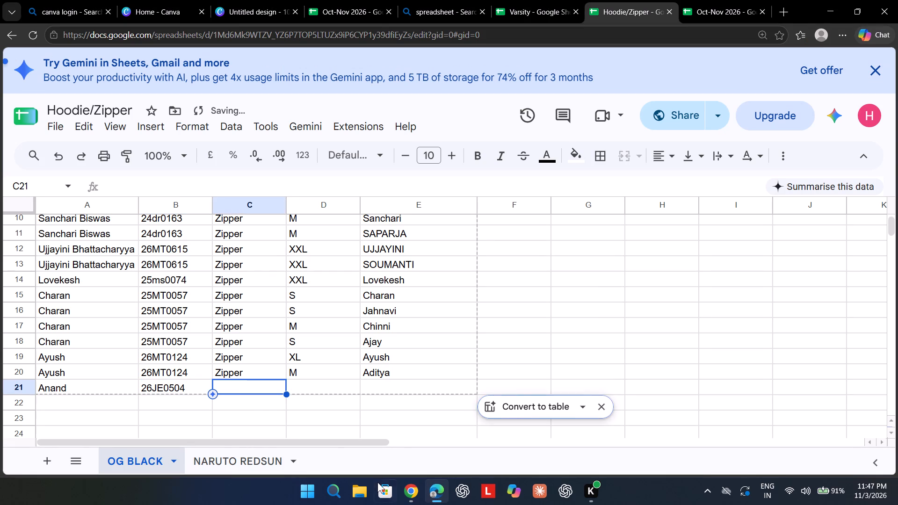
pyautogui.click(410, 501)
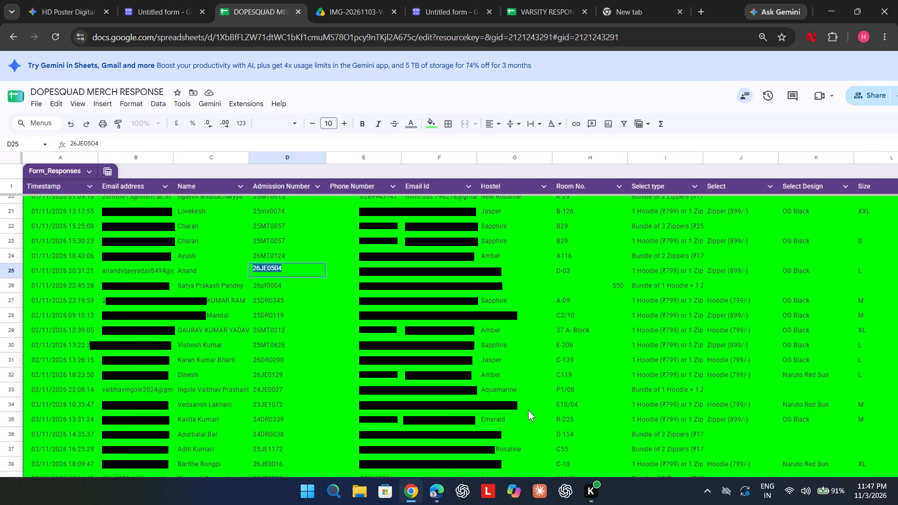
pyautogui.click(731, 270)
pyautogui.hscroll(-1, 731, 270)
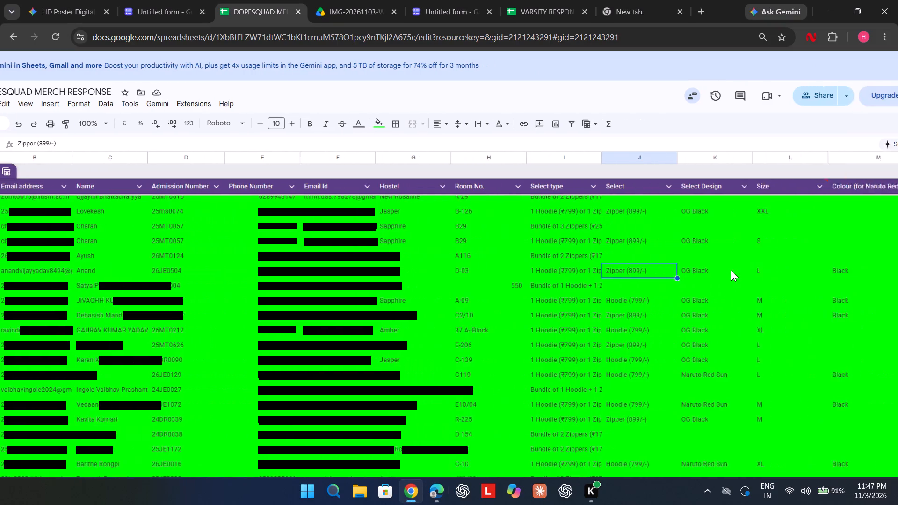
pyautogui.hscroll(-1, 731, 270)
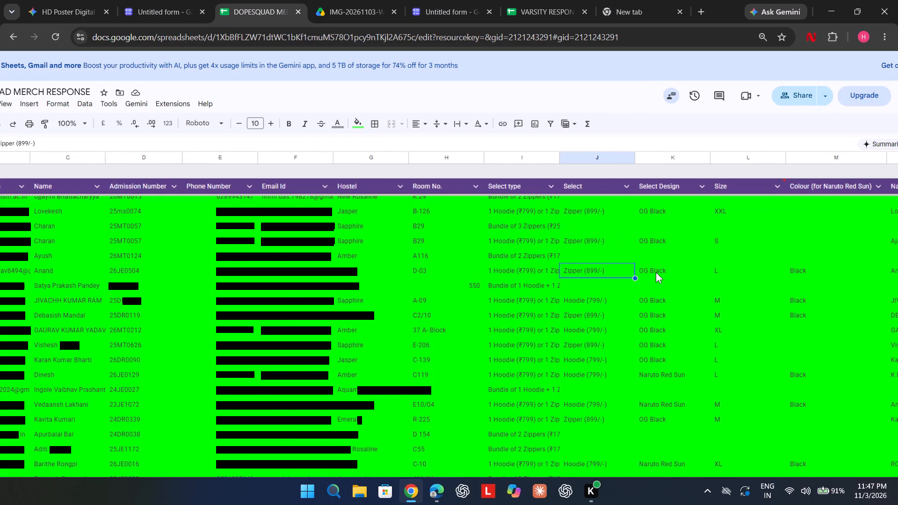
pyautogui.hscroll(-2, 656, 272)
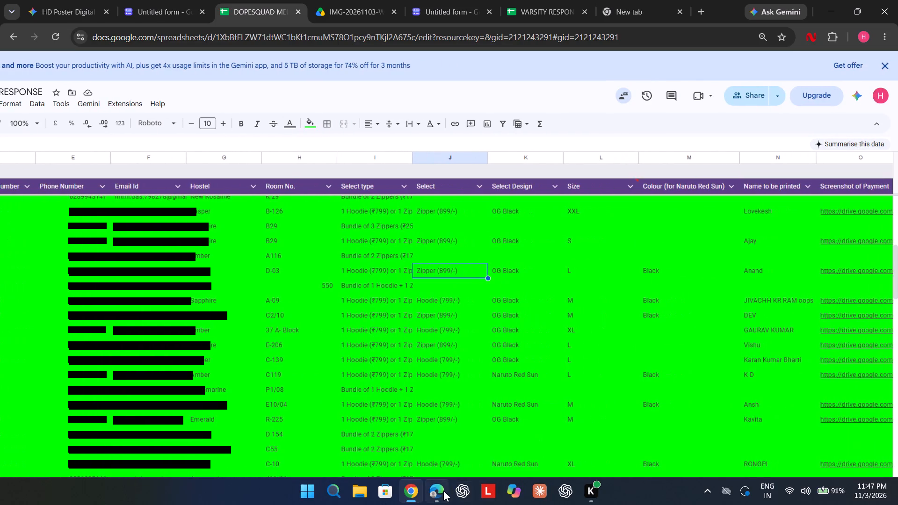
pyautogui.click(442, 491)
pyautogui.press('z')
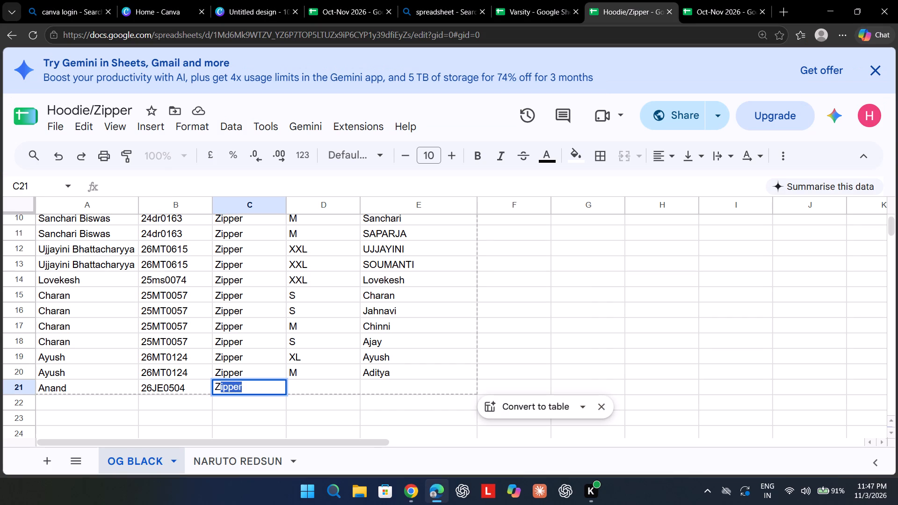
pyautogui.press('Tab')
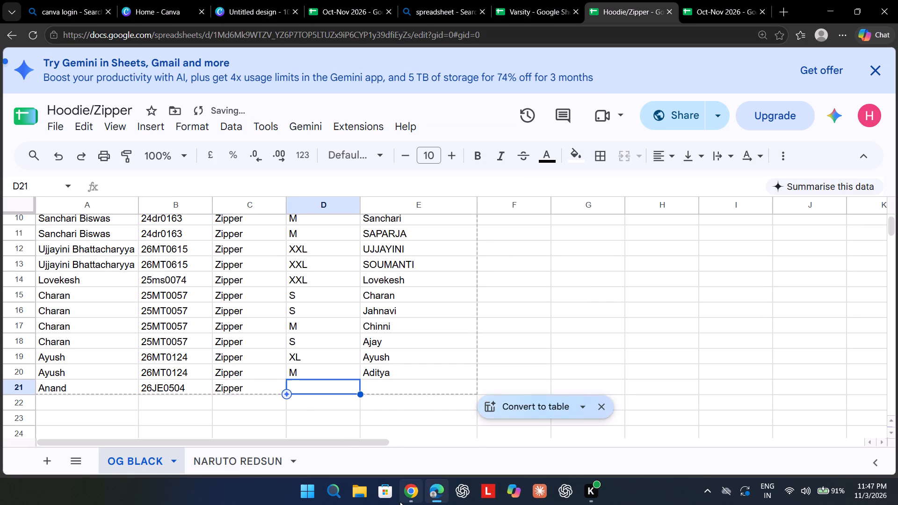
# Check the size in response row 25 and enter L in cell D21 of the OG BLACK sheet.
pyautogui.click(408, 500)
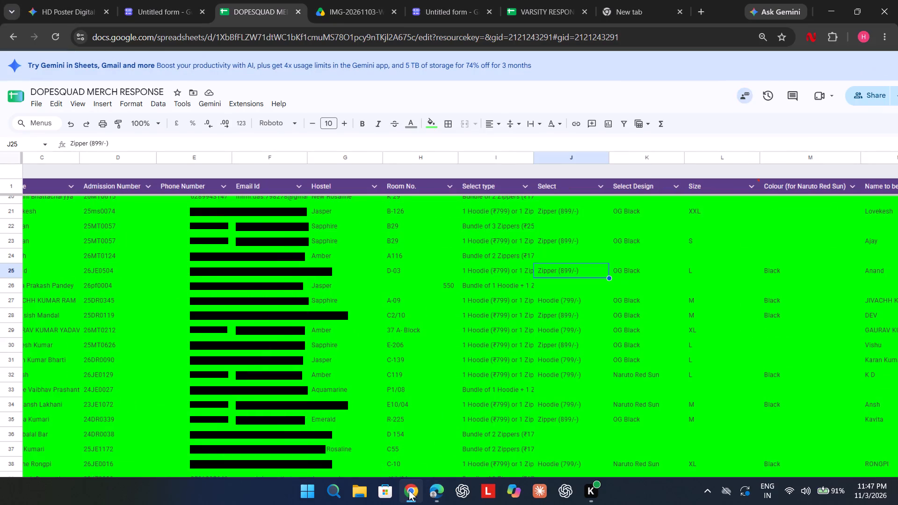
pyautogui.click(437, 495)
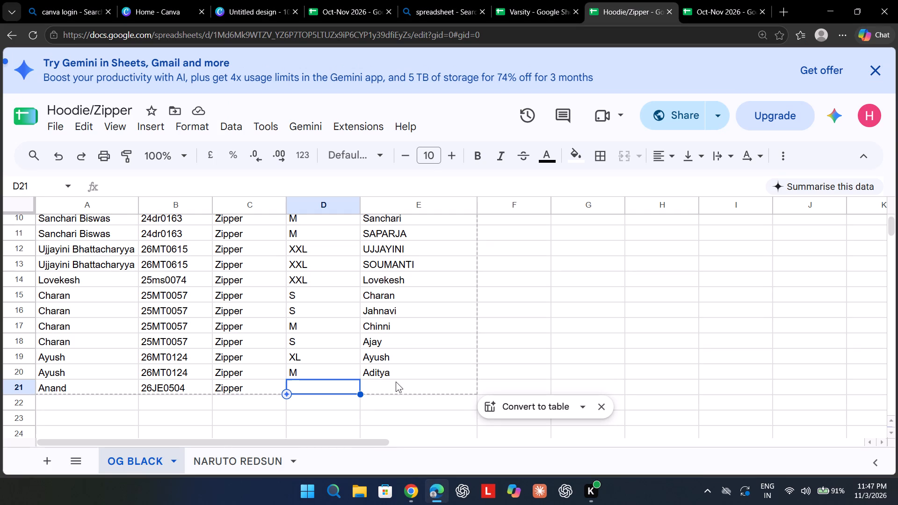
pyautogui.press('l')
pyautogui.press('Right')
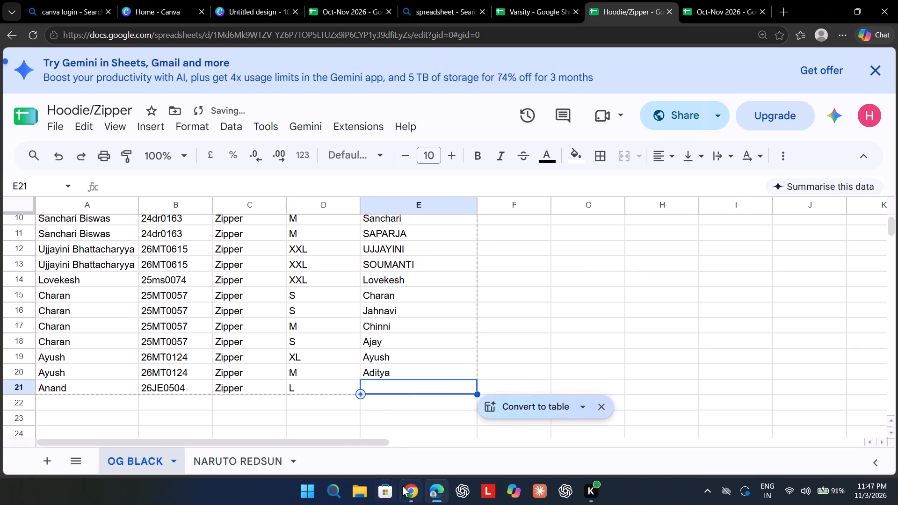
# Copy the name to be printed, Anand, from response row 25 into cell E21 of the OG BLACK sheet.
pyautogui.click(409, 495)
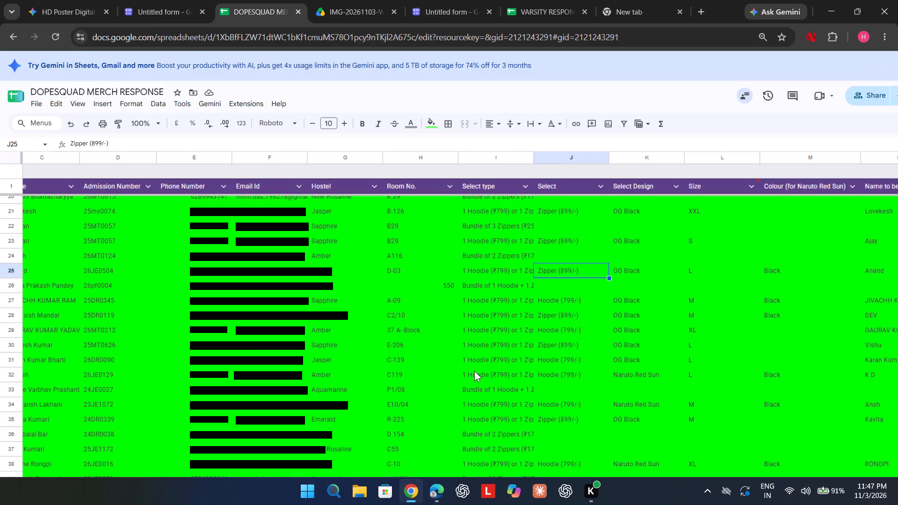
pyautogui.hscroll(-2, 492, 351)
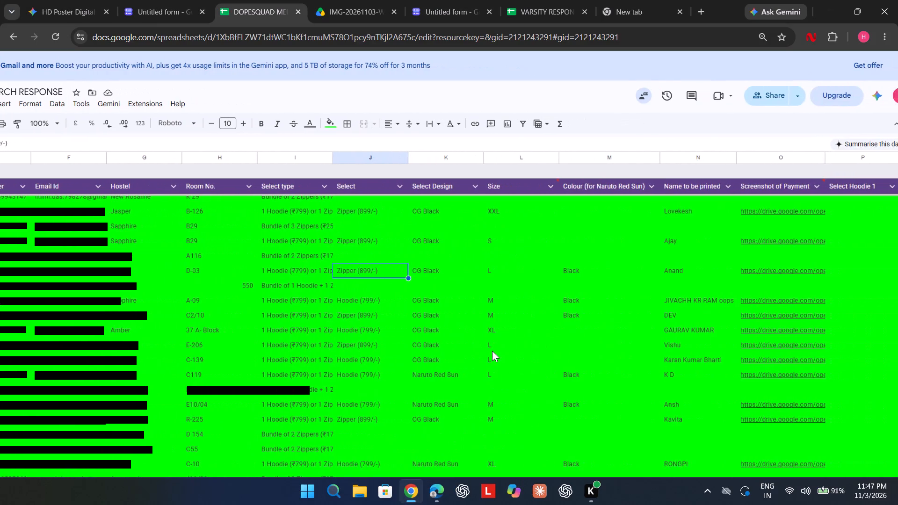
pyautogui.hscroll(-1, 492, 351)
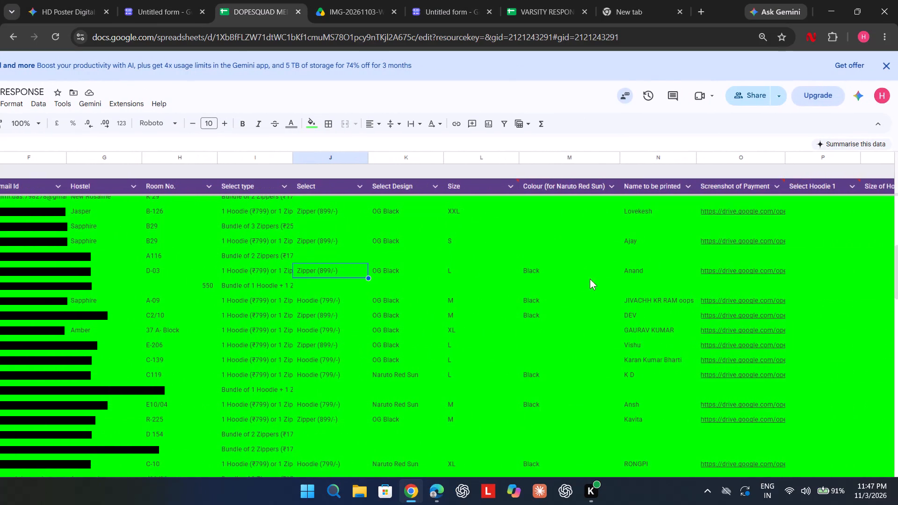
pyautogui.click(639, 267)
pyautogui.tripleClick(639, 267)
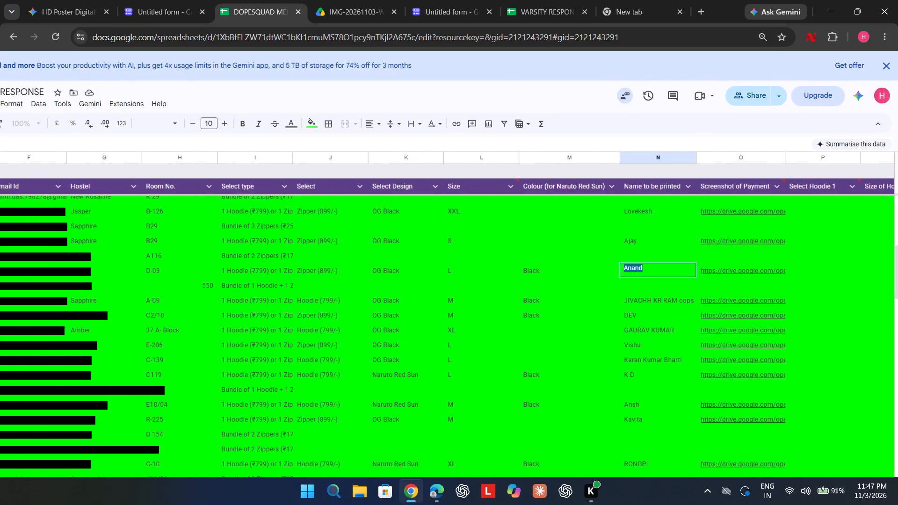
pyautogui.hotkey('ctrl', 'c')
pyautogui.click(565, 268)
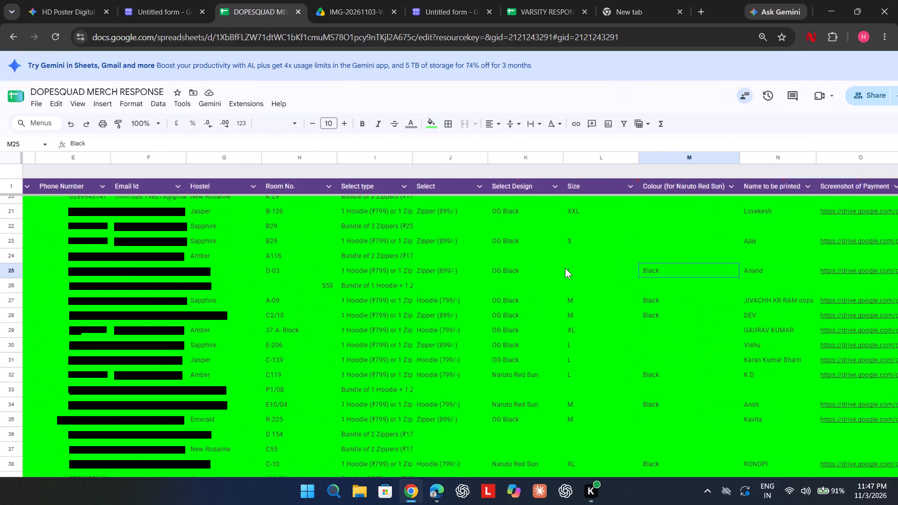
pyautogui.click(434, 498)
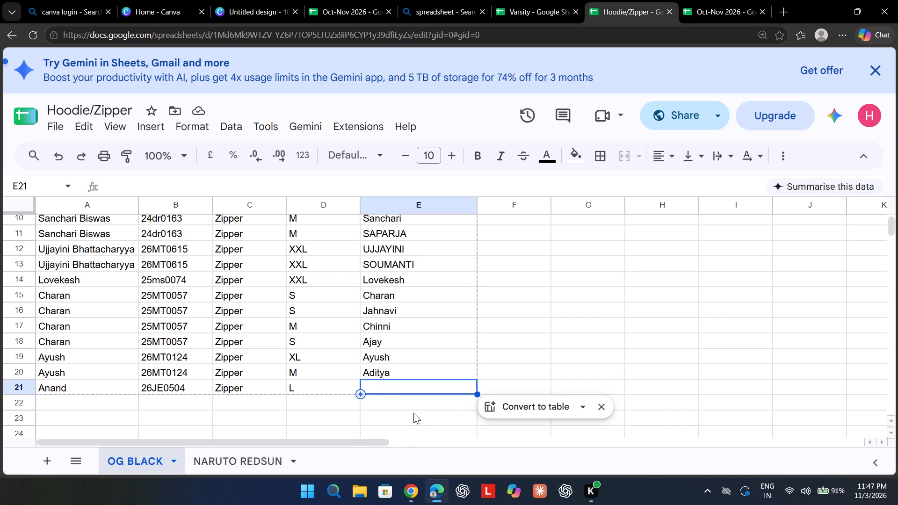
pyautogui.hotkey('ctrl', 'v')
# Examine response row 26 in the DOPESQUAD MERCH RESPONSE sheet for its bundle's hoodie and zipper designs, sizes, colours and print names.
pyautogui.click(121, 397)
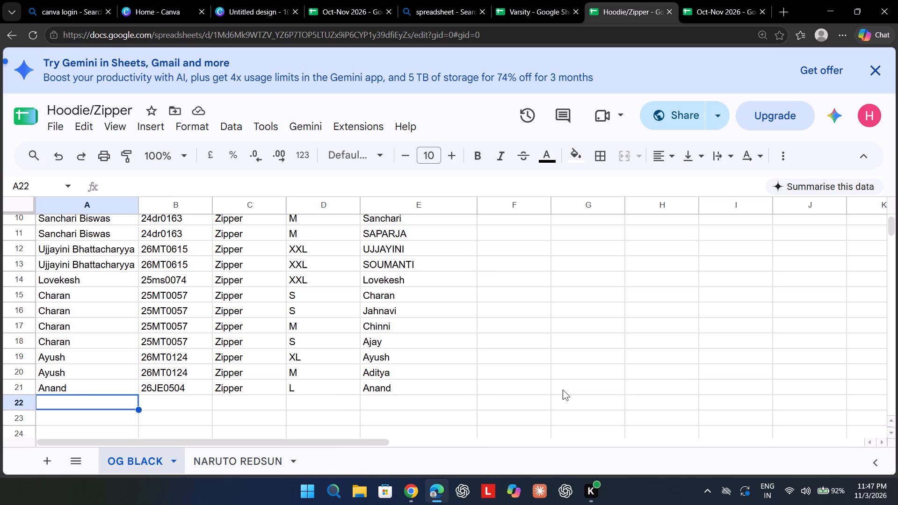
pyautogui.click(409, 497)
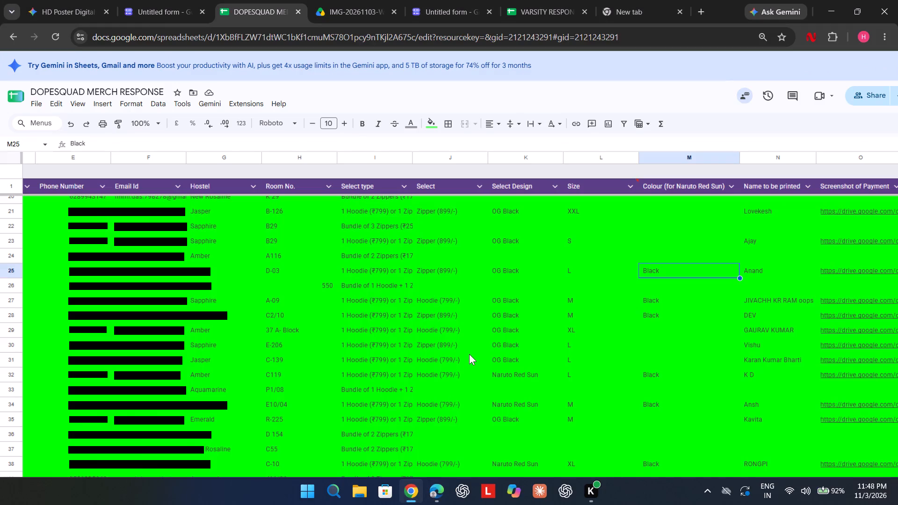
pyautogui.click(429, 499)
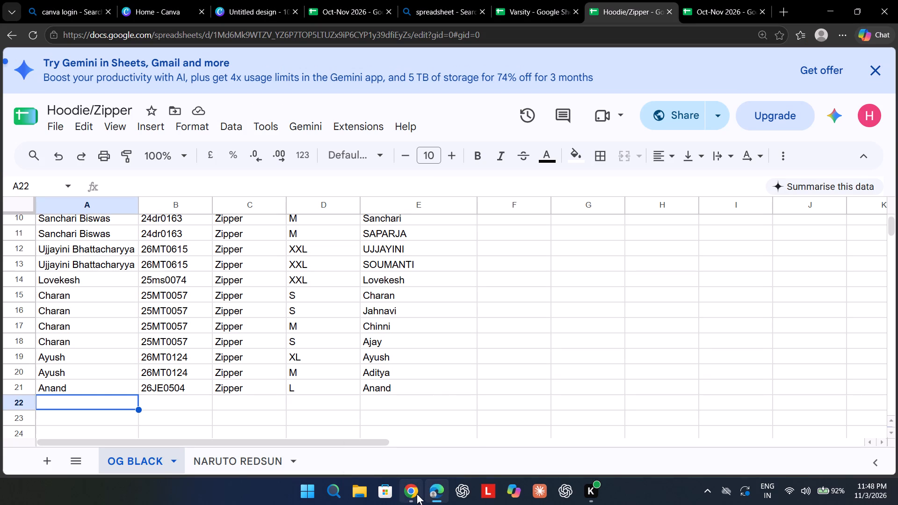
pyautogui.click(417, 494)
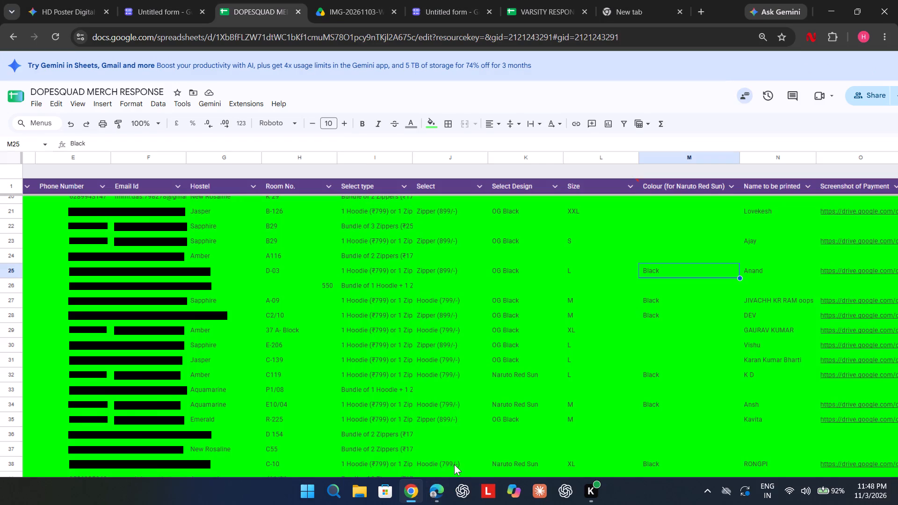
pyautogui.click(439, 487)
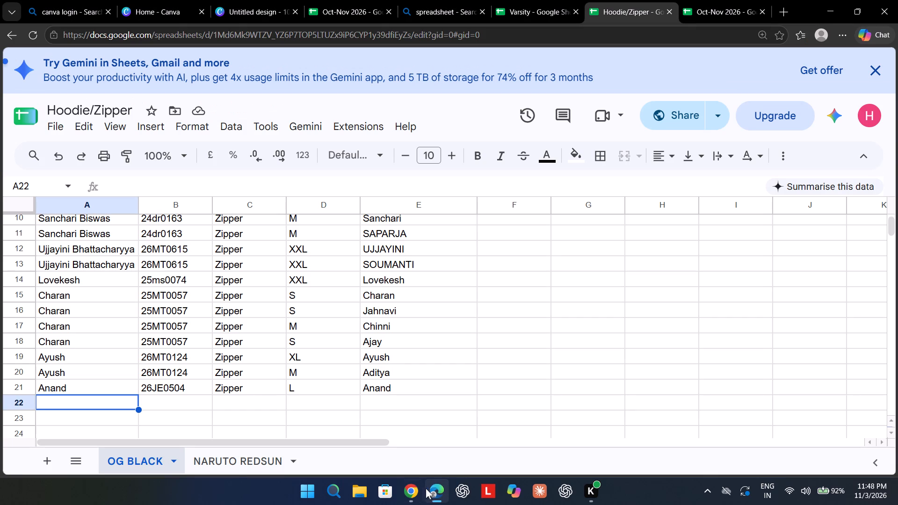
pyautogui.click(406, 494)
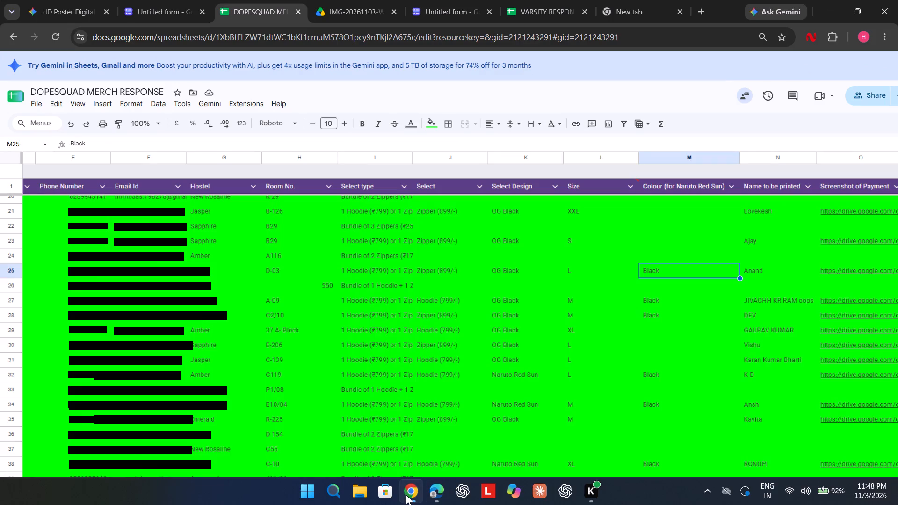
pyautogui.hscroll(8, 429, 435)
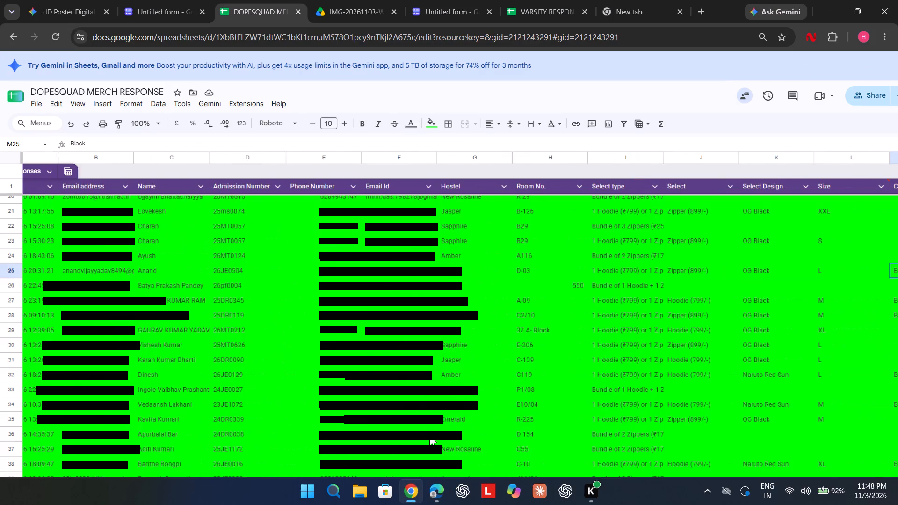
pyautogui.click(209, 285)
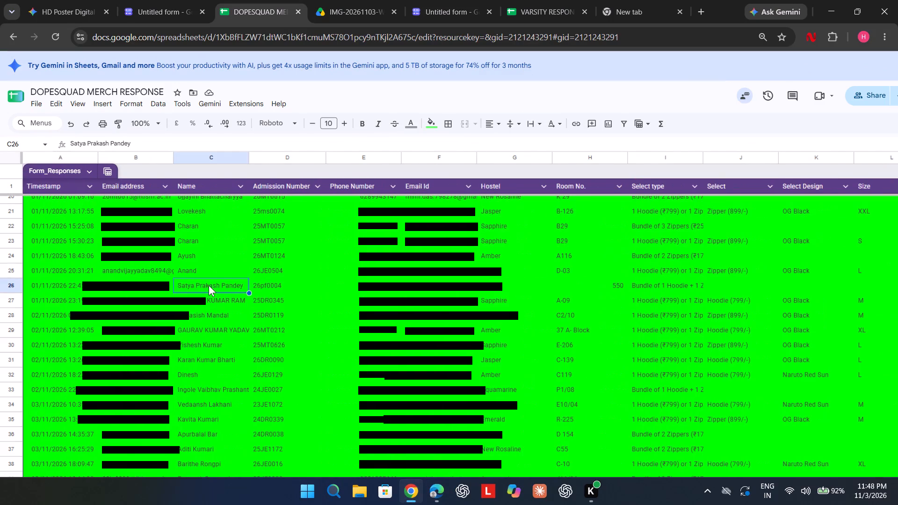
pyautogui.hscroll(-1, 246, 290)
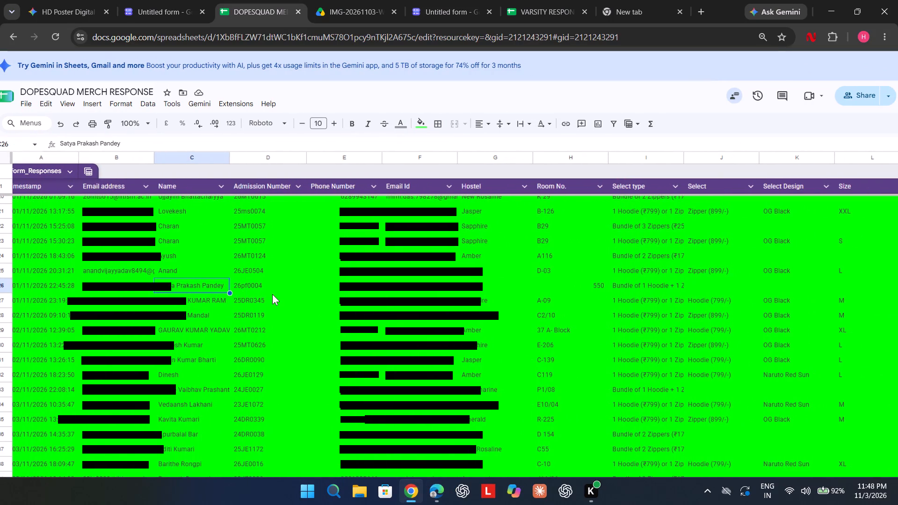
pyautogui.hscroll(1, 272, 294)
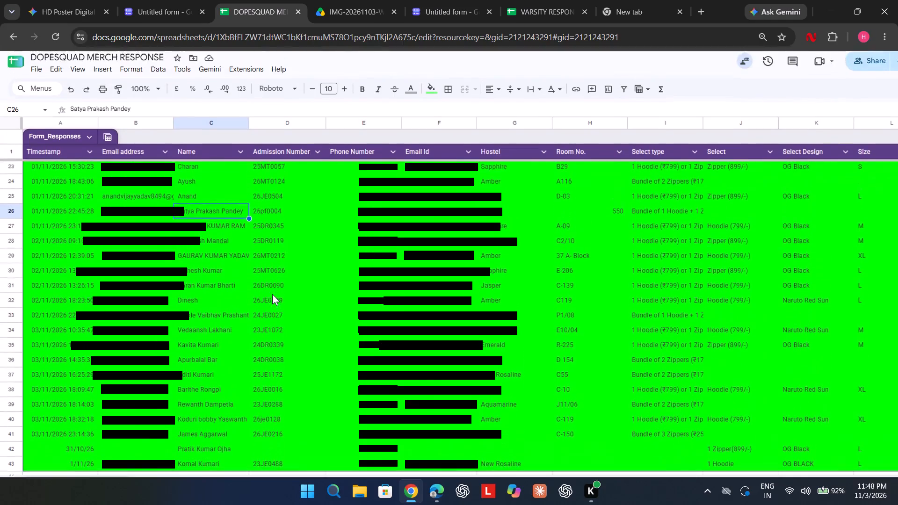
pyautogui.hscroll(1, 272, 294)
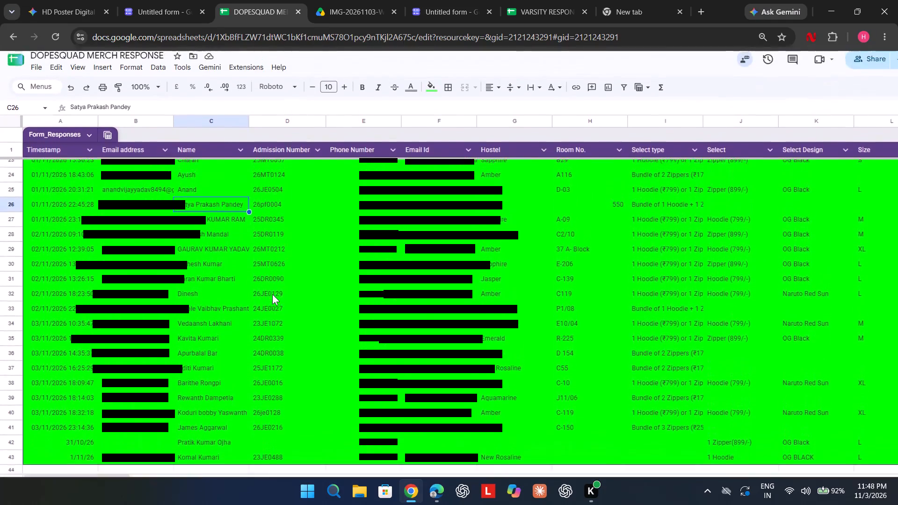
pyautogui.hscroll(1, 272, 294)
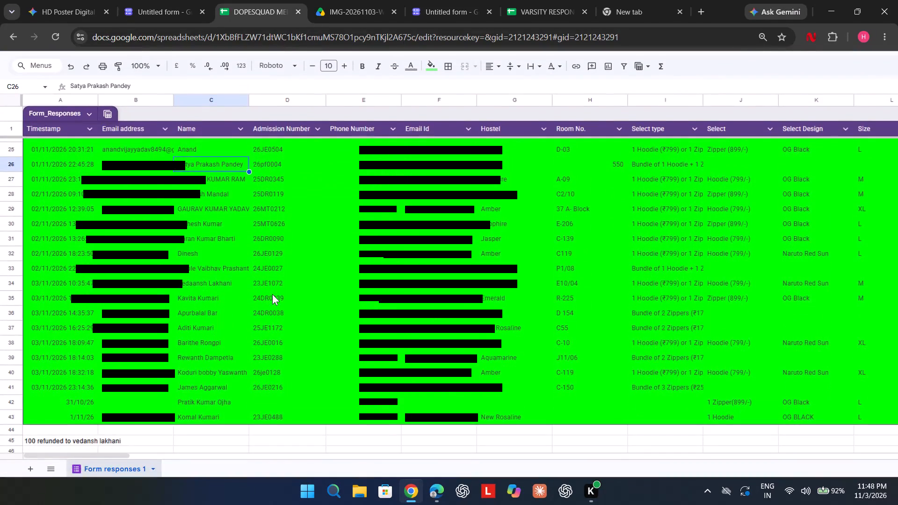
pyautogui.scroll(1, 272, 294)
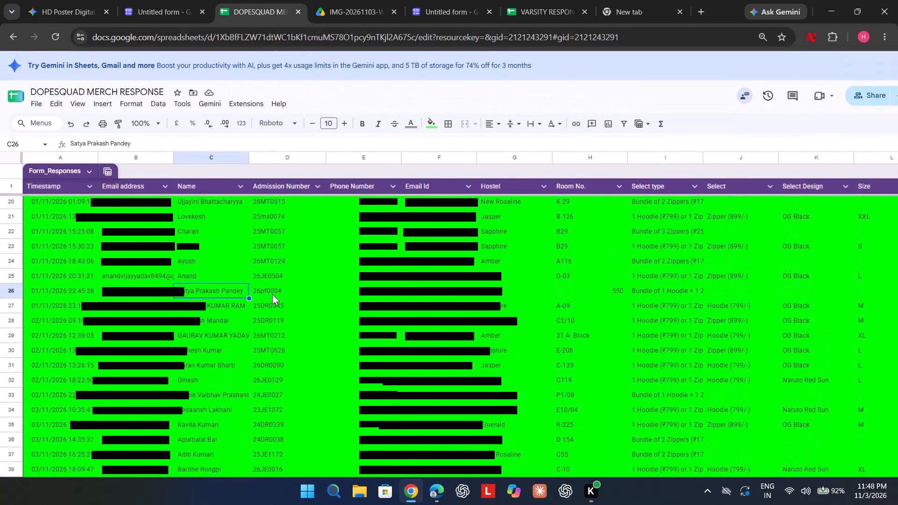
pyautogui.hscroll(-2, 272, 294)
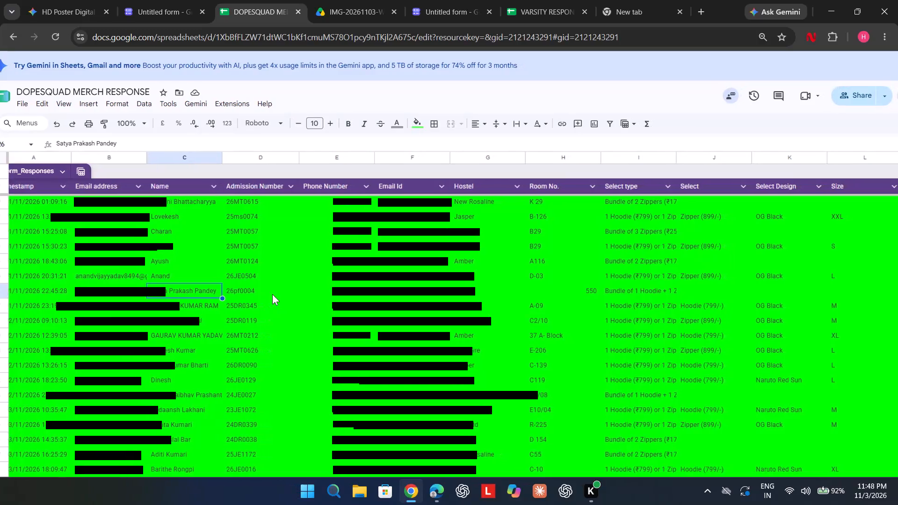
pyautogui.hscroll(-3, 272, 294)
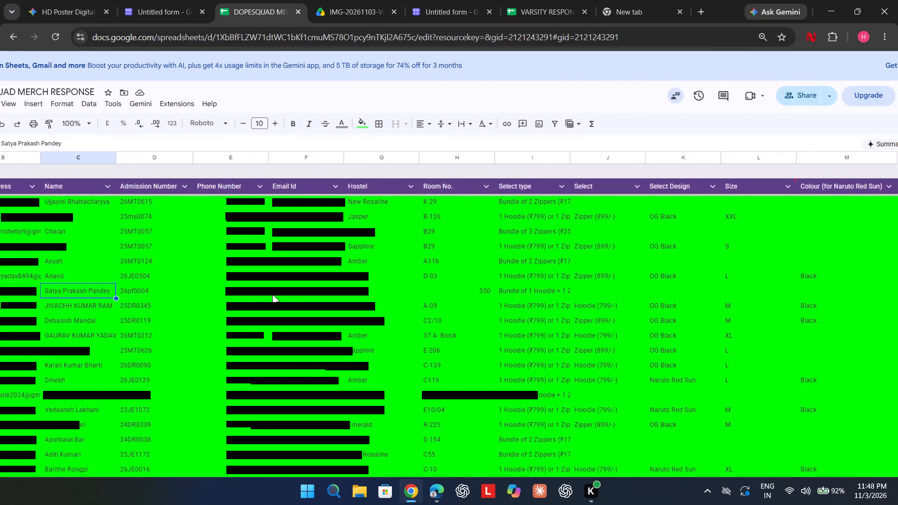
pyautogui.hscroll(-5, 272, 294)
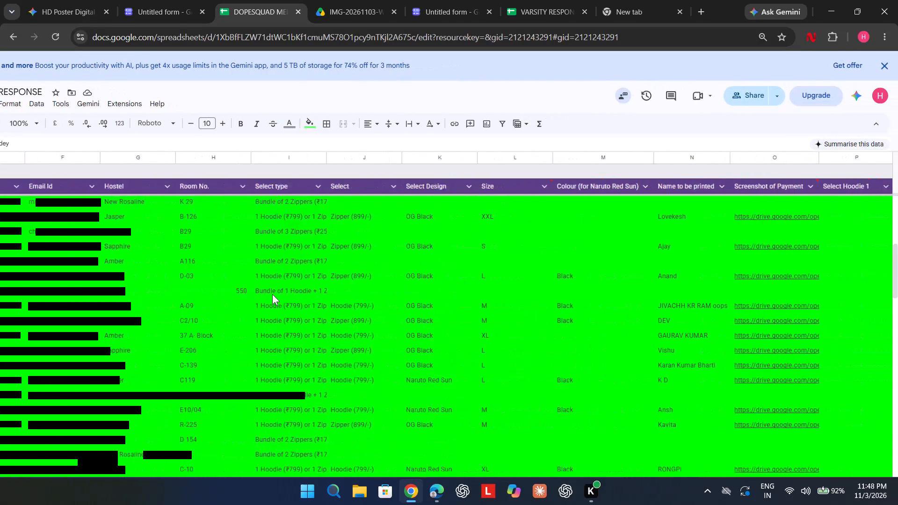
pyautogui.hscroll(-7, 272, 294)
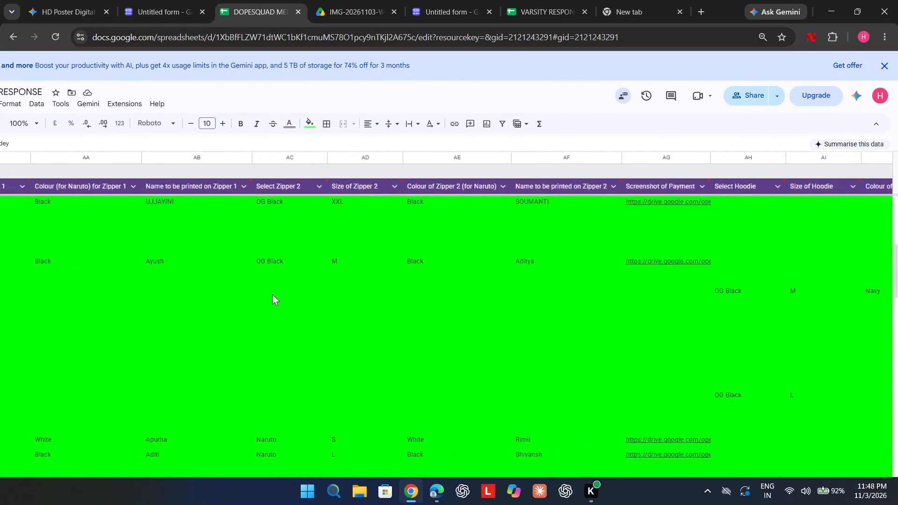
pyautogui.hscroll(-3, 272, 294)
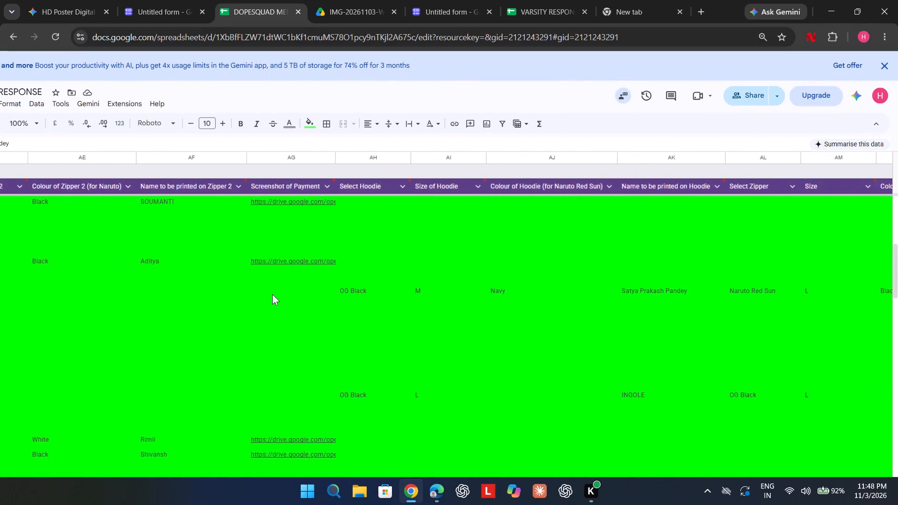
pyautogui.hscroll(-1, 272, 294)
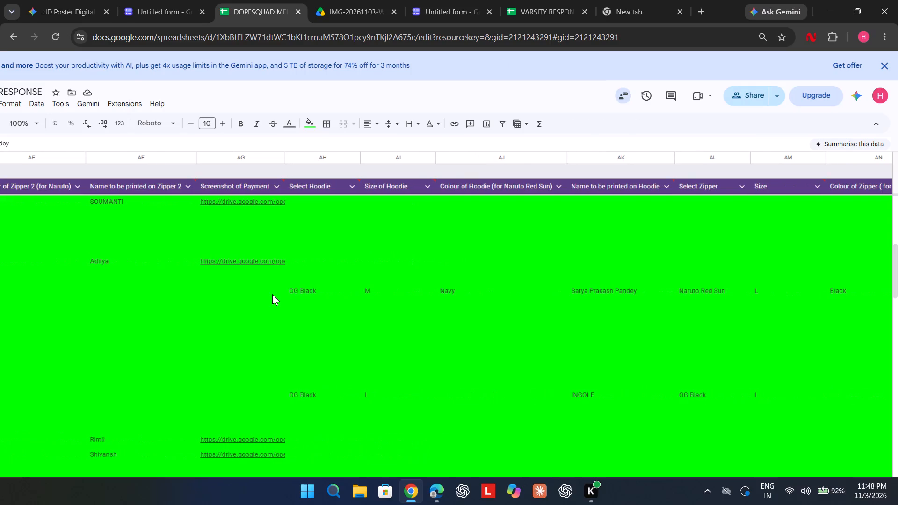
# Copy the customer's name from response row 26 into cell A22 of the OG BLACK sheet in the Hoodie/Zipper spreadsheet.
pyautogui.hscroll(16, 272, 294)
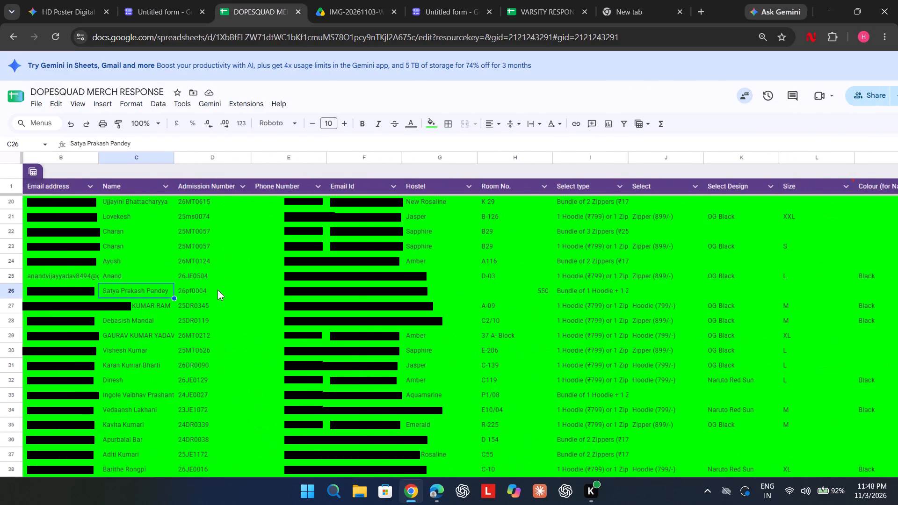
pyautogui.tripleClick(217, 289)
pyautogui.hotkey('ctrl', 'c')
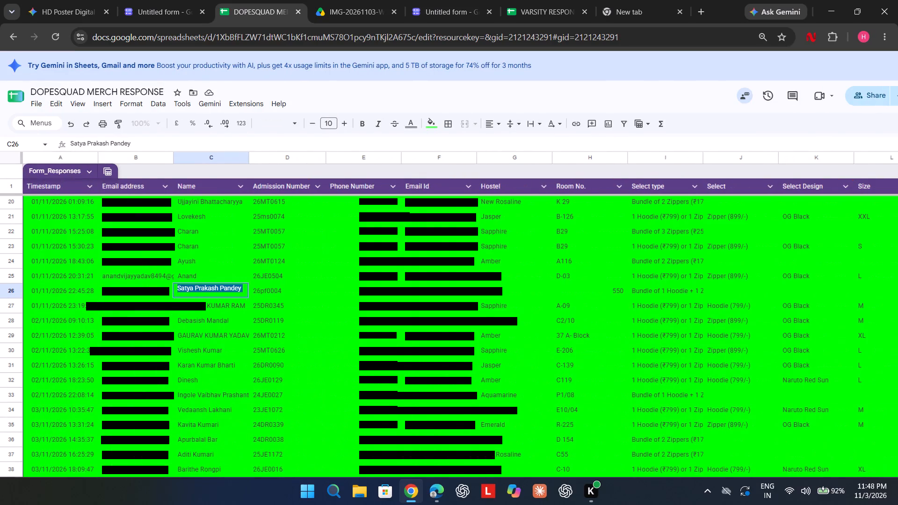
pyautogui.click(435, 504)
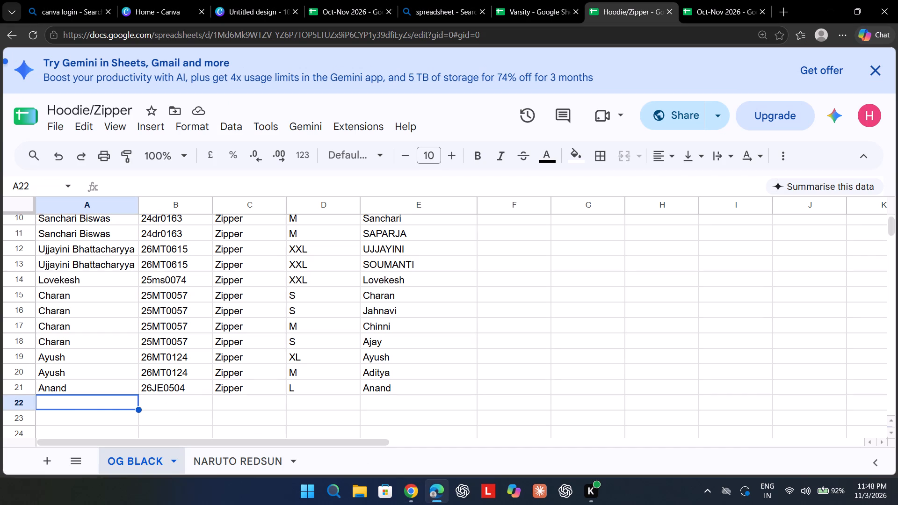
pyautogui.hotkey('ctrl', 'v')
# Copy the admission number from response row 26 into cell B22 of the OG BLACK sheet.
pyautogui.click(191, 397)
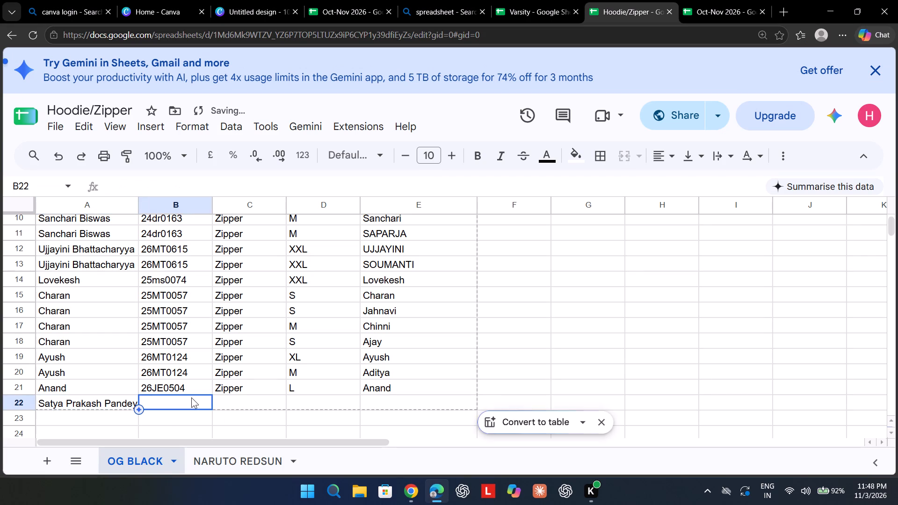
pyautogui.click(407, 497)
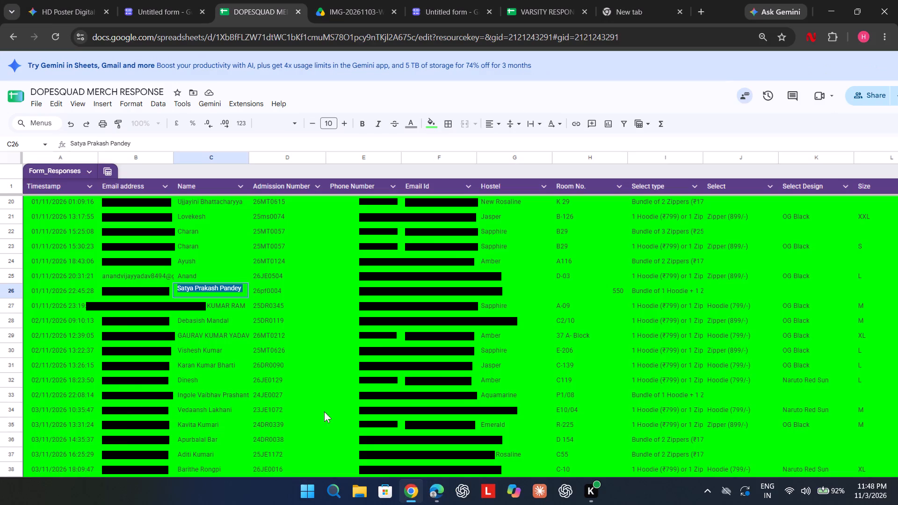
pyautogui.tripleClick(274, 287)
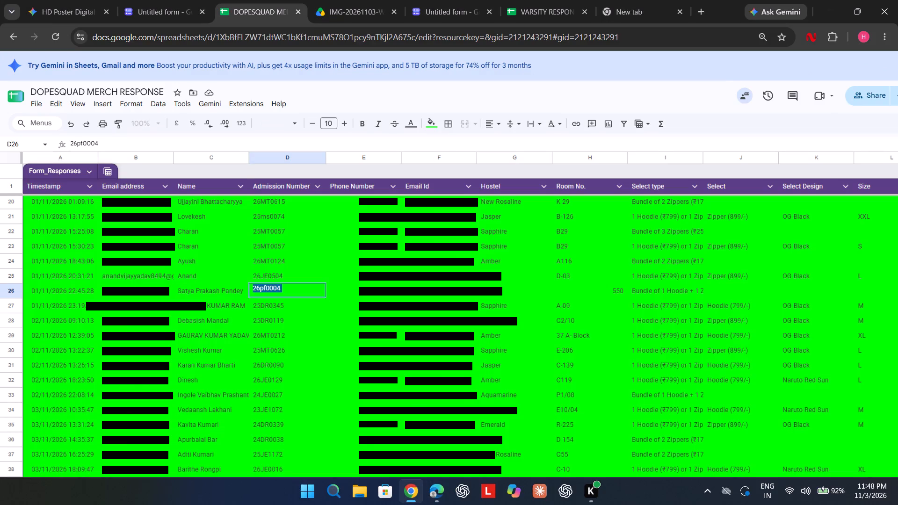
pyautogui.hotkey('ctrl', 'c')
pyautogui.click(361, 293)
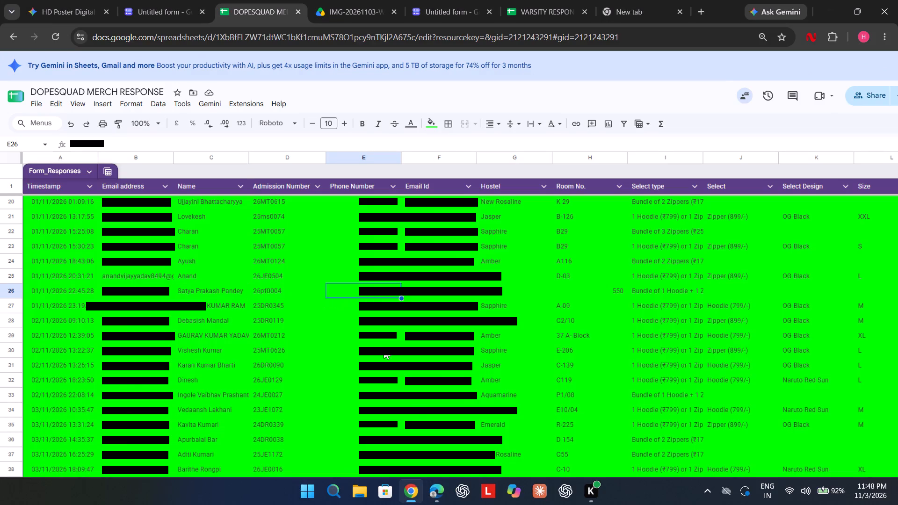
pyautogui.click(439, 498)
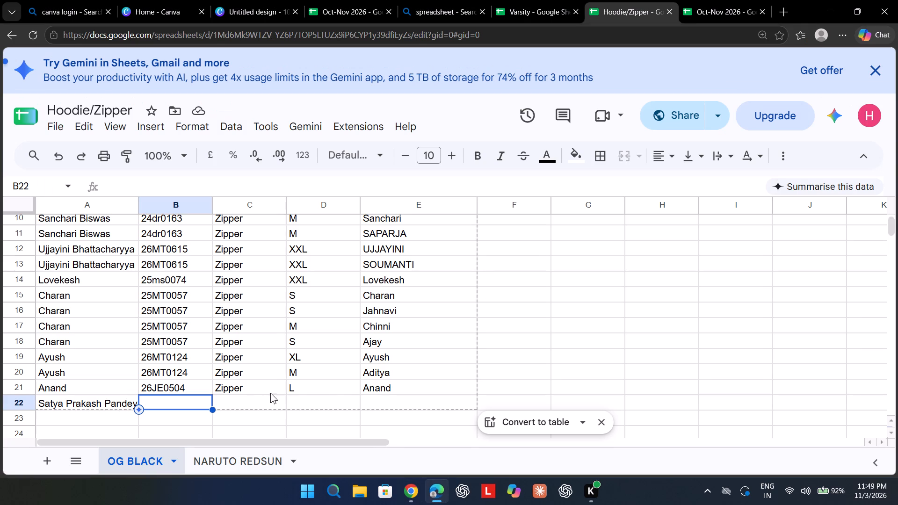
pyautogui.hotkey('ctrl', 'v')
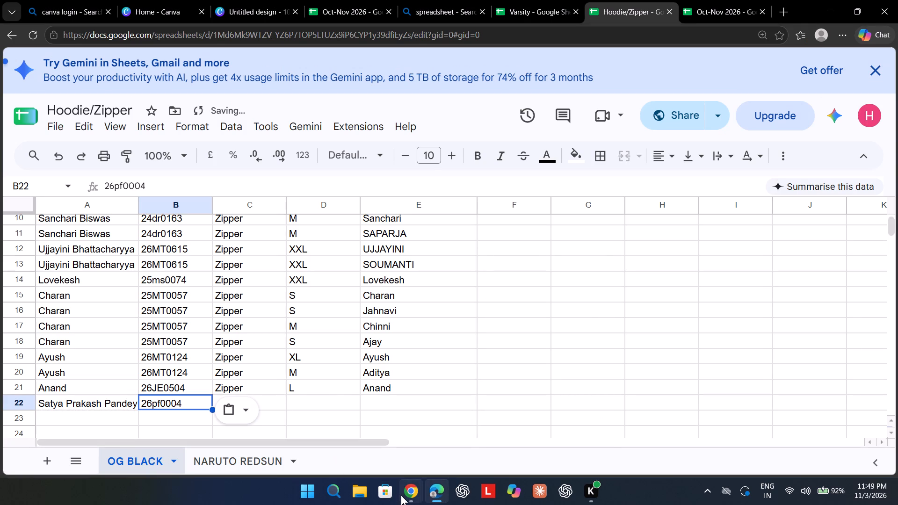
# Check the OG Black item in response row 26's bundle and enter Hoodie in cell C22 of the OG BLACK sheet.
pyautogui.click(408, 495)
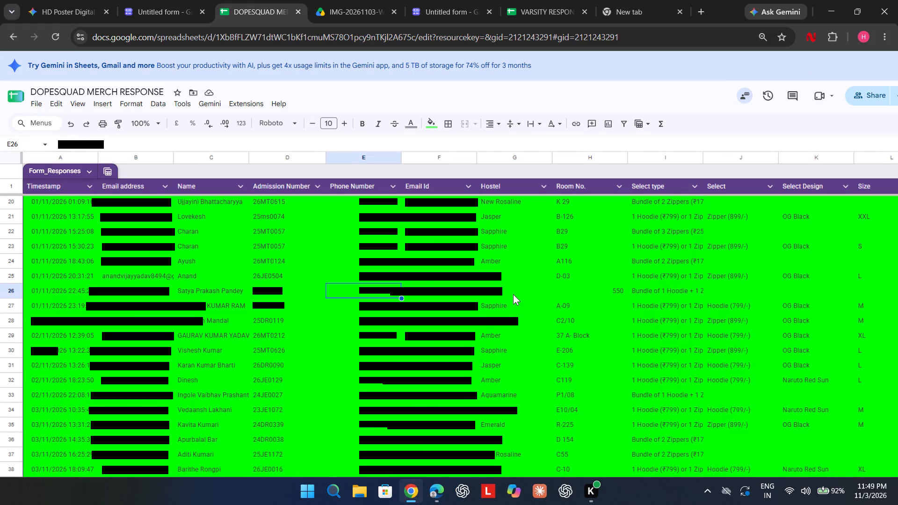
pyautogui.hscroll(-1, 513, 294)
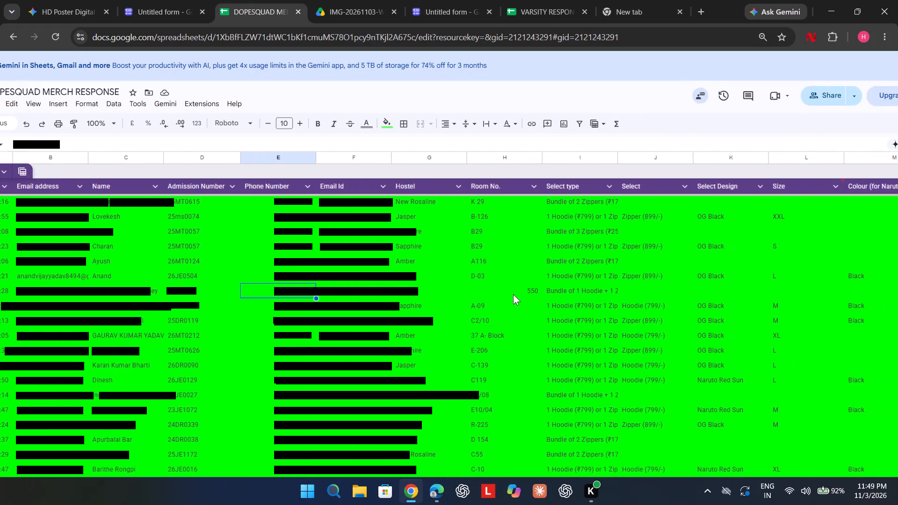
pyautogui.hscroll(-1, 513, 294)
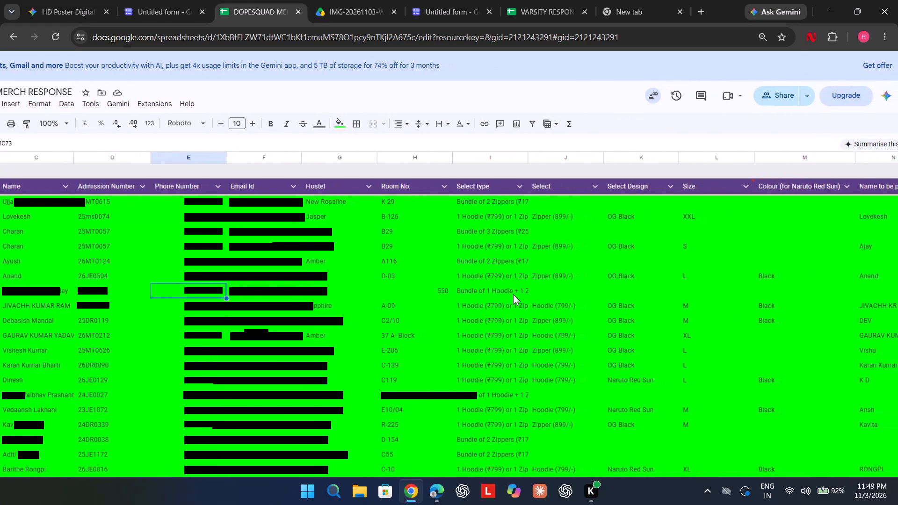
pyautogui.hscroll(-2, 513, 294)
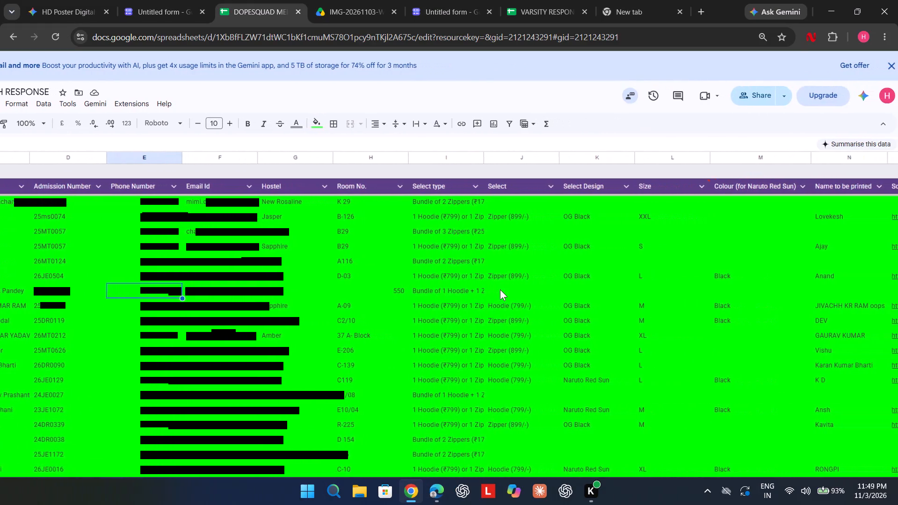
pyautogui.hscroll(-4, 500, 289)
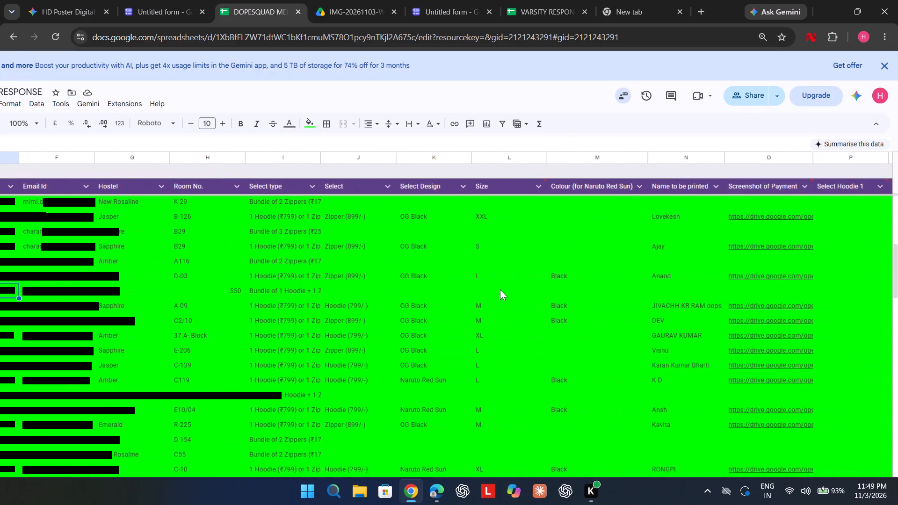
pyautogui.hscroll(-7, 500, 289)
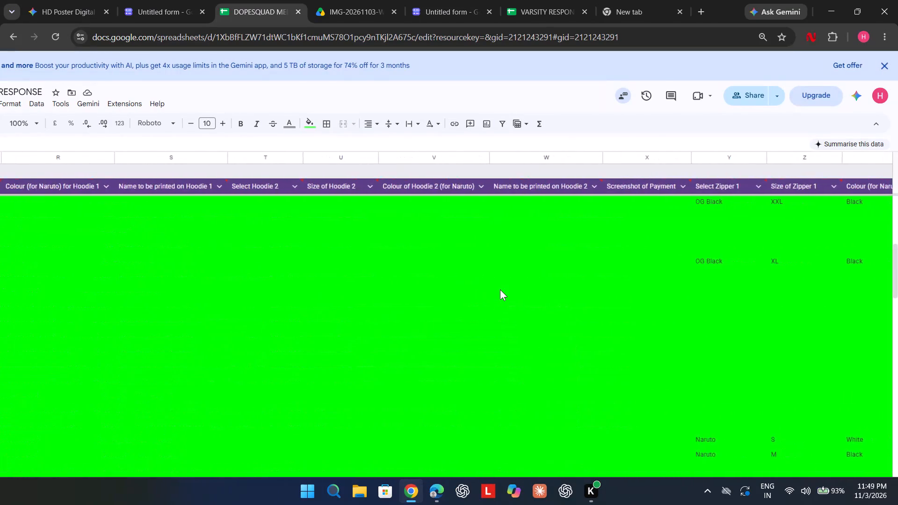
pyautogui.hscroll(-6, 500, 289)
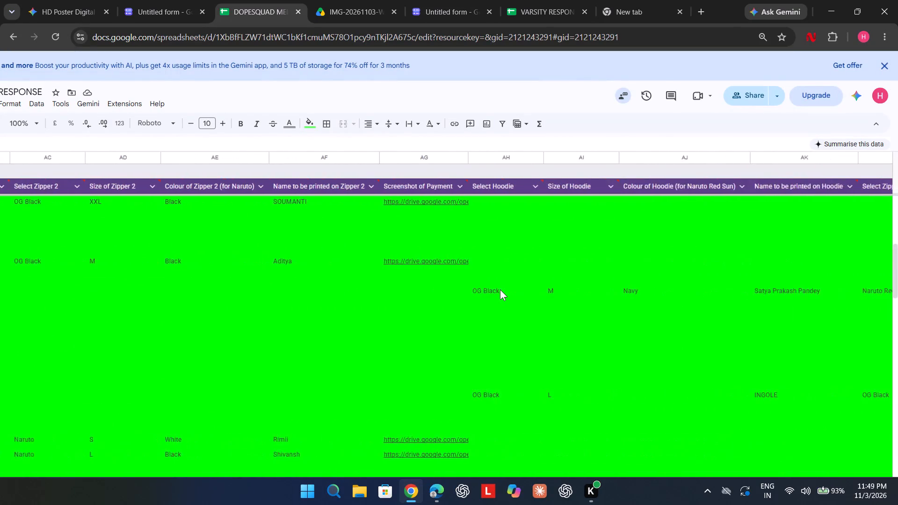
pyautogui.hscroll(-1, 500, 289)
pyautogui.click(416, 291)
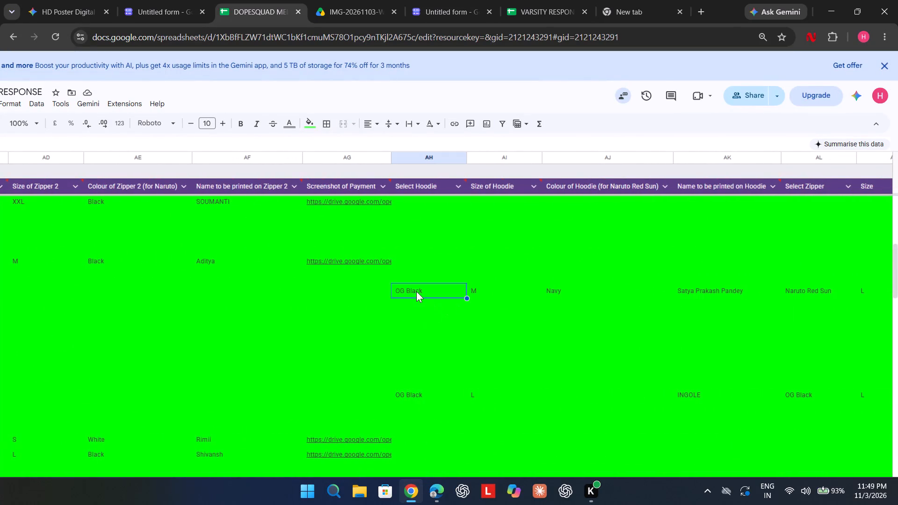
pyautogui.click(438, 490)
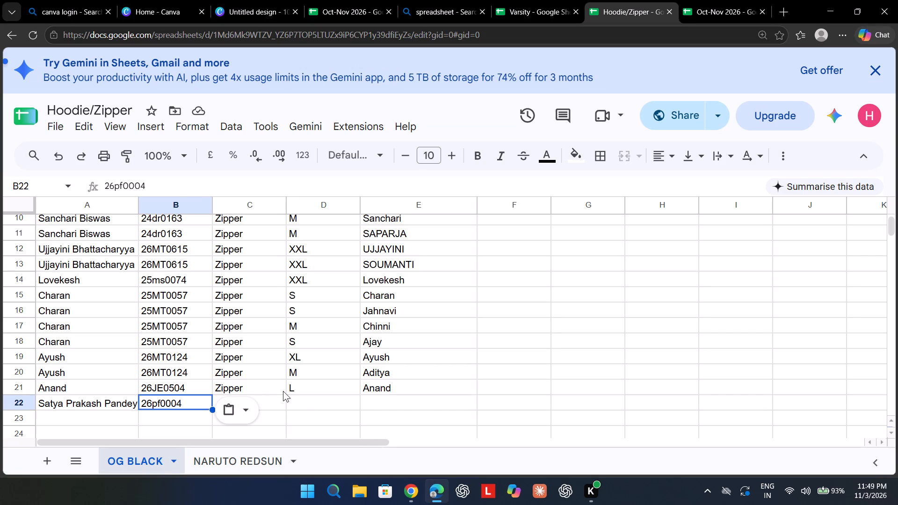
pyautogui.click(274, 401)
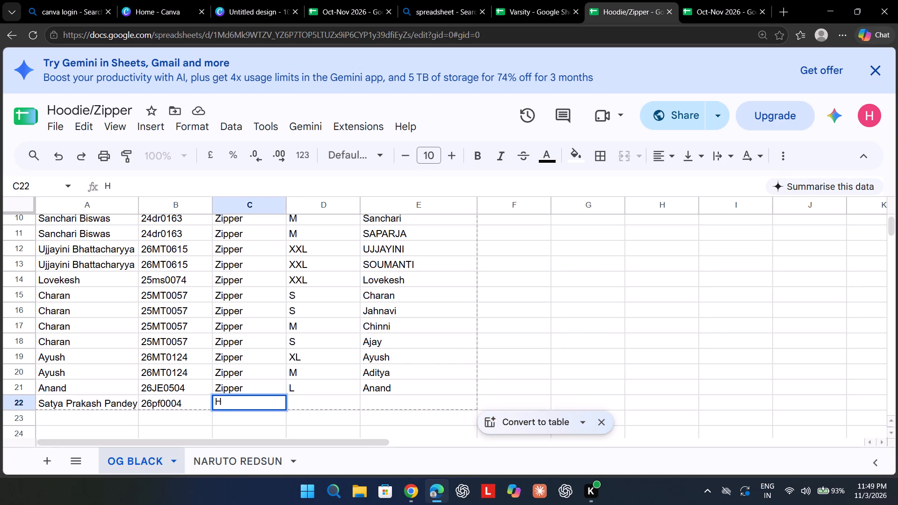
pyautogui.write('oodie')
pyautogui.press('Right')
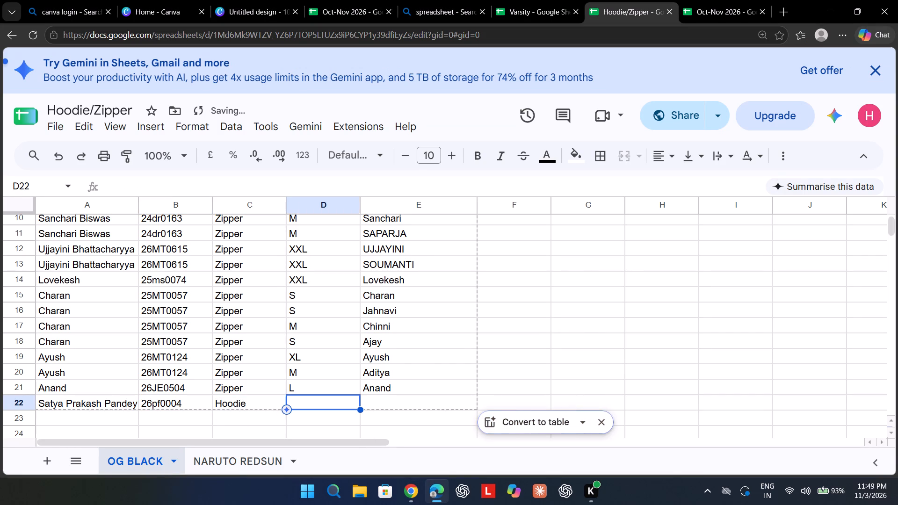
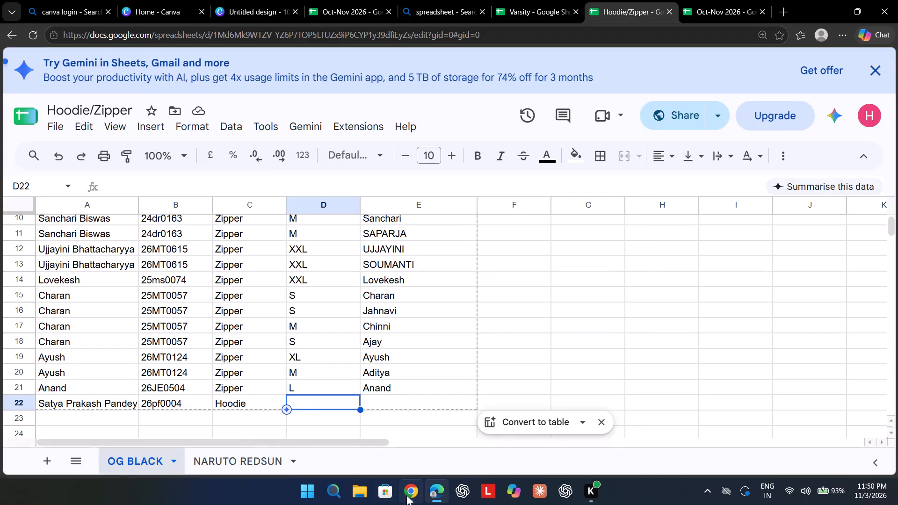
# Check the hoodie size in response row 26 and enter M in cell D22 of the OG BLACK sheet.
pyautogui.click(406, 495)
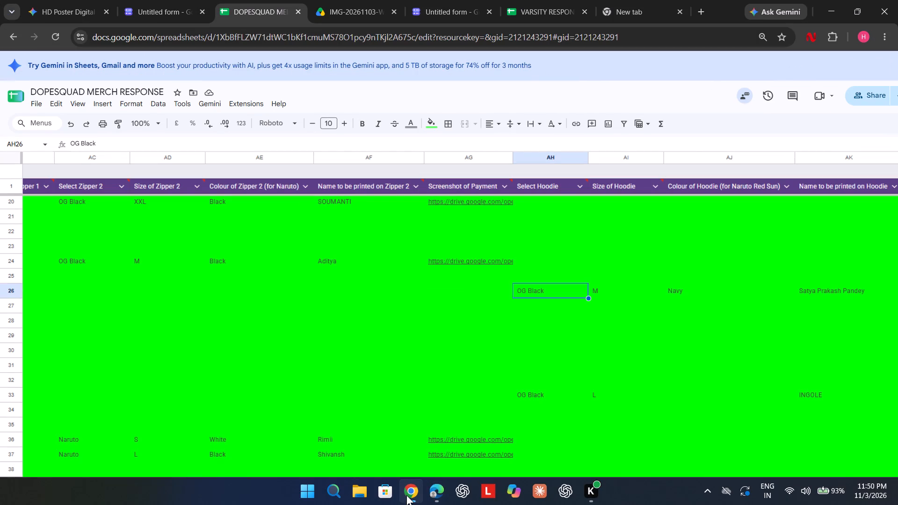
pyautogui.click(438, 495)
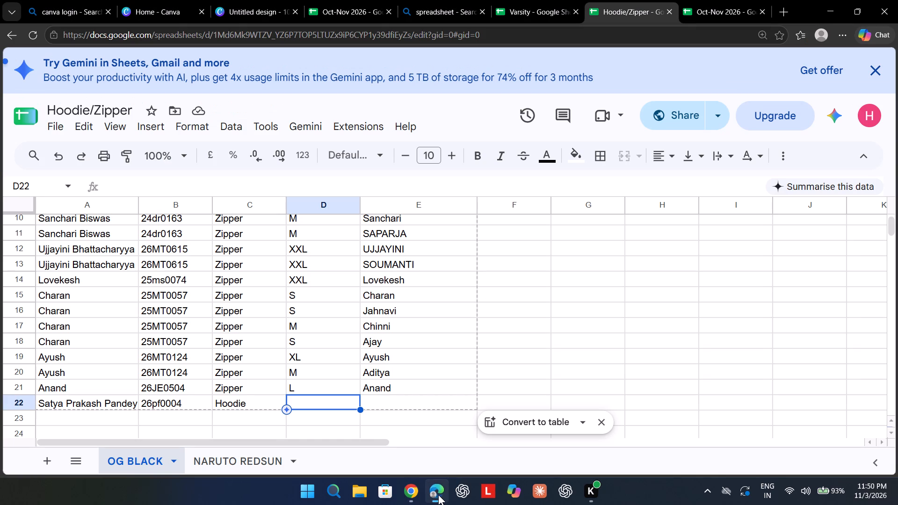
pyautogui.click(438, 495)
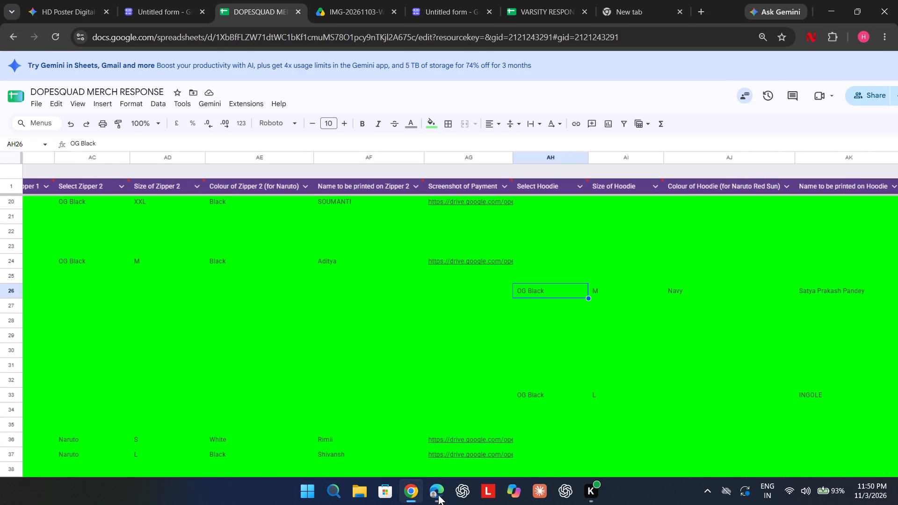
pyautogui.click(438, 495)
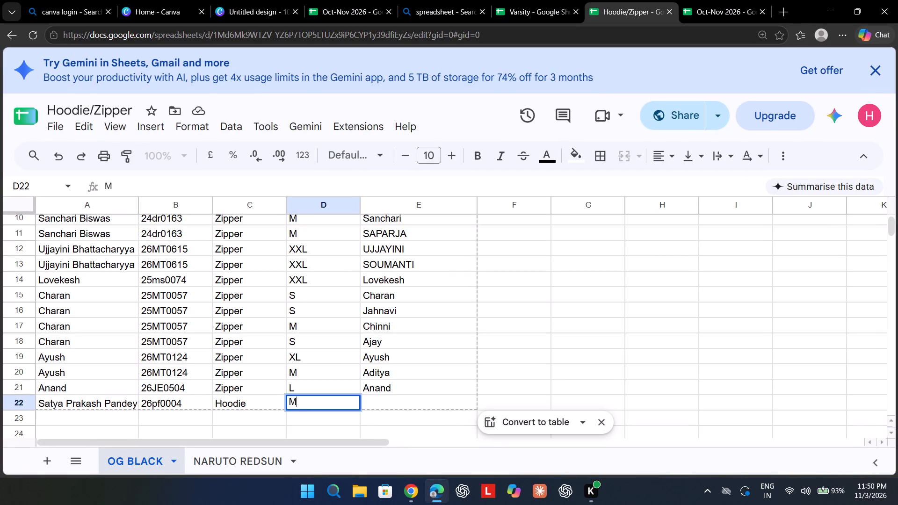
pyautogui.press('Right')
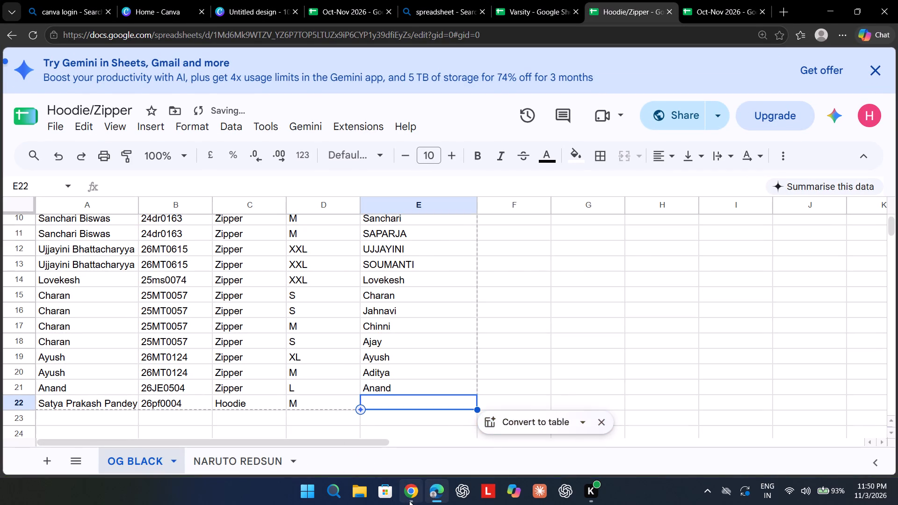
# Copy the name to be printed on the hoodie from response row 26 into cell E22 of the OG BLACK sheet.
pyautogui.click(409, 501)
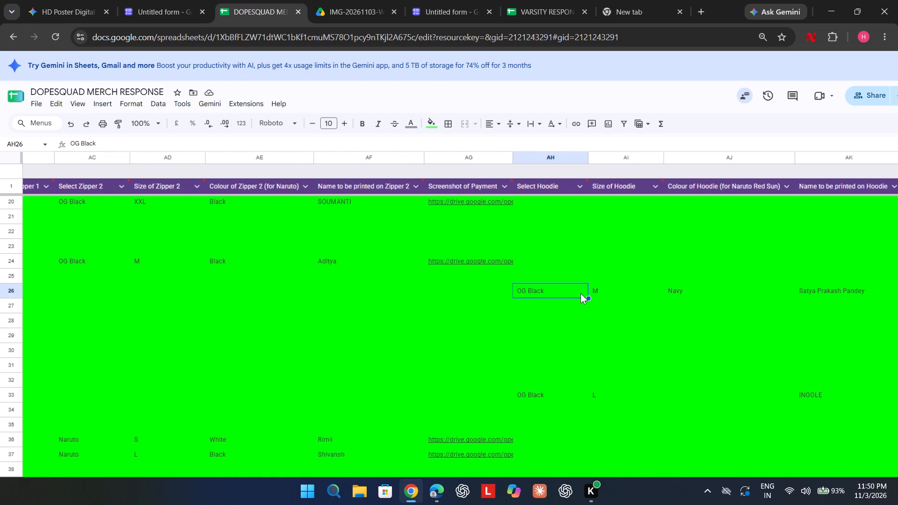
pyautogui.hscroll(-3, 580, 293)
pyautogui.tripleClick(496, 292)
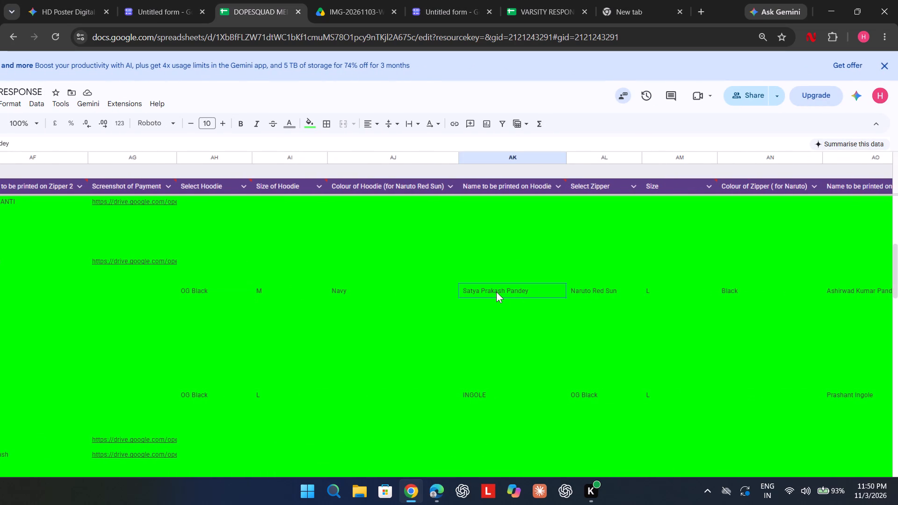
pyautogui.doubleClick(505, 290)
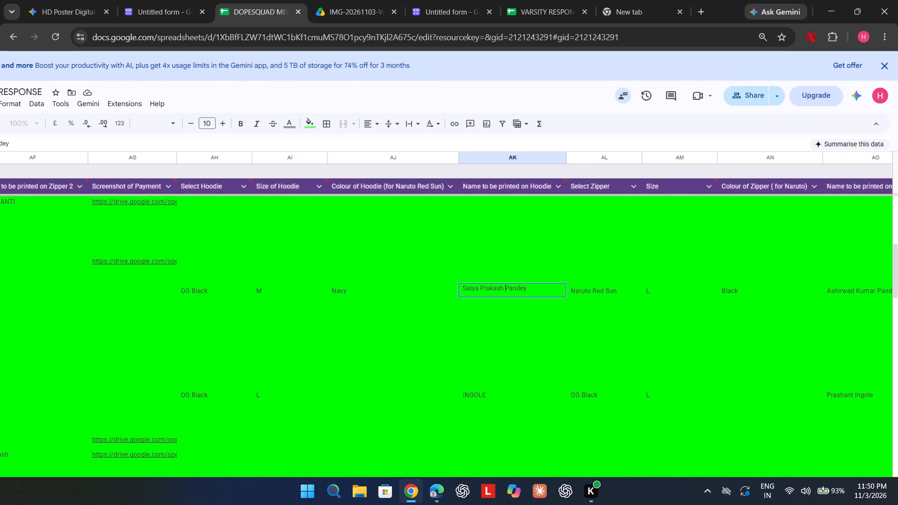
pyautogui.tripleClick(505, 290)
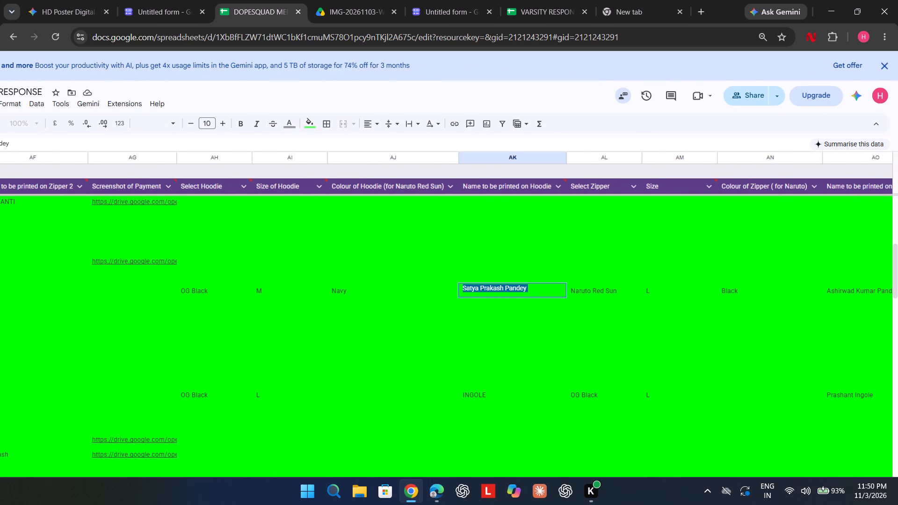
pyautogui.hotkey('ctrl', 'c')
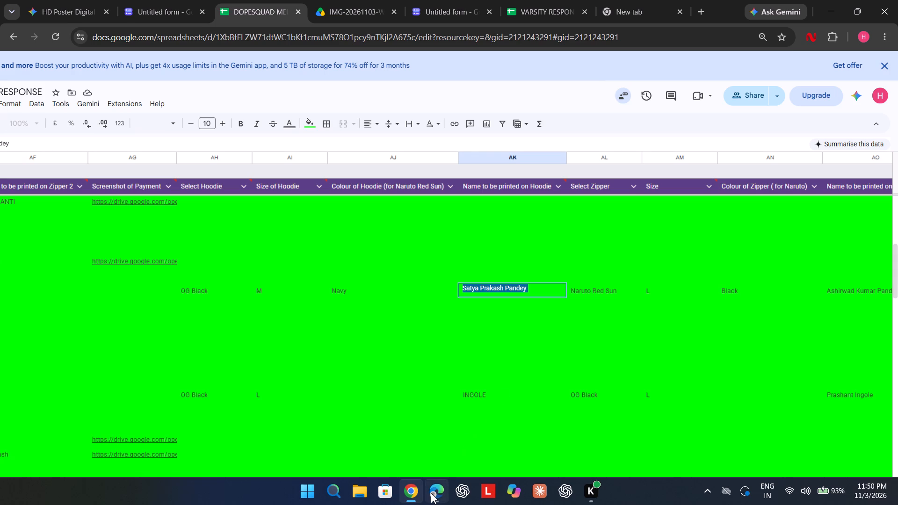
pyautogui.click(431, 493)
pyautogui.hotkey('ctrl', 'v')
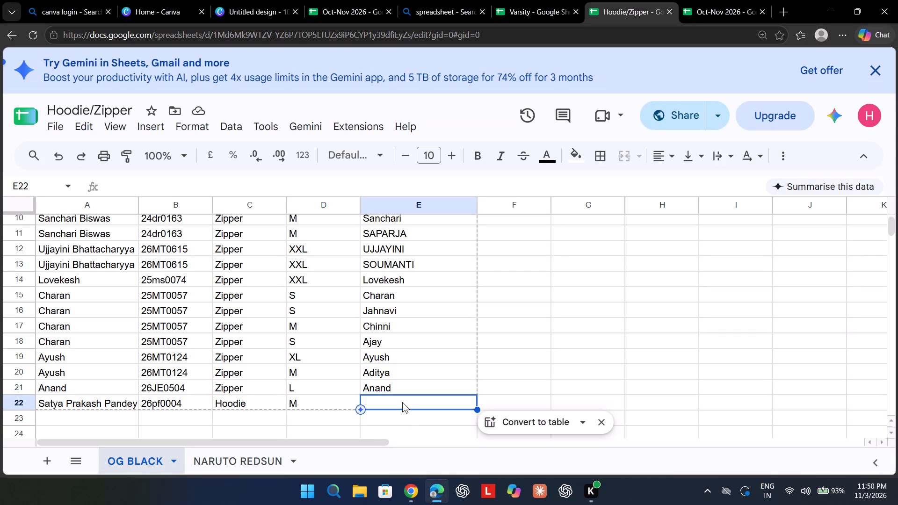
# Examine the zipper part of response row 26's bundle in DOPESQUAD MERCH RESPONSE for its design, size, colour and print name.
pyautogui.click(414, 489)
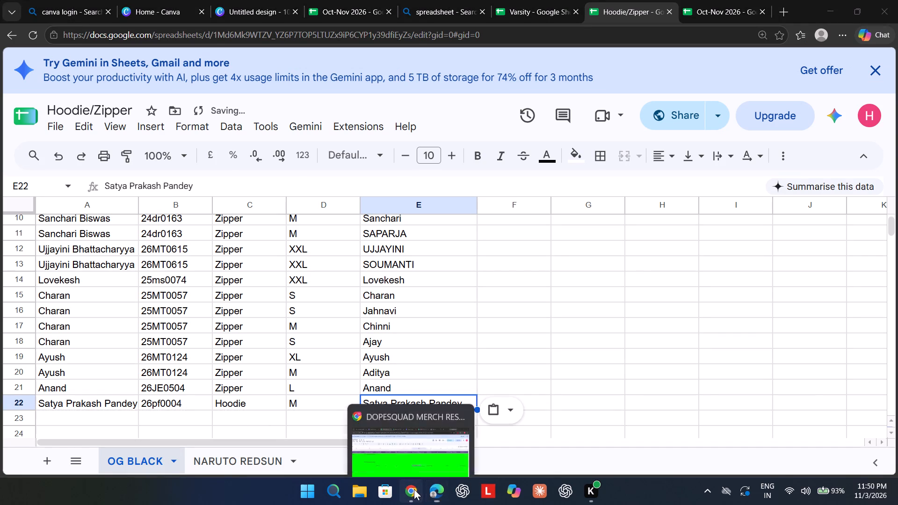
pyautogui.click(594, 295)
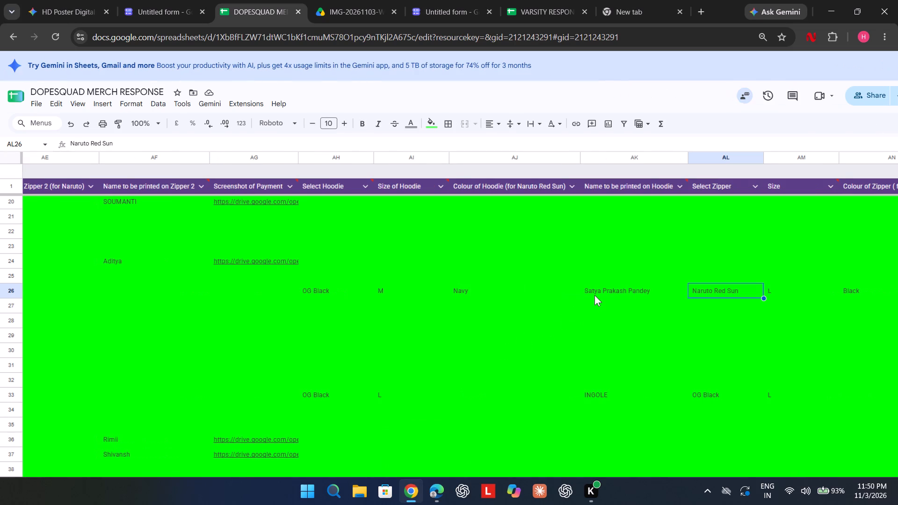
pyautogui.hscroll(-3, 594, 295)
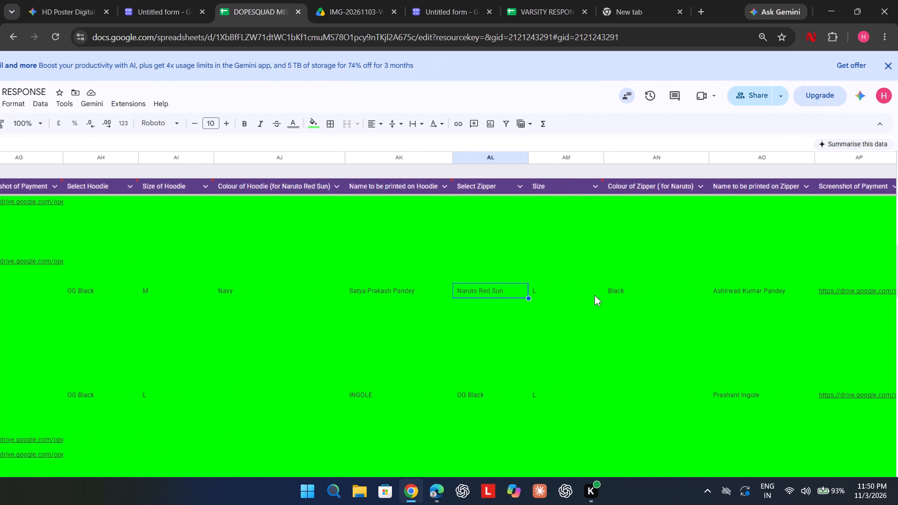
pyautogui.hscroll(-1, 594, 295)
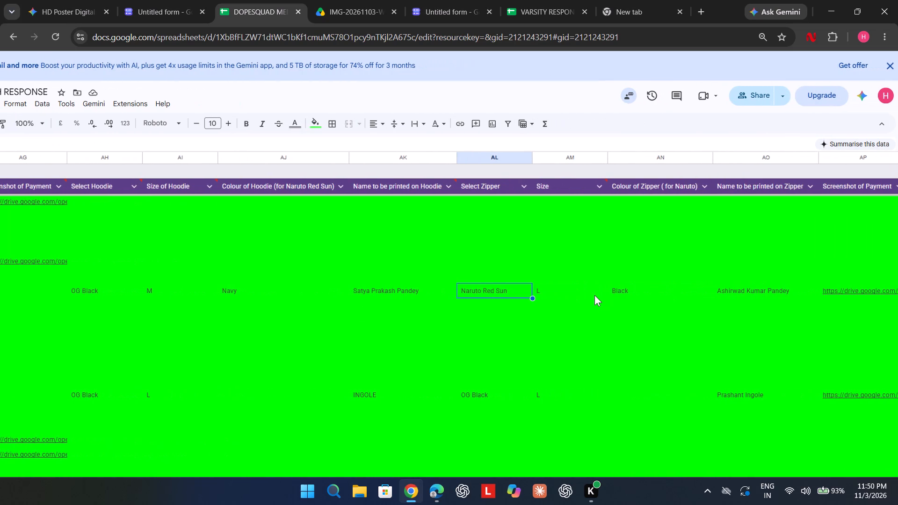
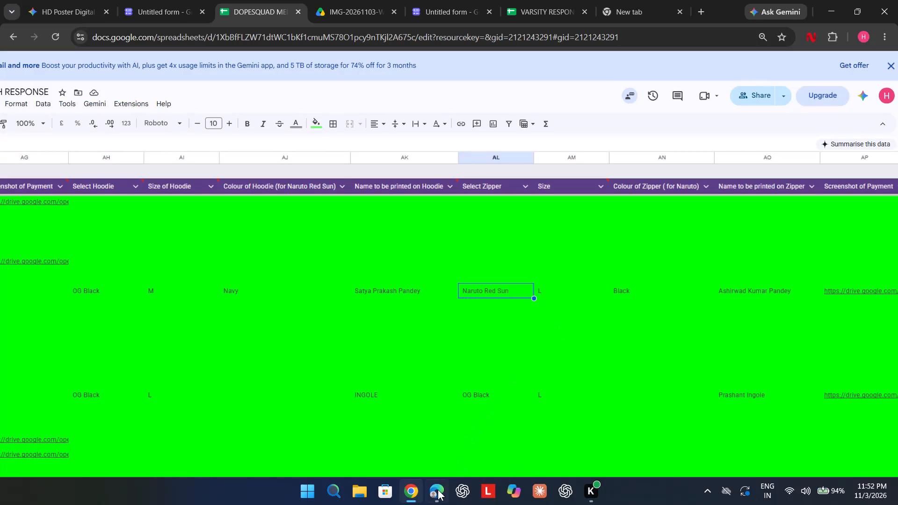
# Copy the customer name from cell A22 of the OG BLACK sheet into cell A12 of the NARUTO REDSUN sheet.
pyautogui.click(432, 497)
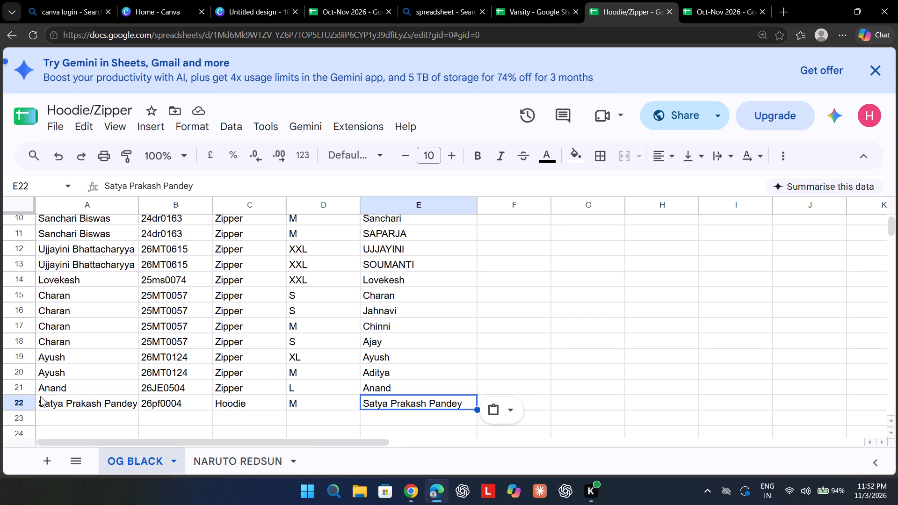
pyautogui.tripleClick(68, 403)
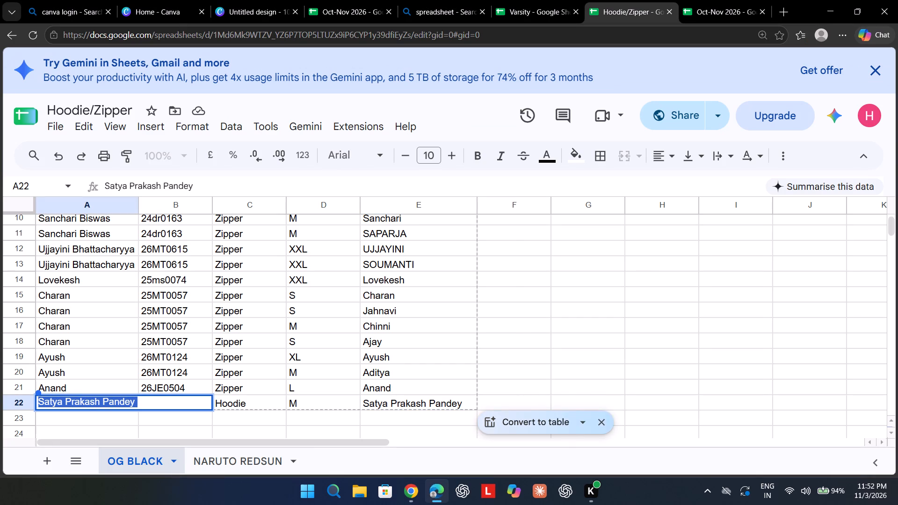
pyautogui.hotkey('ctrl', 'c')
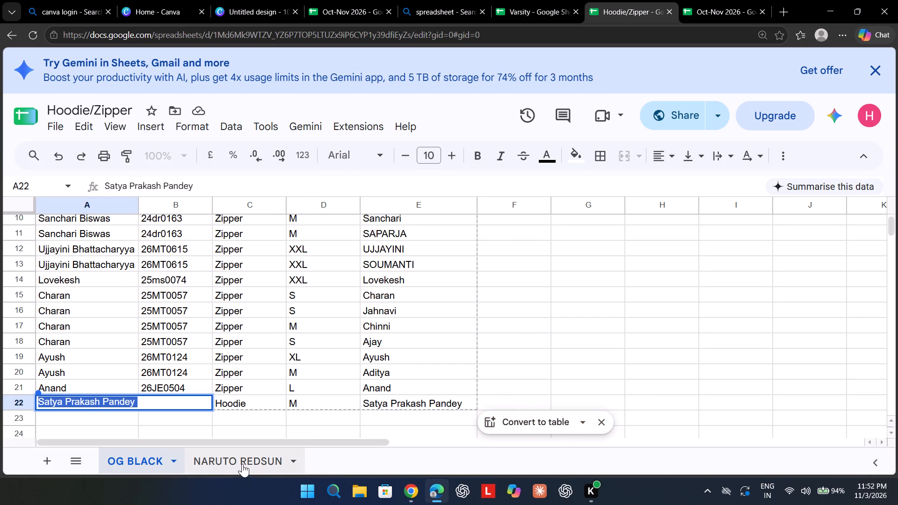
pyautogui.click(241, 464)
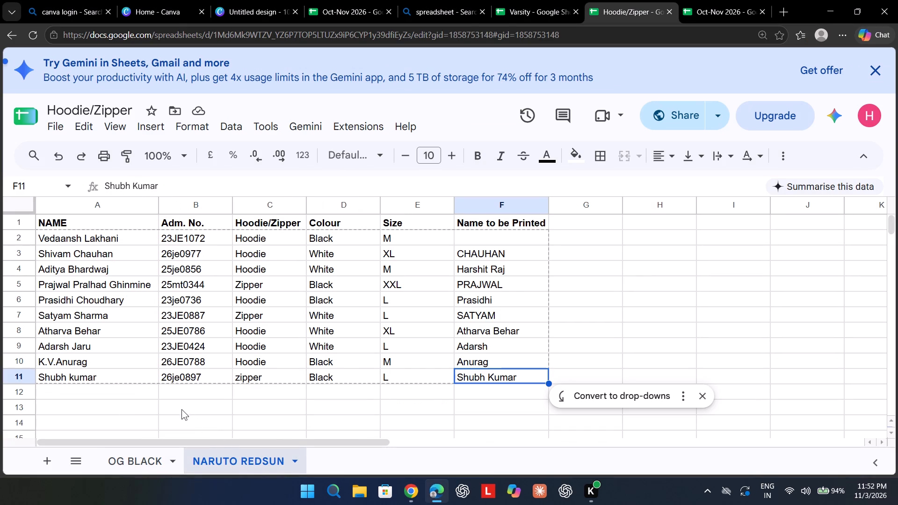
pyautogui.click(154, 451)
pyautogui.click(209, 457)
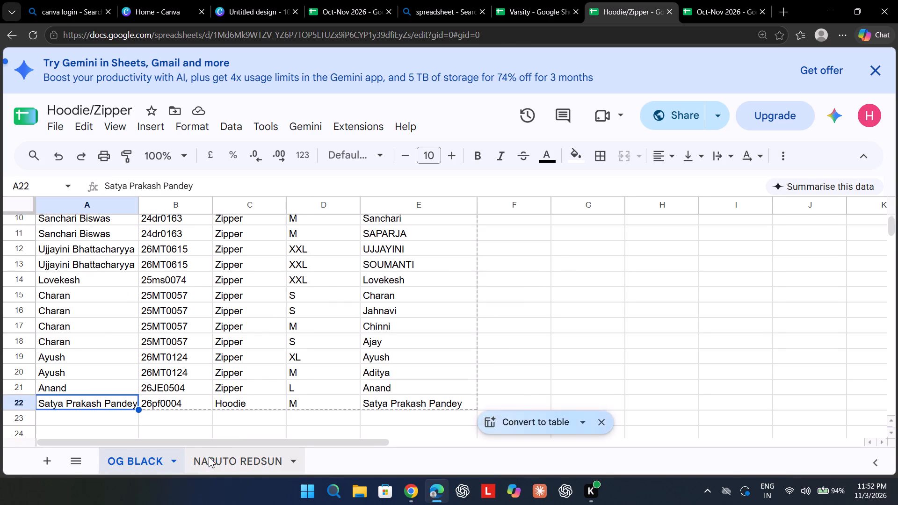
pyautogui.click(129, 394)
pyautogui.hotkey('ctrl', 'v')
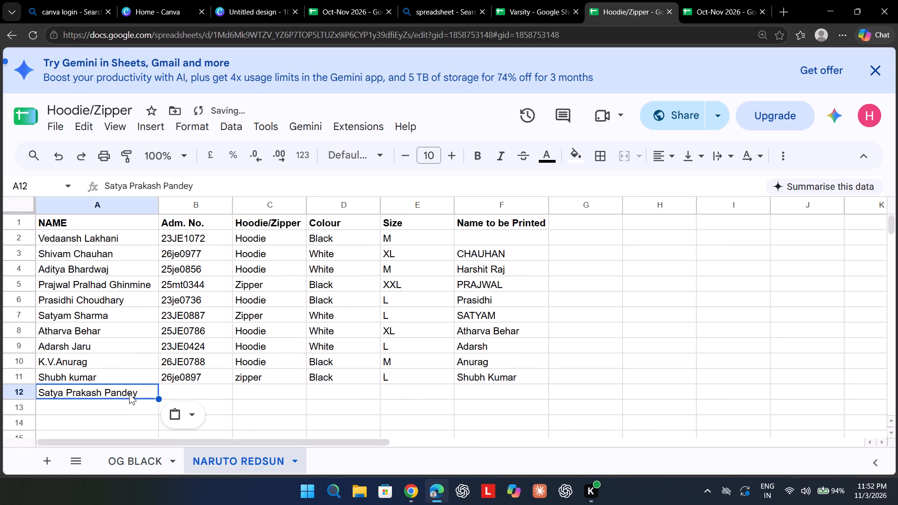
# Copy the admission number from cell B22 of the OG BLACK sheet into cell B12 of the NARUTO REDSUN sheet.
pyautogui.click(159, 459)
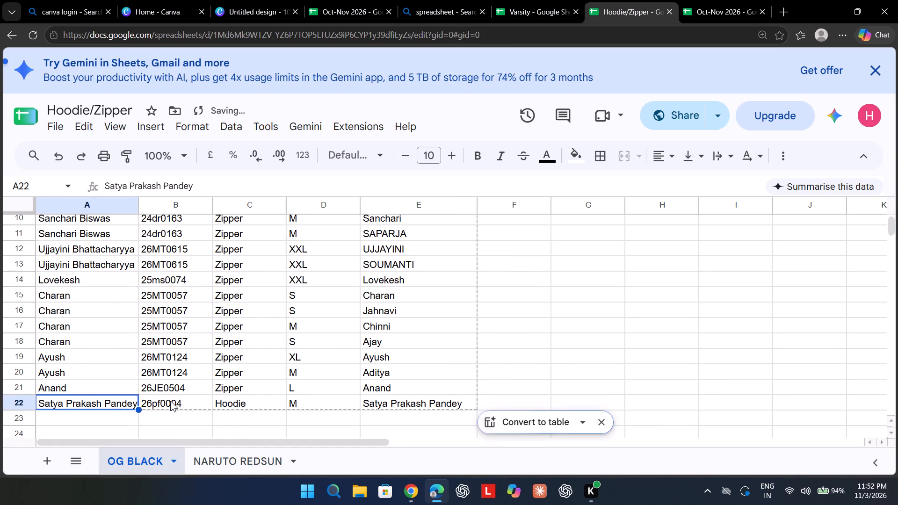
pyautogui.tripleClick(170, 399)
pyautogui.hotkey('ctrl', 'c')
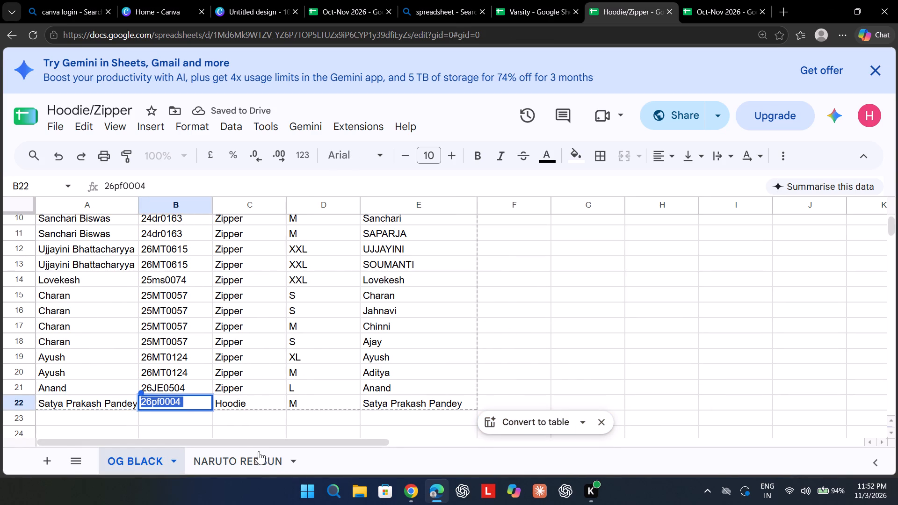
pyautogui.click(260, 463)
pyautogui.click(205, 385)
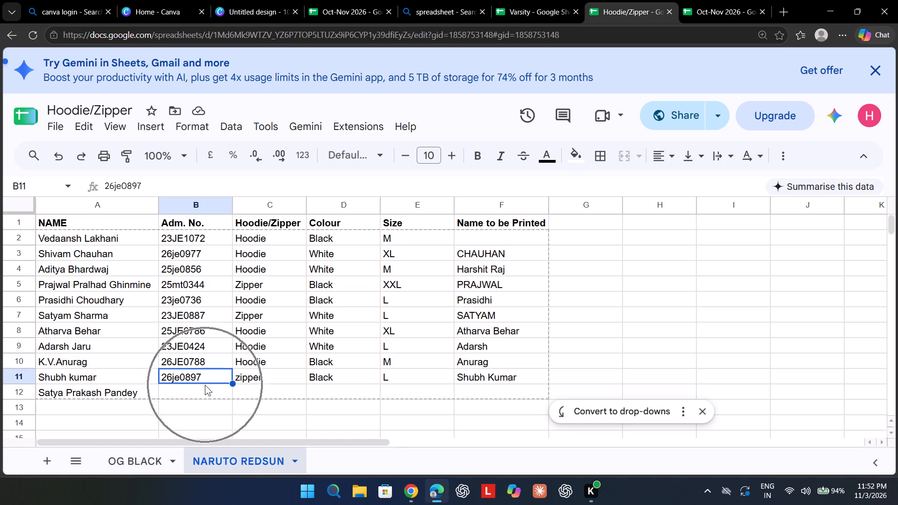
pyautogui.click(207, 390)
pyautogui.hotkey('ctrl', 'v')
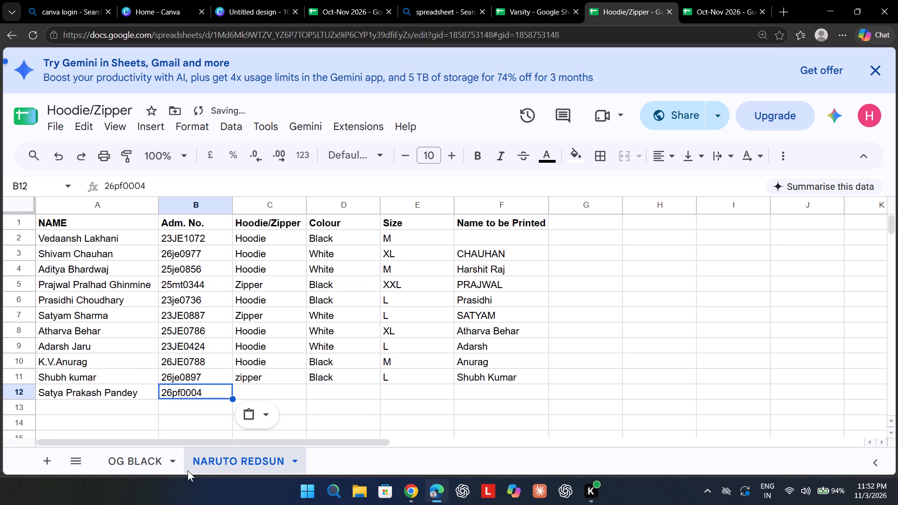
# Check the second item of response row 26's bundle and enter Zipper in cell C12 of the NARUTO REDSUN sheet.
pyautogui.click(157, 464)
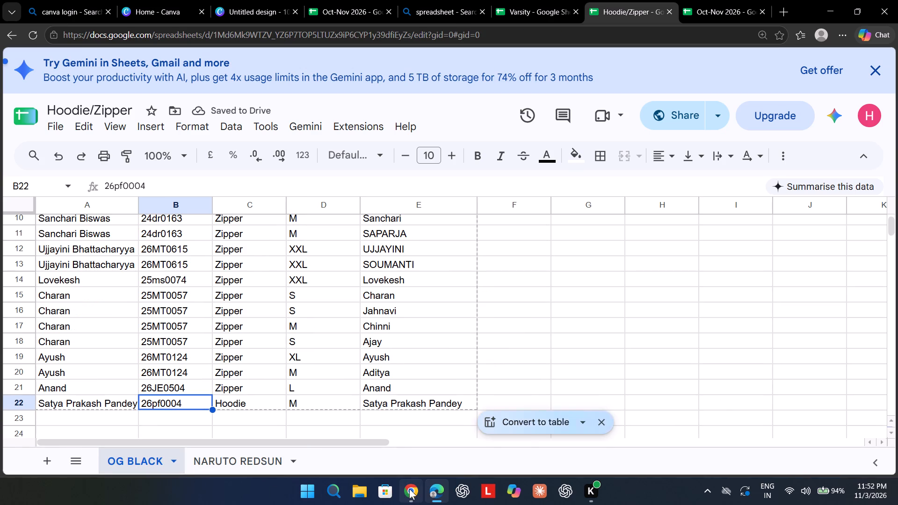
pyautogui.click(409, 489)
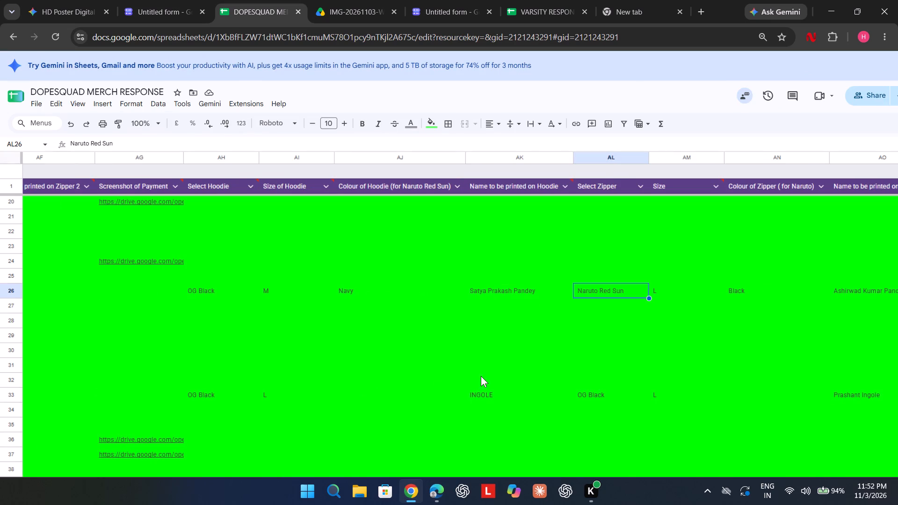
pyautogui.hscroll(-1, 483, 363)
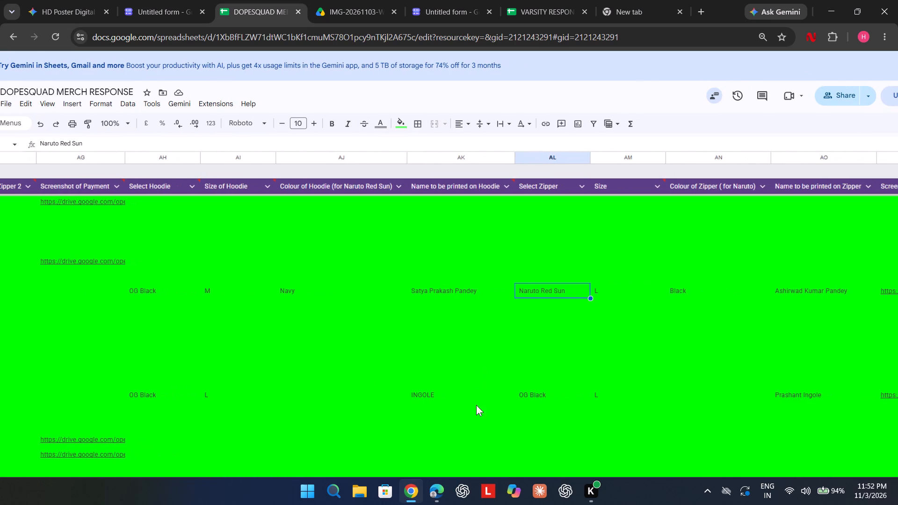
pyautogui.click(438, 485)
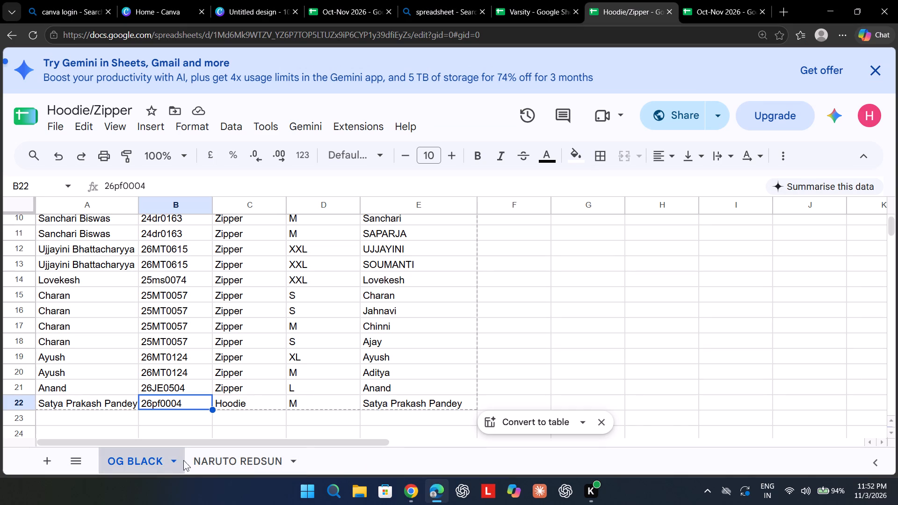
pyautogui.click(210, 458)
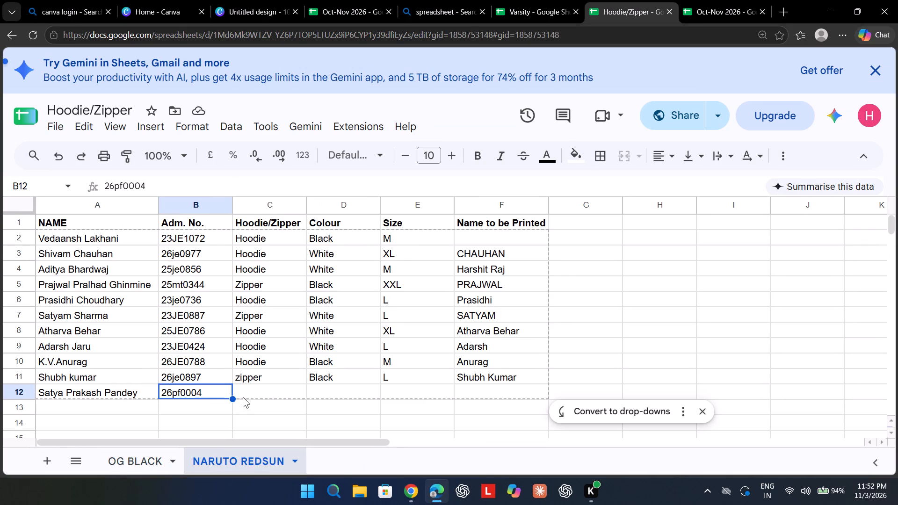
pyautogui.click(246, 395)
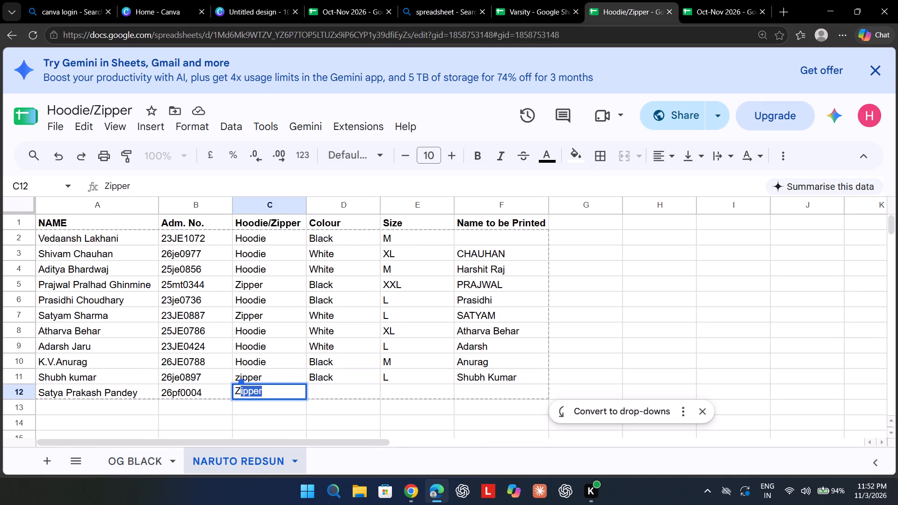
pyautogui.press('Tab')
# Check the zipper's colour and size in response row 26 and enter Black in D12 and L in E12 of the NARUTO REDSUN sheet.
pyautogui.click(408, 498)
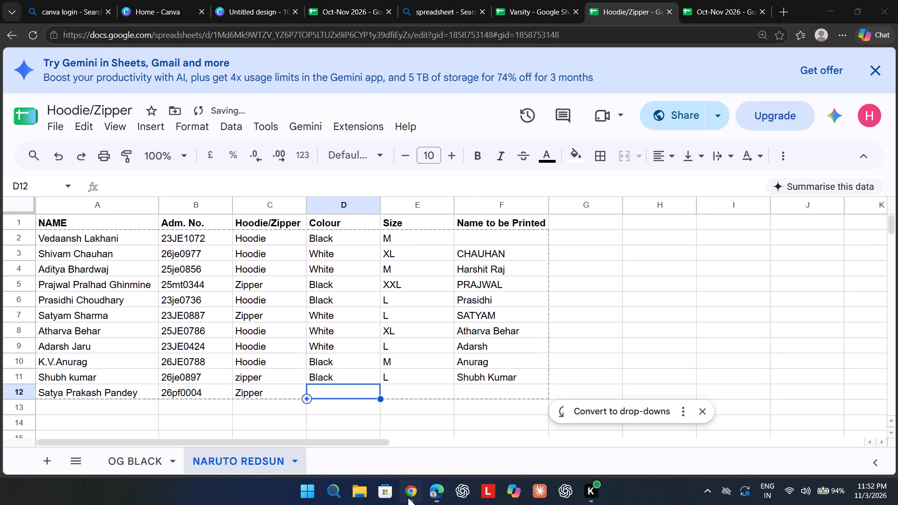
pyautogui.hscroll(-1, 534, 331)
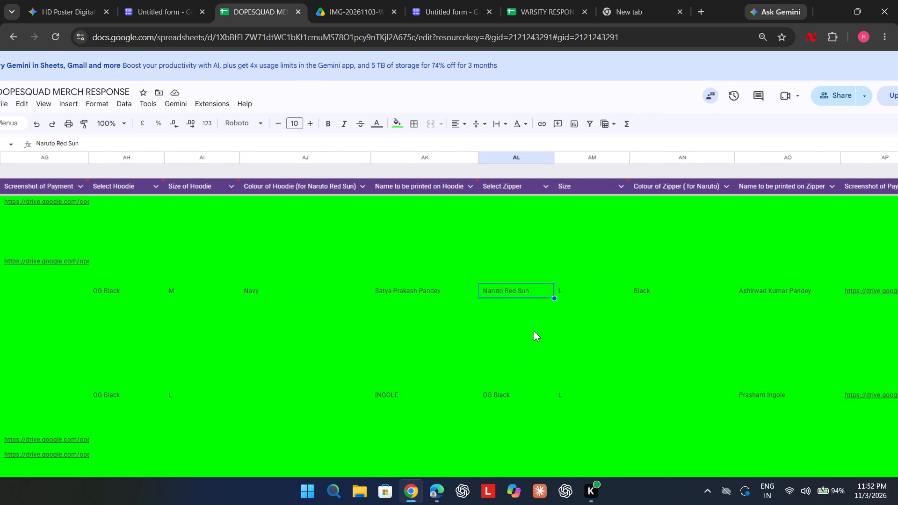
pyautogui.hscroll(-3, 534, 331)
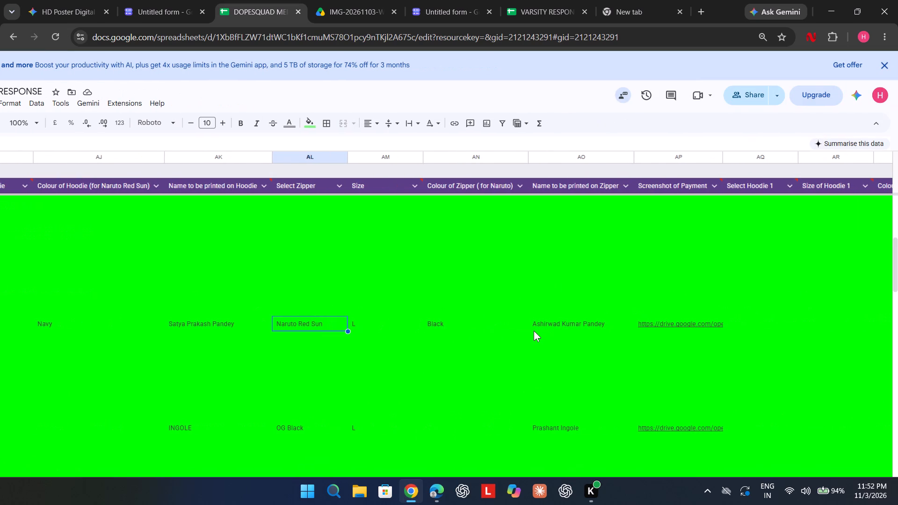
pyautogui.click(434, 494)
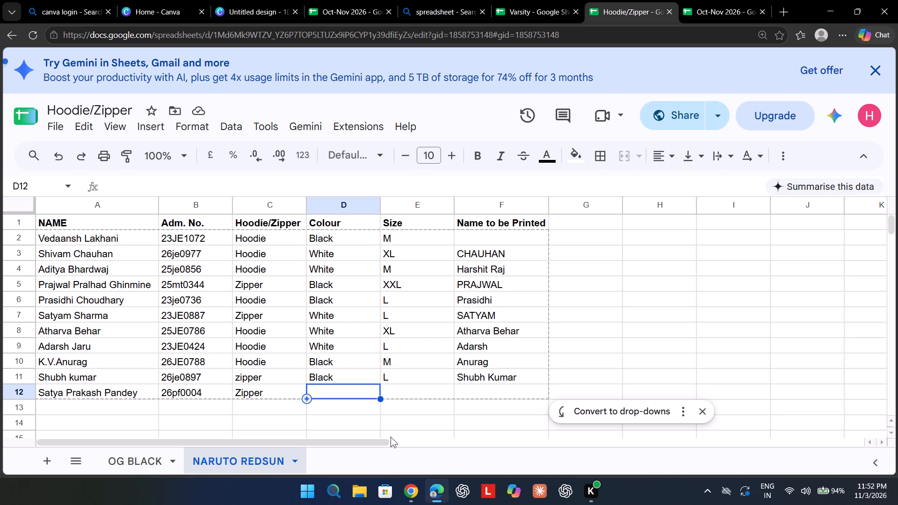
pyautogui.press('b')
pyautogui.press('Tab')
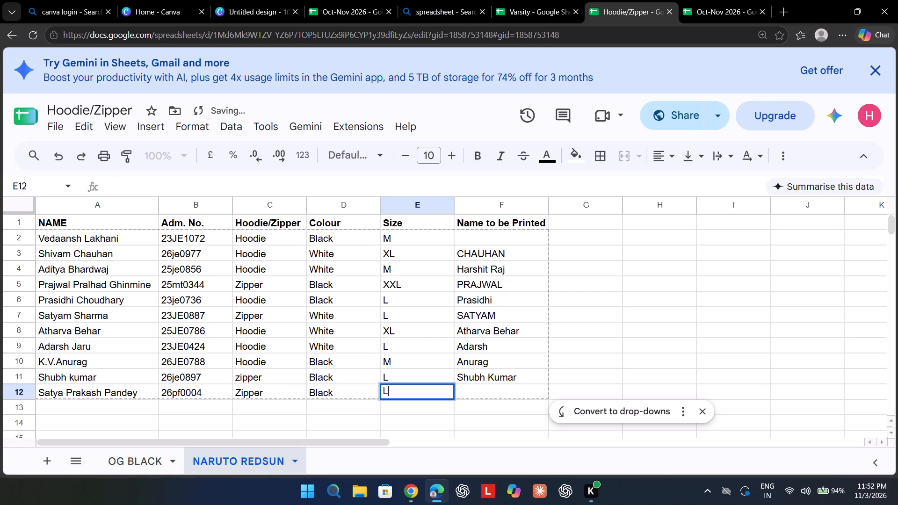
pyautogui.press('Right')
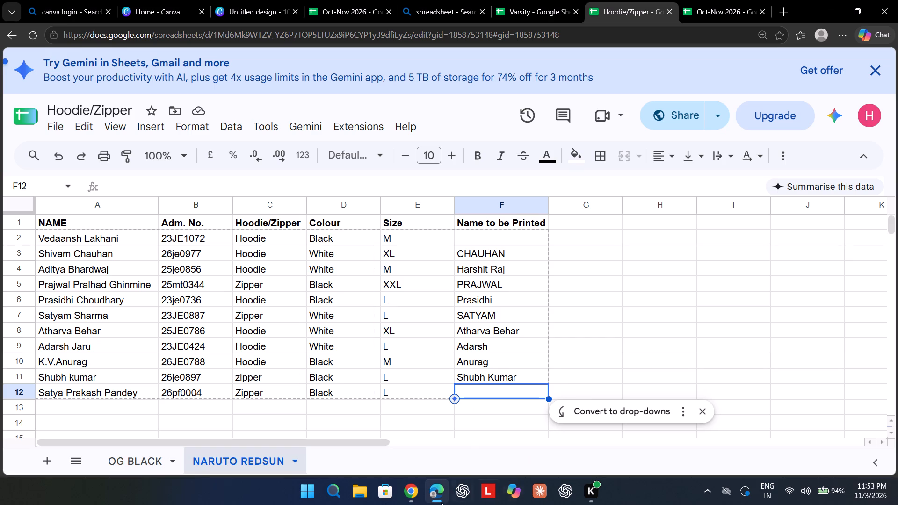
# Copy the name to be printed on the zipper from response row 26 into cell F12 of the NARUTO REDSUN sheet.
pyautogui.click(412, 502)
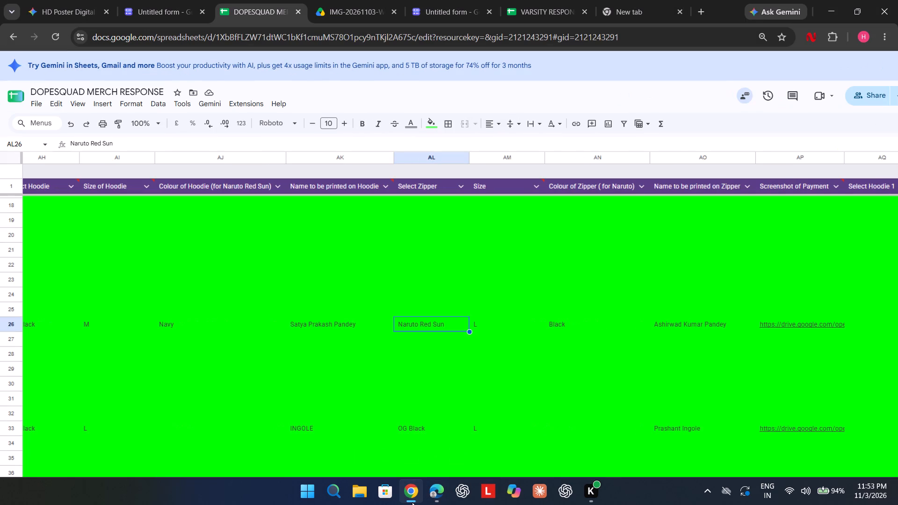
pyautogui.click(446, 493)
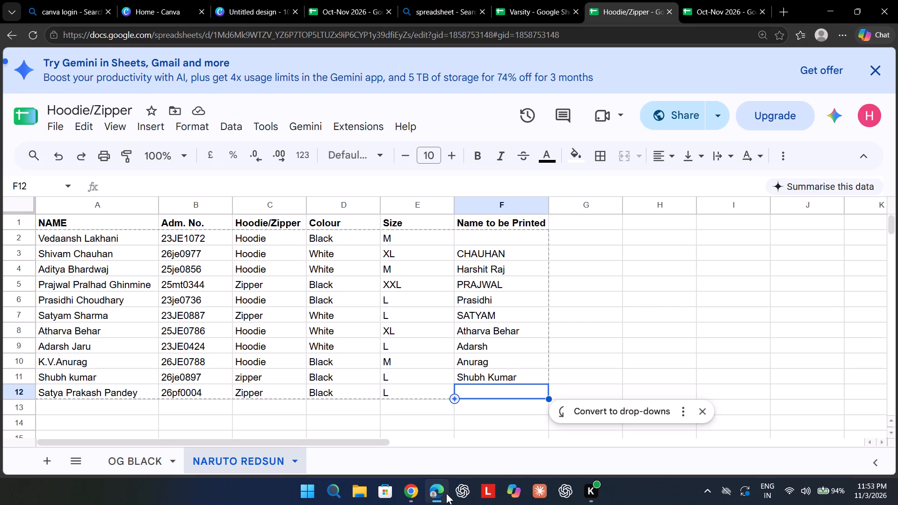
pyautogui.click(409, 491)
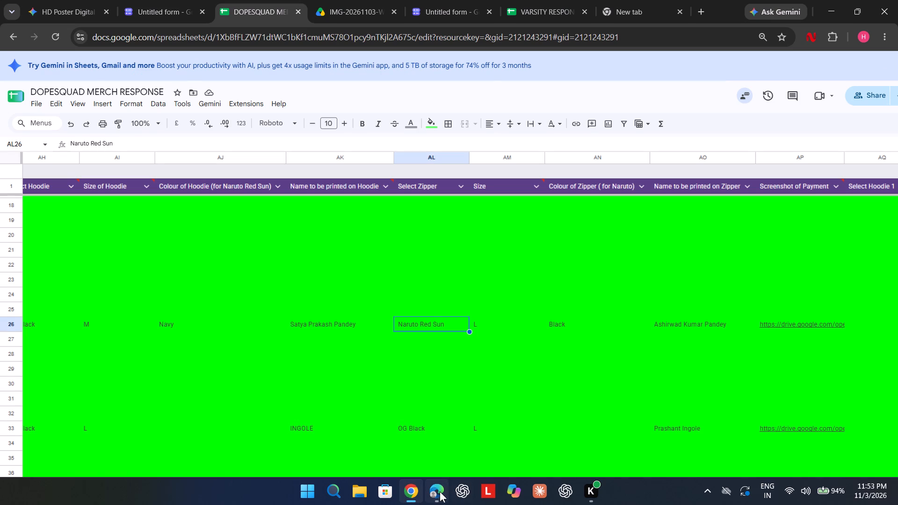
pyautogui.click(440, 491)
pyautogui.click(412, 492)
pyautogui.click(444, 498)
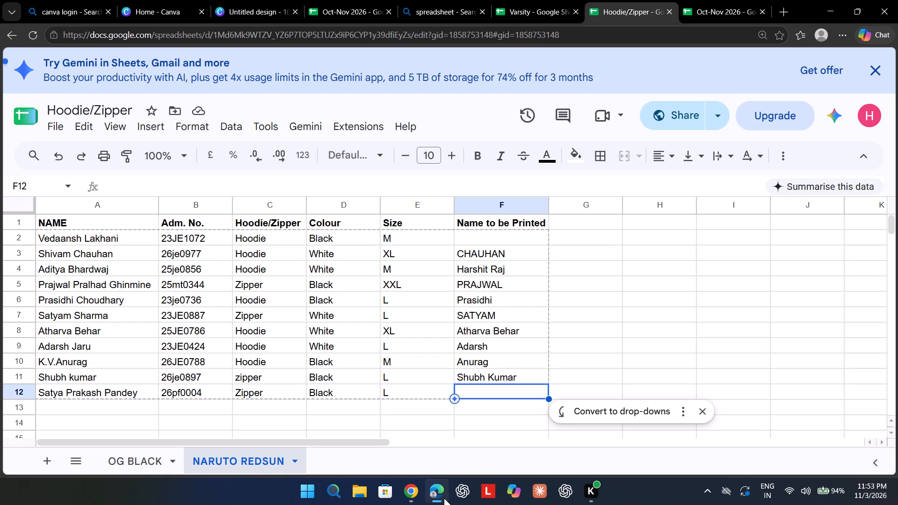
pyautogui.click(419, 498)
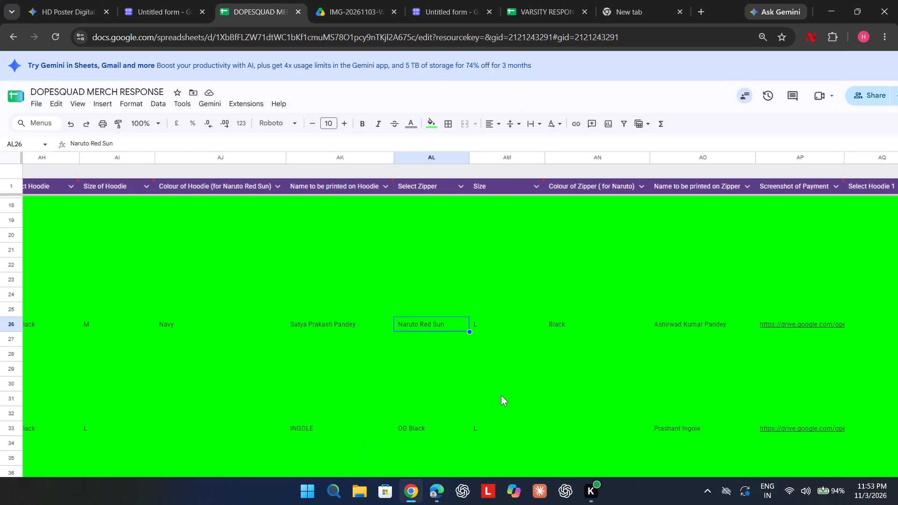
pyautogui.hscroll(-2, 501, 395)
pyautogui.tripleClick(464, 324)
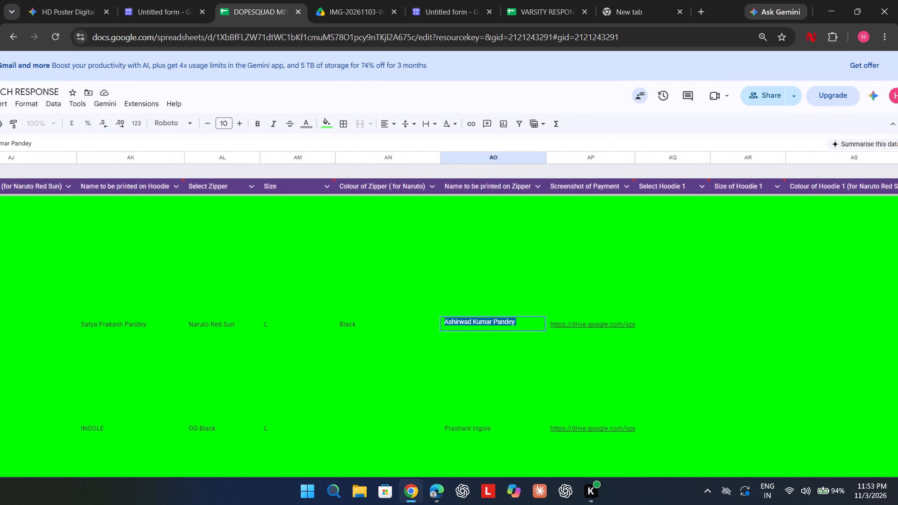
pyautogui.hotkey('ctrl', 'c')
pyautogui.click(441, 495)
pyautogui.click(483, 390)
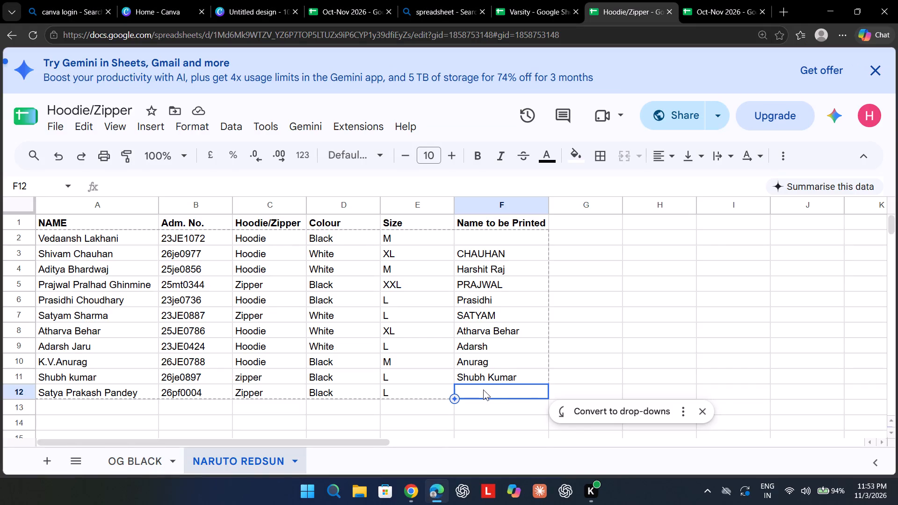
pyautogui.hotkey('ctrl', 'v')
# Switch to the DOPESQUAD MERCH RESPONSE spreadsheet and select the name in the next order, response row 27.
pyautogui.click(412, 490)
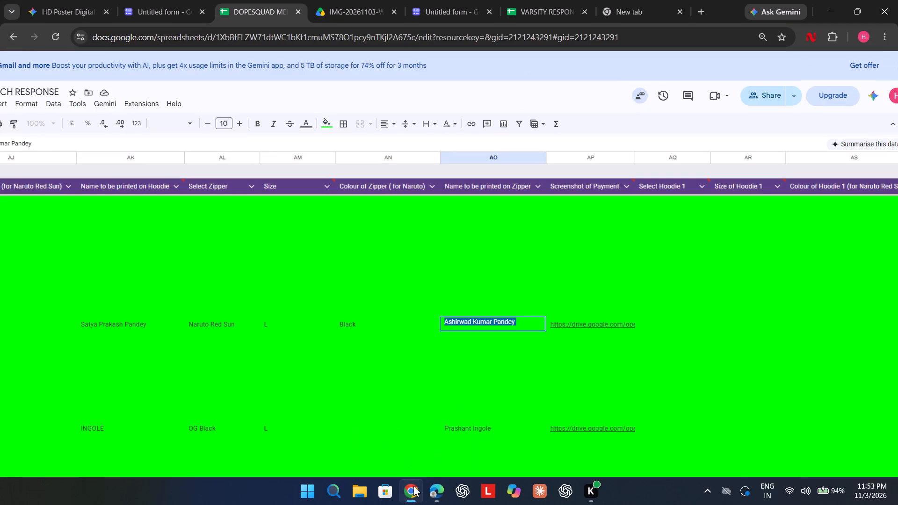
pyautogui.click(364, 322)
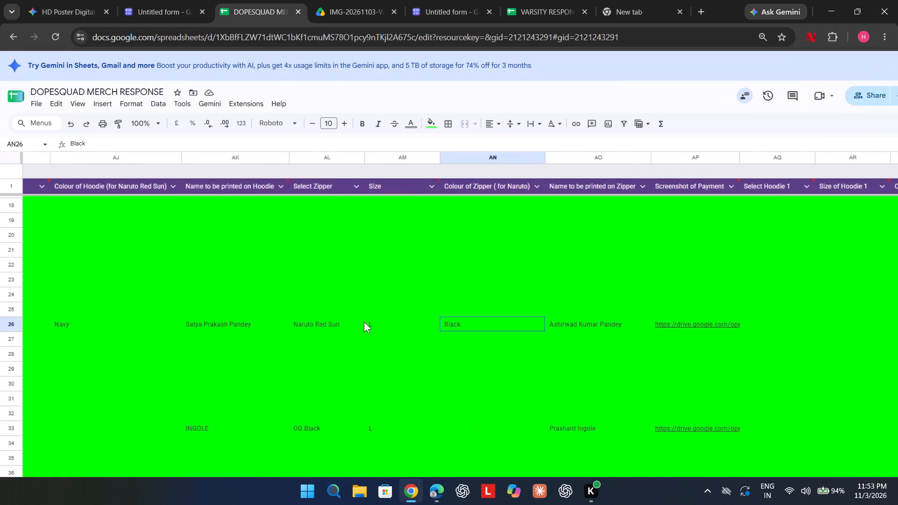
pyautogui.hscroll(14, 364, 322)
pyautogui.hscroll(11, 364, 322)
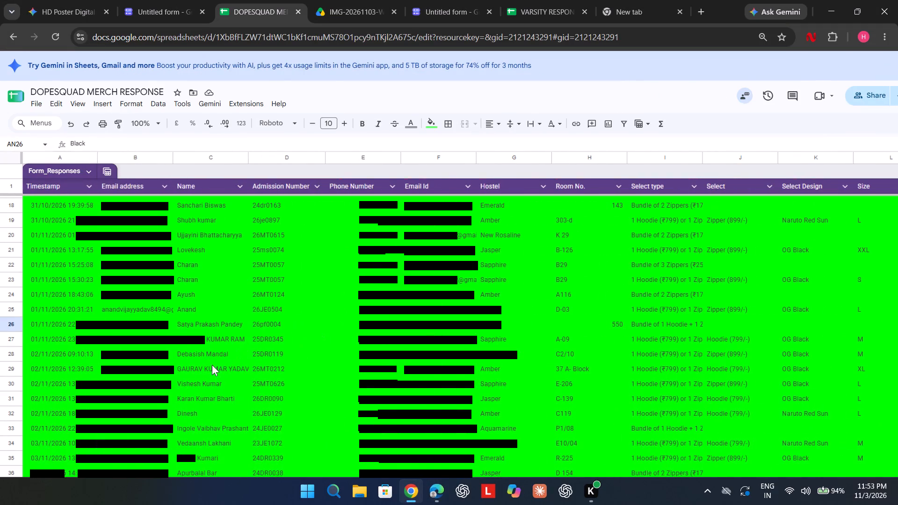
pyautogui.click(208, 338)
# Widen column F of the NARUTO REDSUN sheet in the Hoodie/Zipper spreadsheet to fit the longest name to be printed.
pyautogui.click(435, 504)
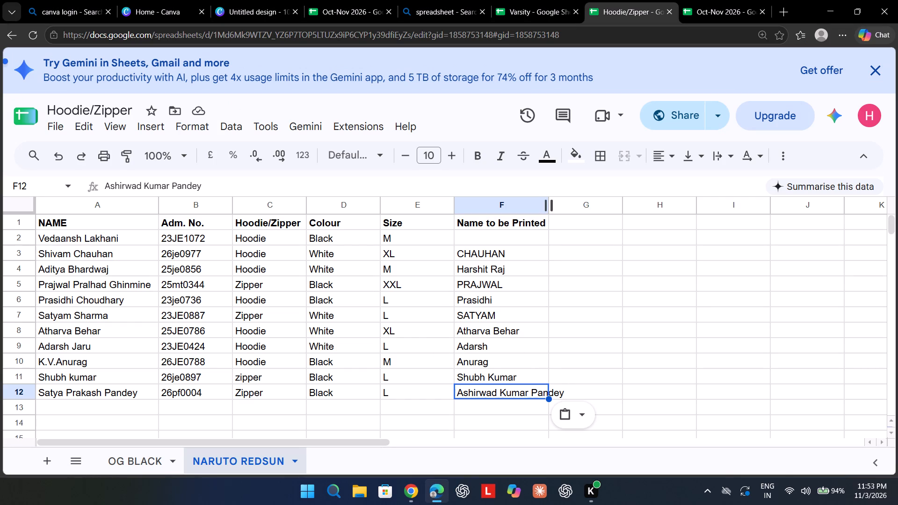
pyautogui.click(545, 211)
pyautogui.moveTo(545, 211); pyautogui.dragTo(553, 210)
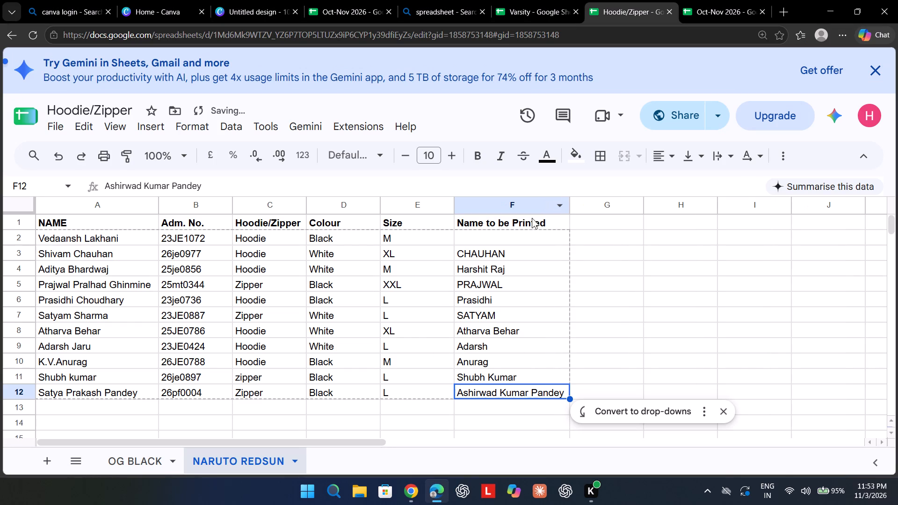
# Copy the customer's name from response row 27 into cell A23 of the OG BLACK sheet.
pyautogui.click(81, 404)
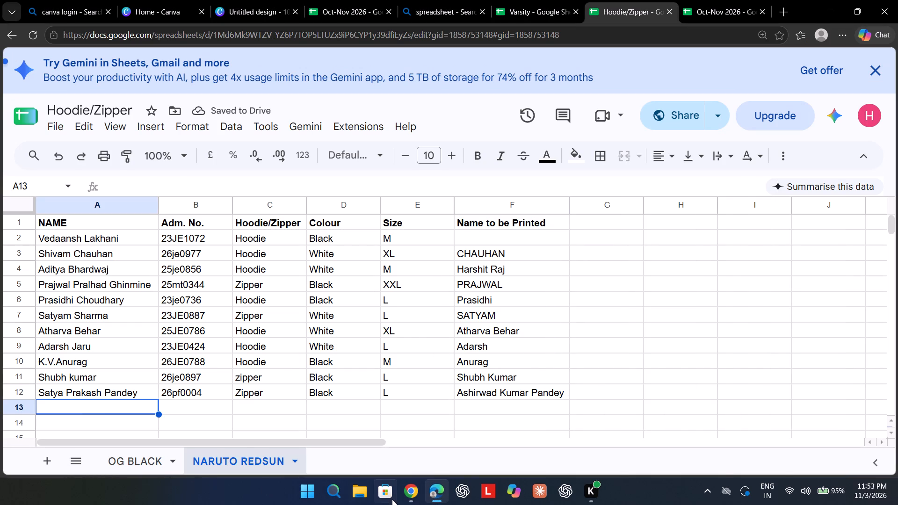
pyautogui.click(414, 495)
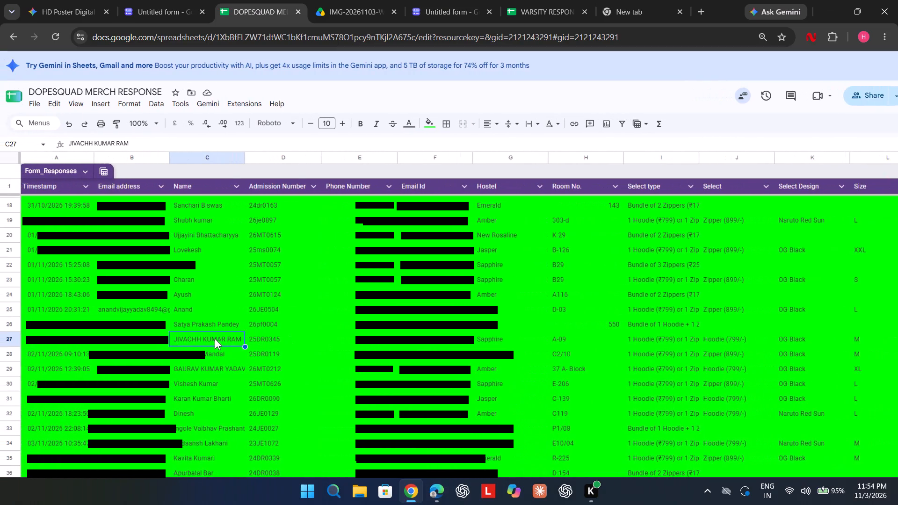
pyautogui.tripleClick(214, 339)
pyautogui.hotkey('ctrl', 'c')
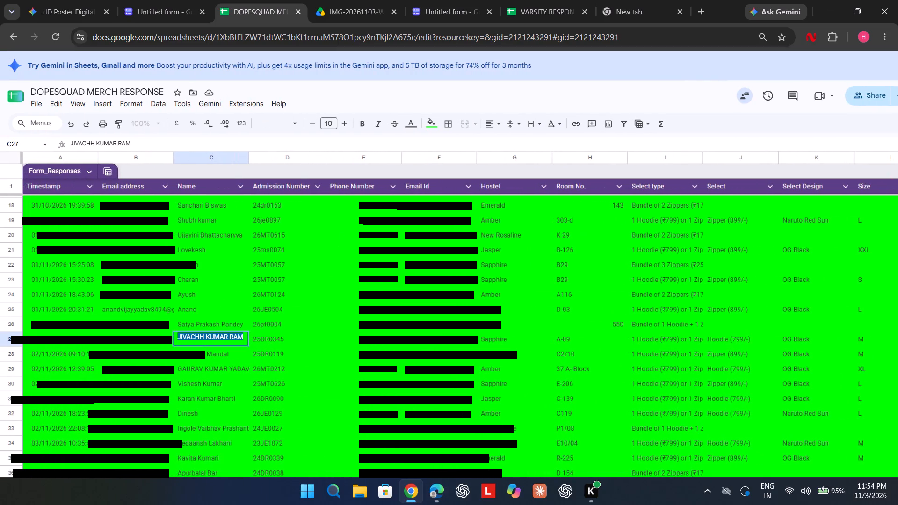
pyautogui.click(432, 495)
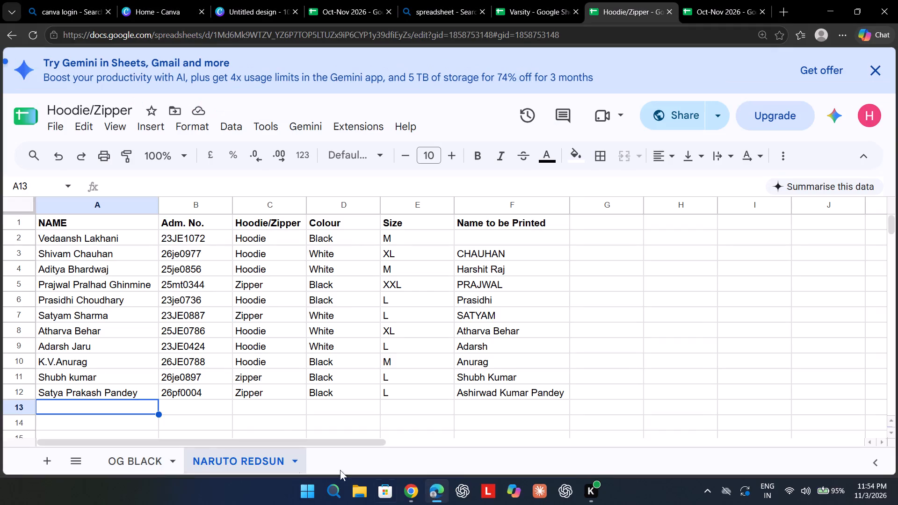
pyautogui.click(152, 461)
pyautogui.click(111, 411)
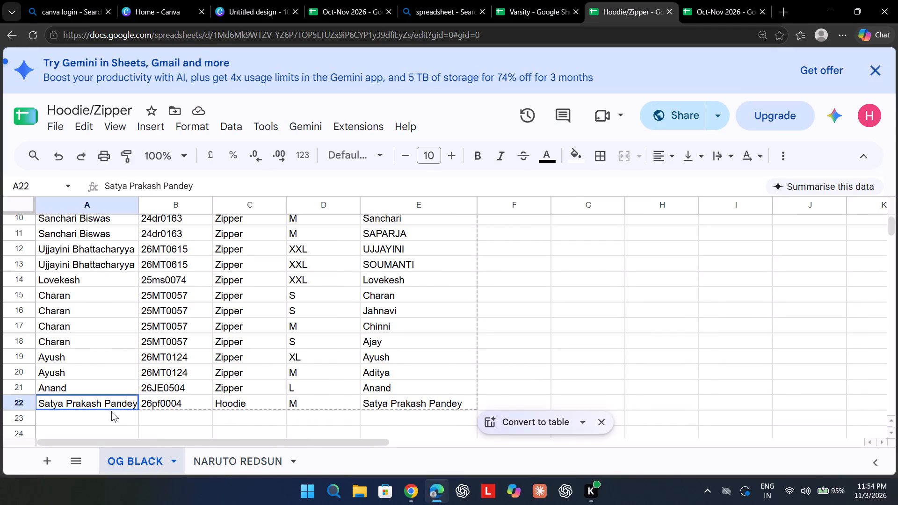
pyautogui.click(111, 414)
pyautogui.scroll(-1, 111, 414)
pyautogui.hotkey('ctrl', 'v')
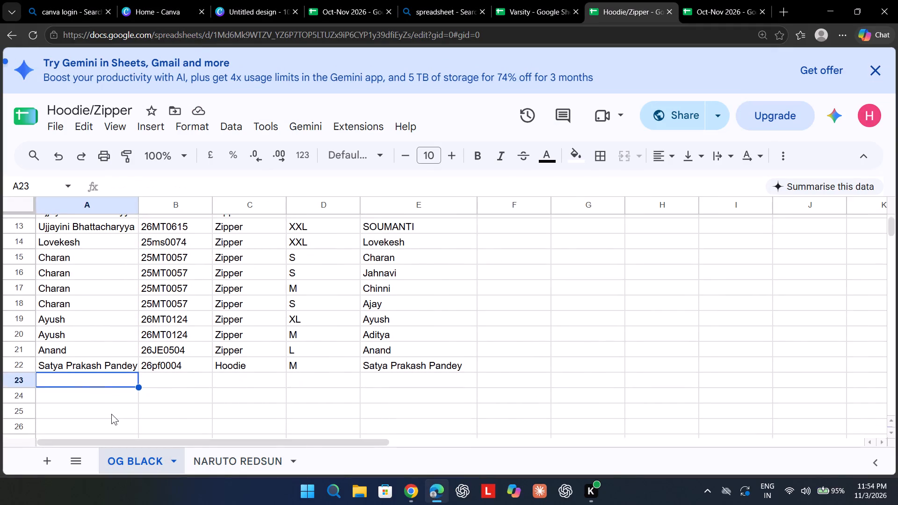
# Widen column A of the OG BLACK sheet to fit the name in row 23.
pyautogui.click(161, 378)
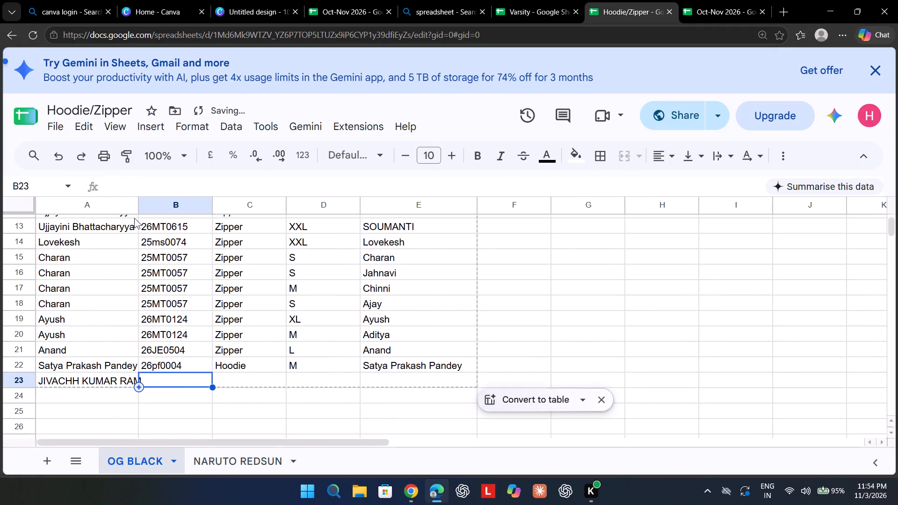
pyautogui.moveTo(137, 204); pyautogui.dragTo(146, 204)
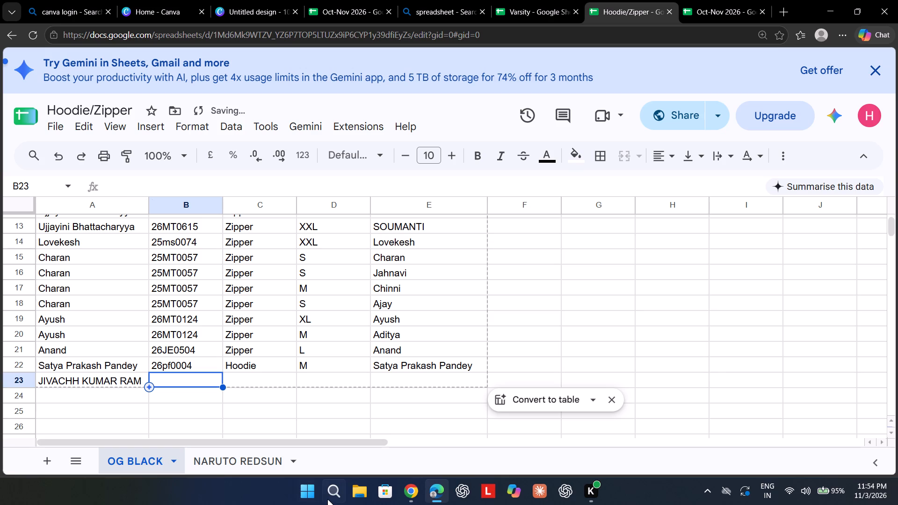
# Copy the admission number from response row 27 into cell B23 of the OG BLACK sheet.
pyautogui.click(413, 492)
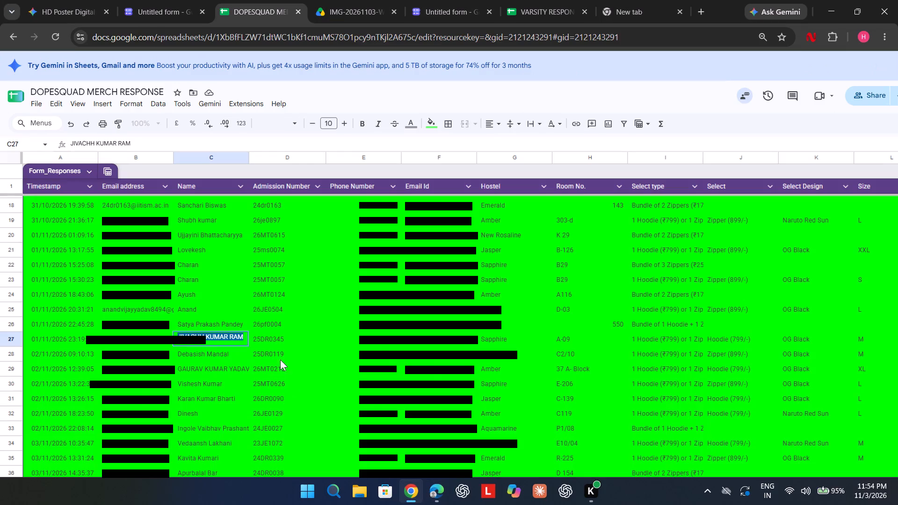
pyautogui.tripleClick(274, 336)
pyautogui.hotkey('ctrl', 'c')
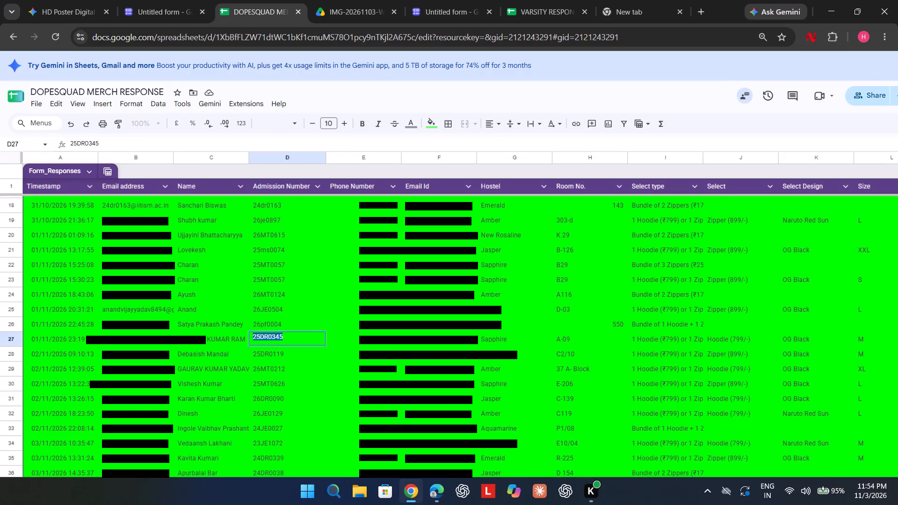
pyautogui.click(434, 498)
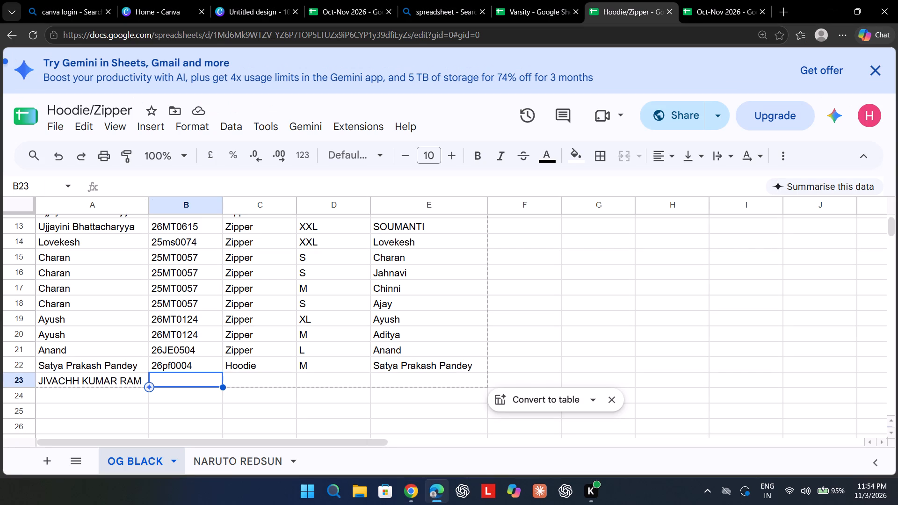
pyautogui.click(207, 378)
pyautogui.hotkey('ctrl', 'v')
# Check the item ordered in response row 27 and enter Hoodie in cell C23 of the OG BLACK sheet.
pyautogui.moveTo(264, 375); pyautogui.dragTo(304, 307)
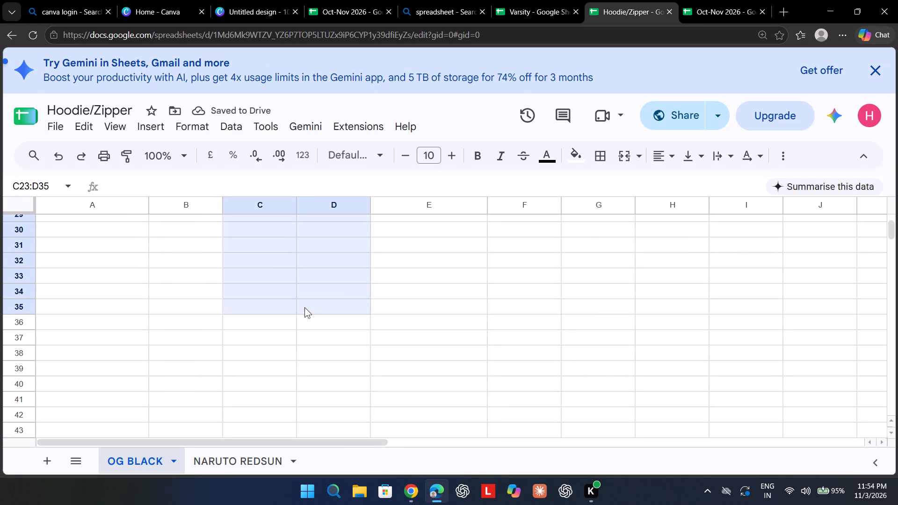
pyautogui.scroll(3, 304, 307)
pyautogui.click(272, 295)
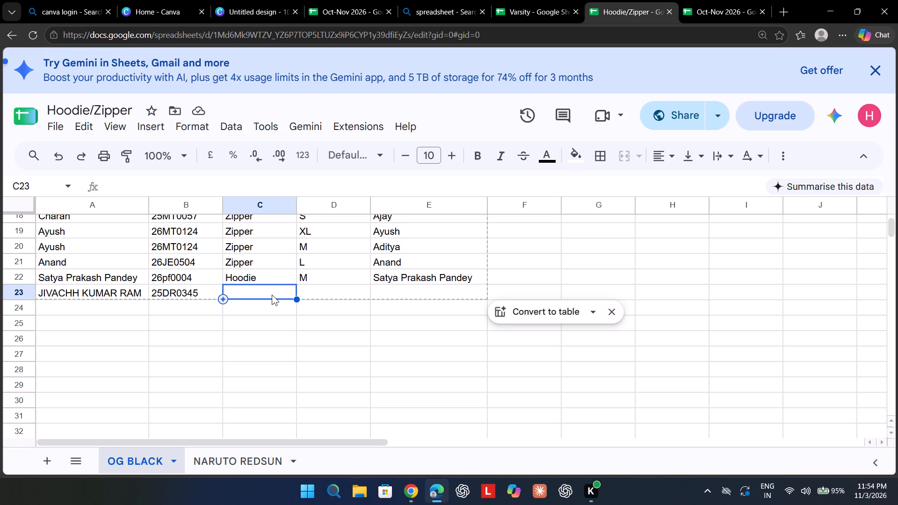
pyautogui.click(412, 500)
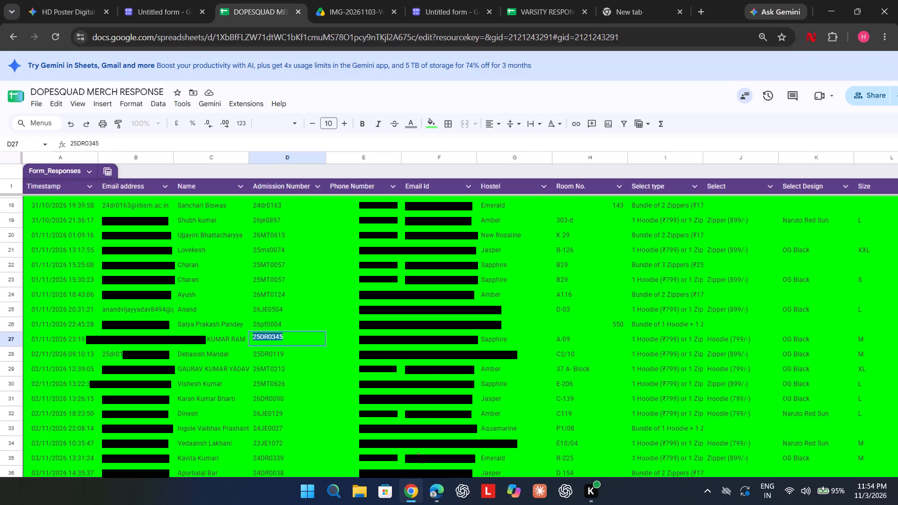
pyautogui.click(440, 491)
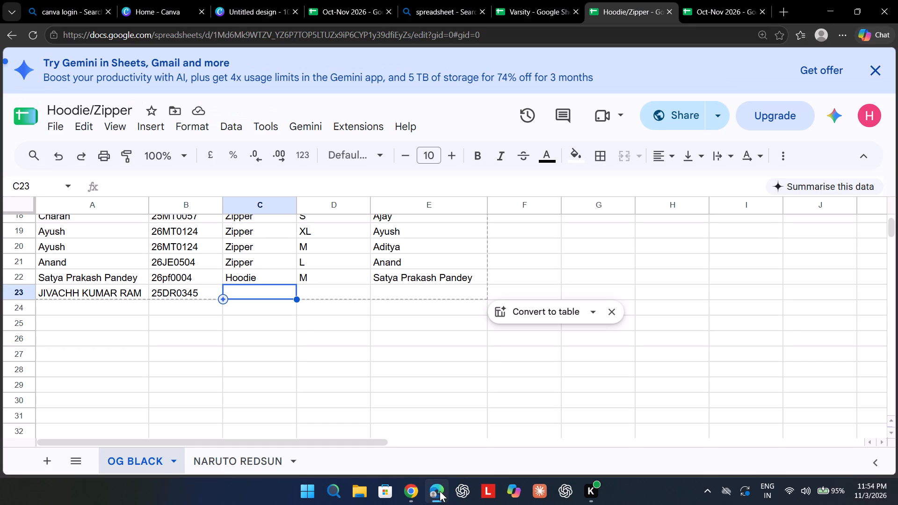
pyautogui.click(416, 492)
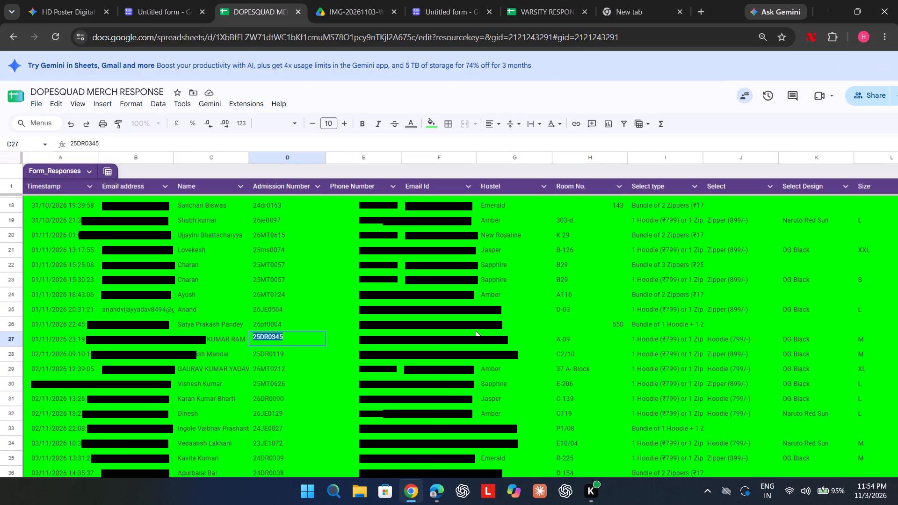
pyautogui.click(508, 340)
pyautogui.hscroll(-1, 508, 340)
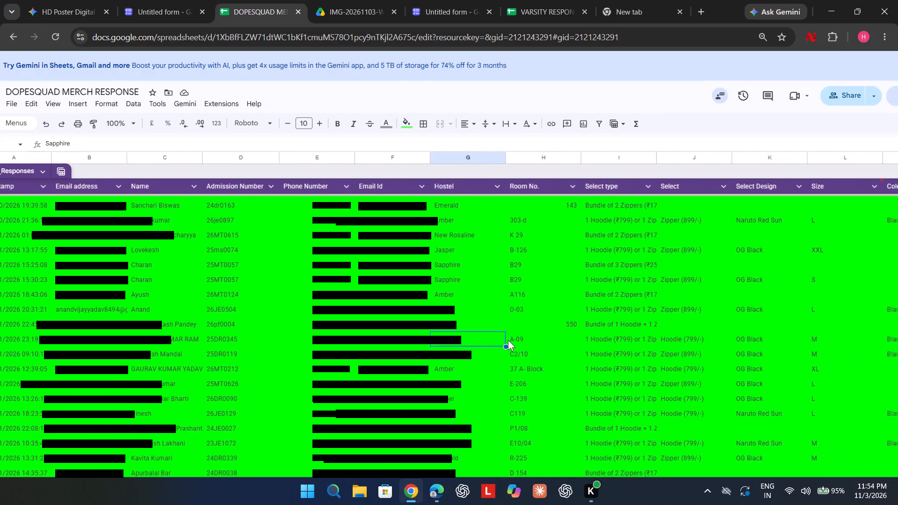
pyautogui.hscroll(-3, 508, 340)
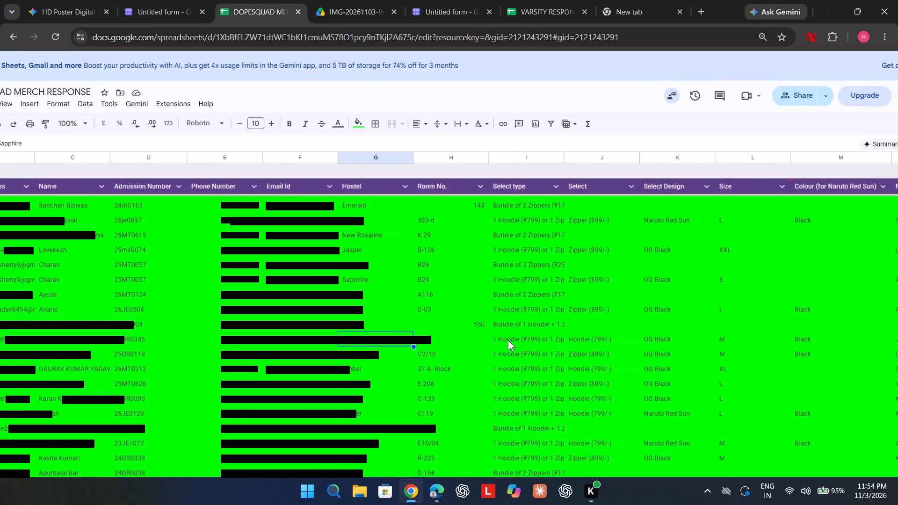
pyautogui.hscroll(-1, 508, 340)
pyautogui.click(571, 339)
pyautogui.hscroll(-1, 571, 339)
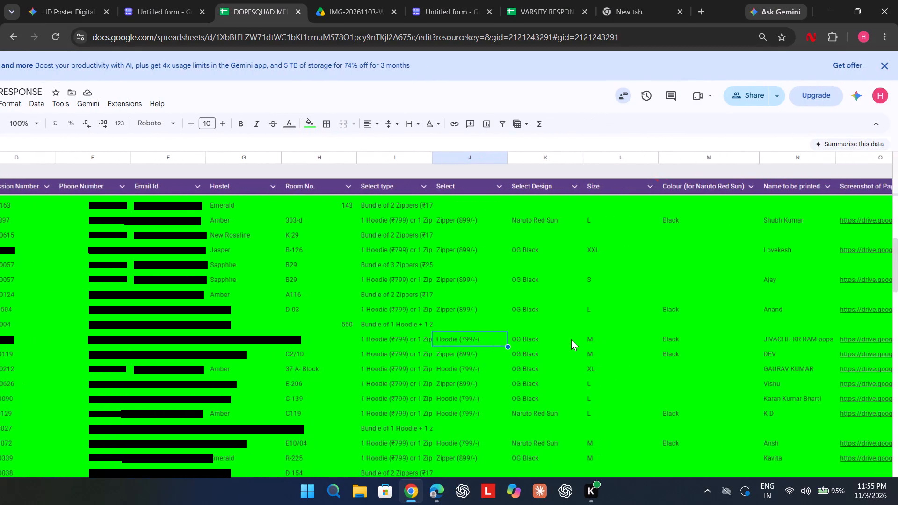
pyautogui.hscroll(-2, 571, 339)
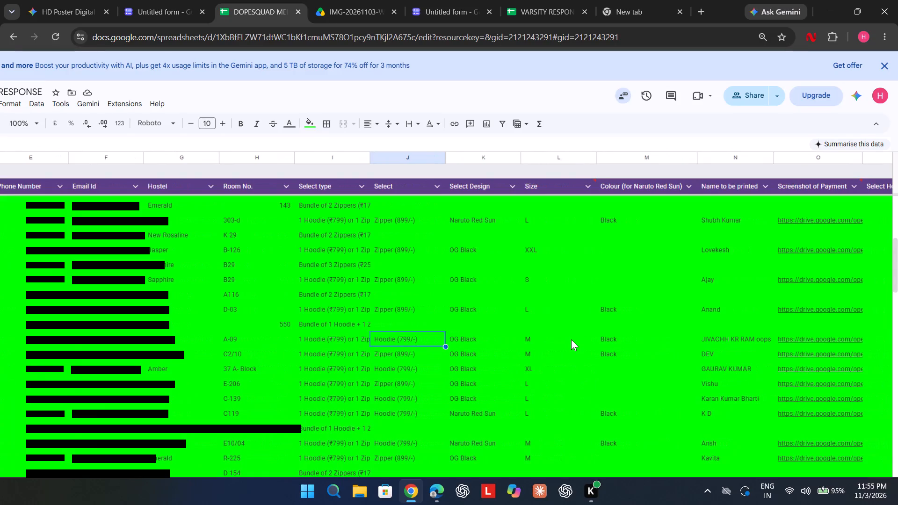
pyautogui.click(438, 491)
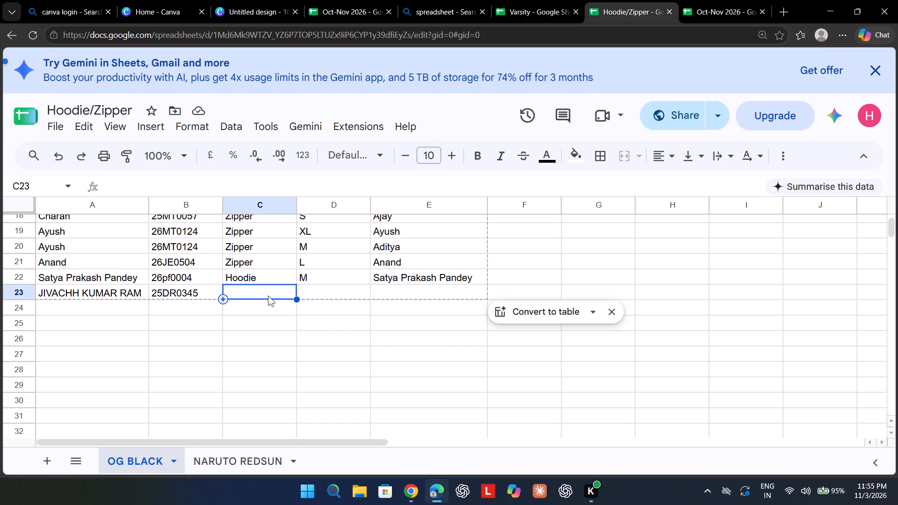
pyautogui.write('oodie')
# Check the design and size chosen in response row 27 and enter M in cell D23 of the OG BLACK sheet.
pyautogui.click(409, 495)
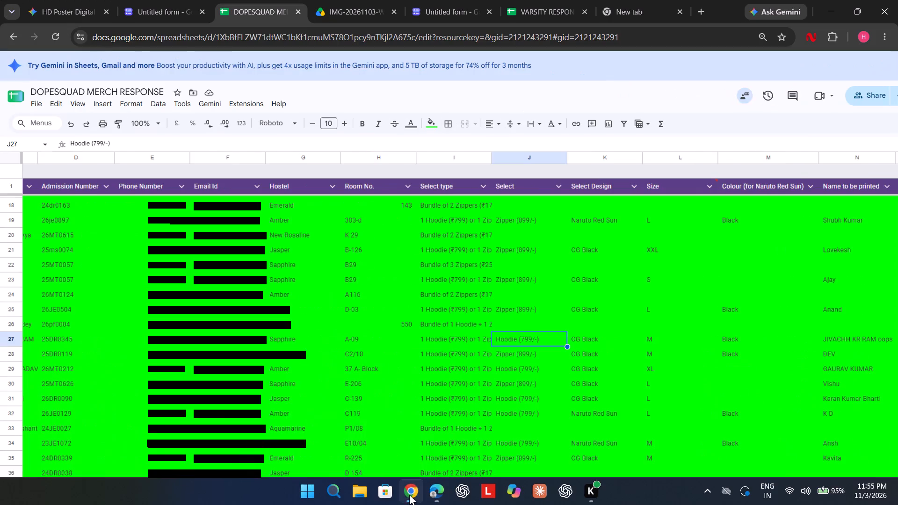
pyautogui.click(589, 336)
pyautogui.hscroll(-1, 589, 336)
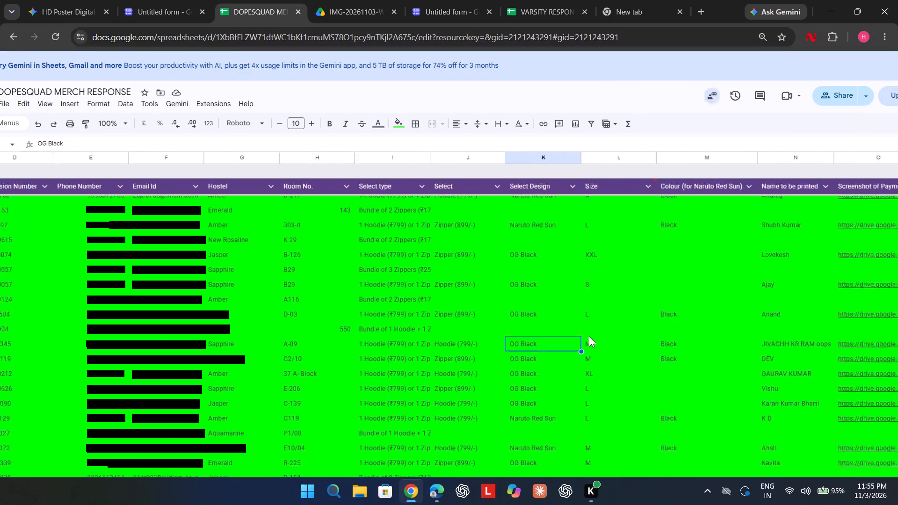
pyautogui.hscroll(-1, 589, 336)
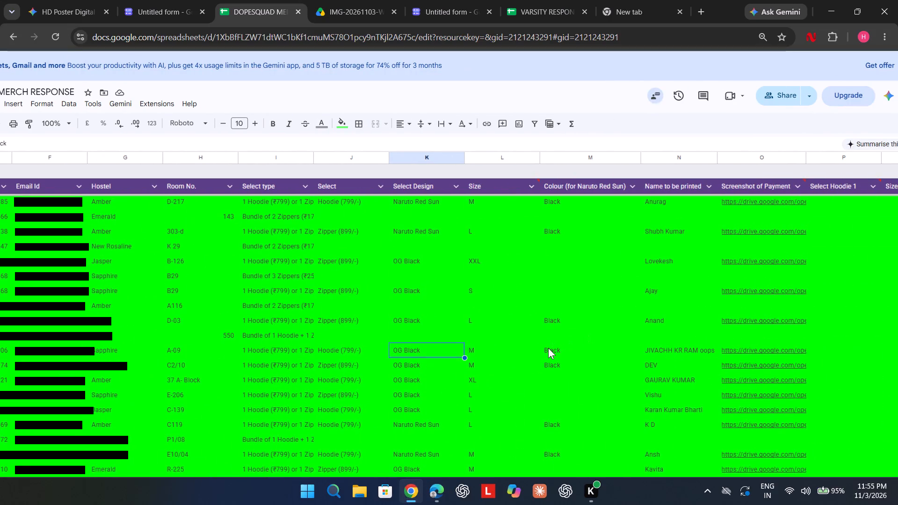
pyautogui.click(430, 484)
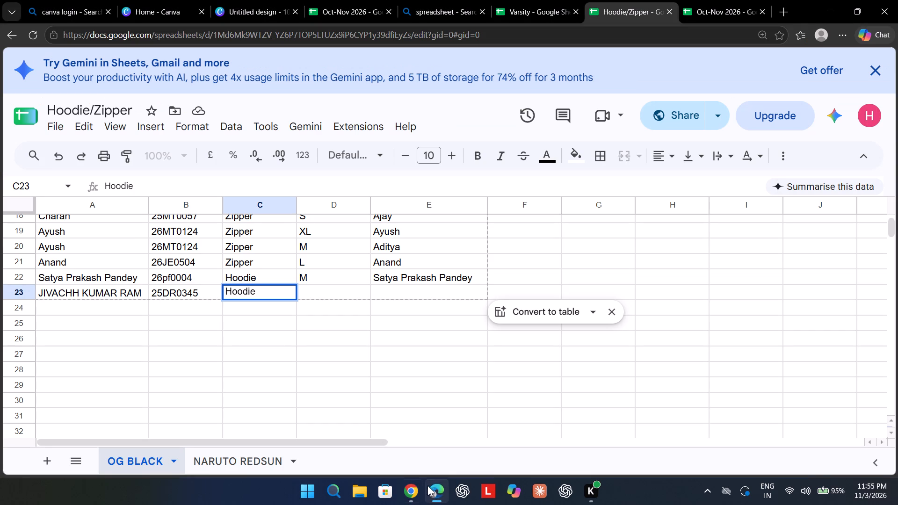
pyautogui.click(414, 489)
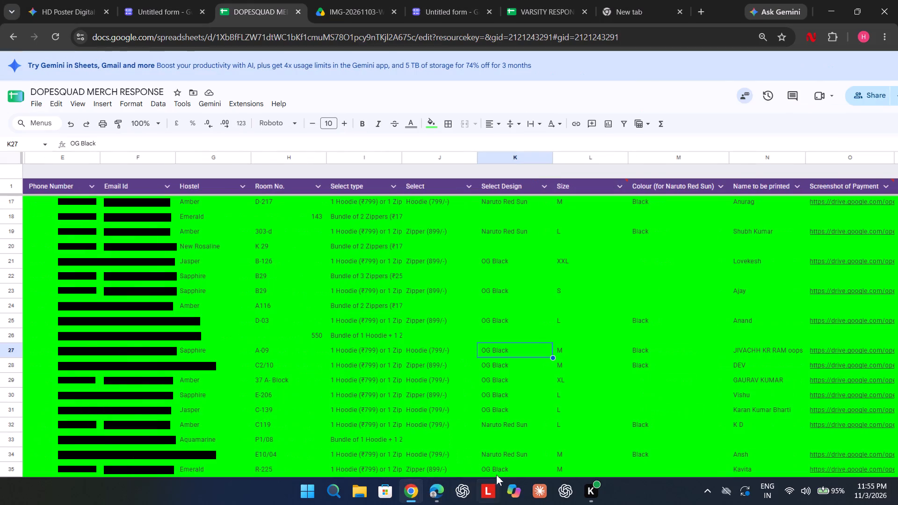
pyautogui.click(442, 501)
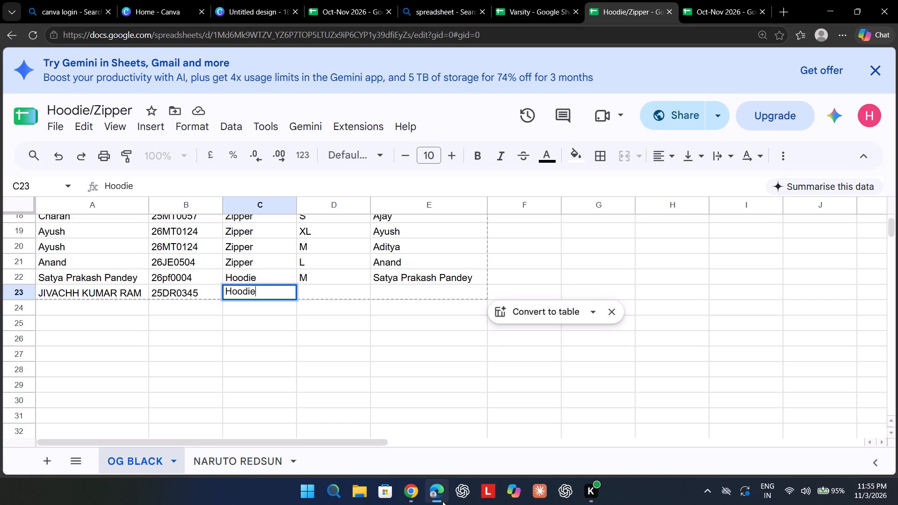
pyautogui.click(411, 499)
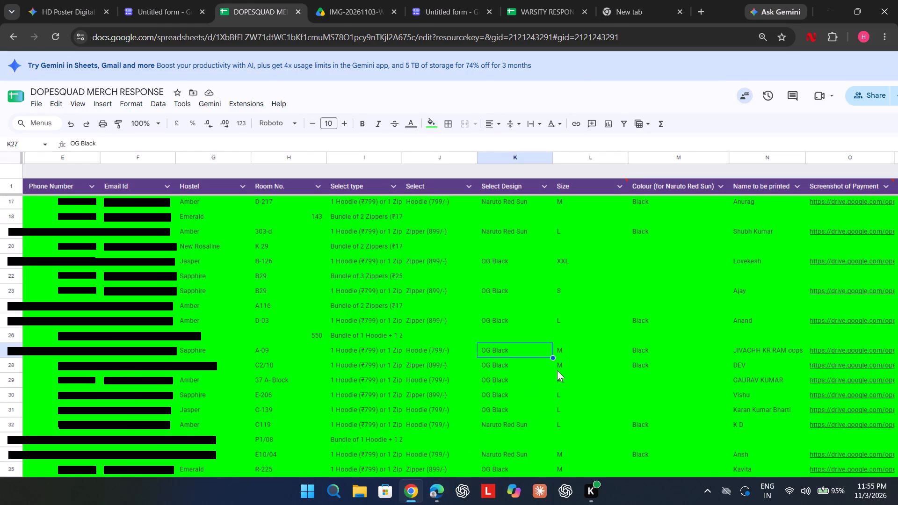
pyautogui.hscroll(-1, 569, 364)
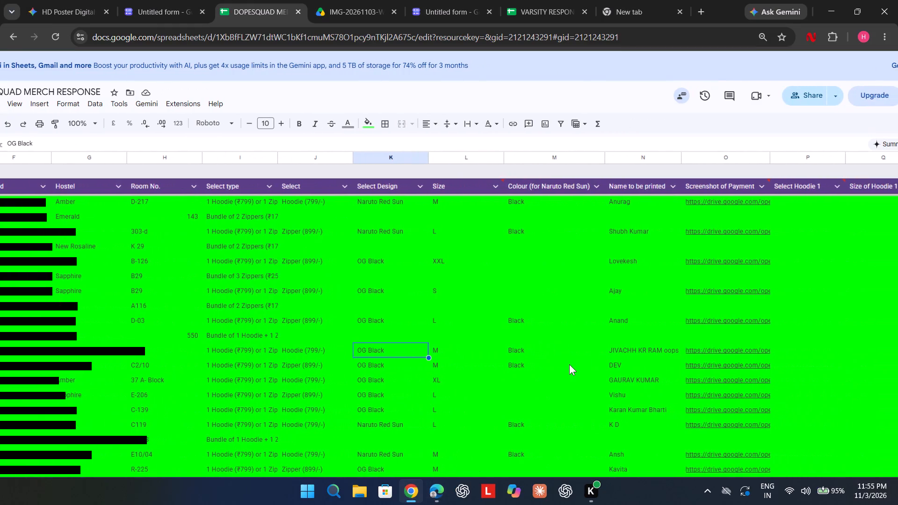
pyautogui.hscroll(-1, 569, 364)
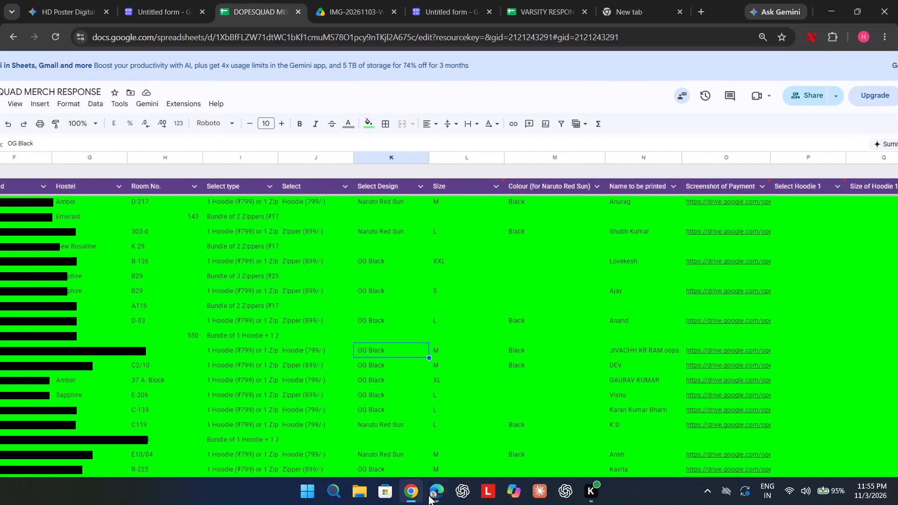
pyautogui.click(447, 491)
pyautogui.click(447, 491)
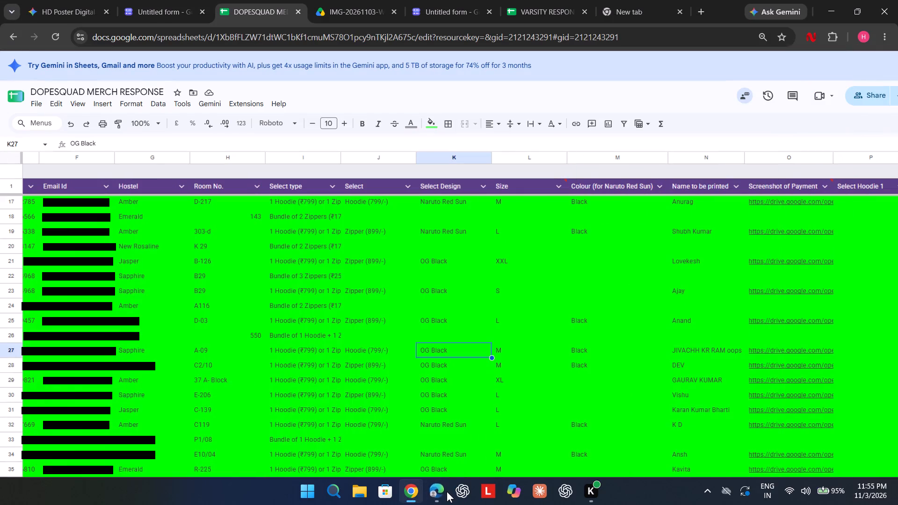
pyautogui.click(447, 491)
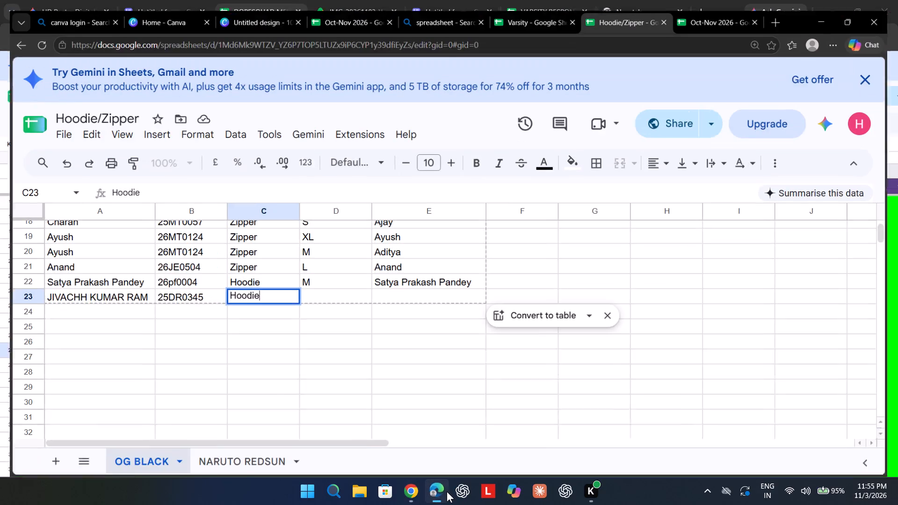
pyautogui.click(356, 296)
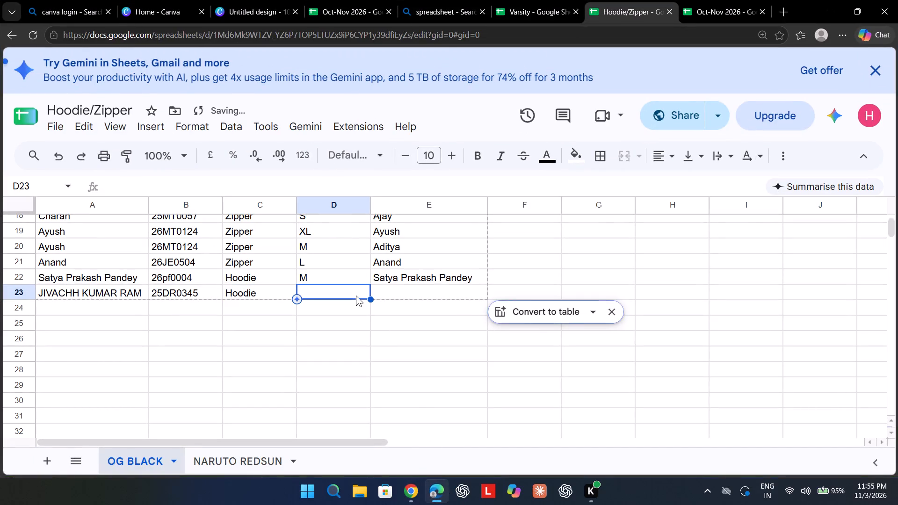
pyautogui.press('m')
# Transfer the name to be printed from response row 27 into row 23 of the OG BLACK sheet.
pyautogui.click(410, 498)
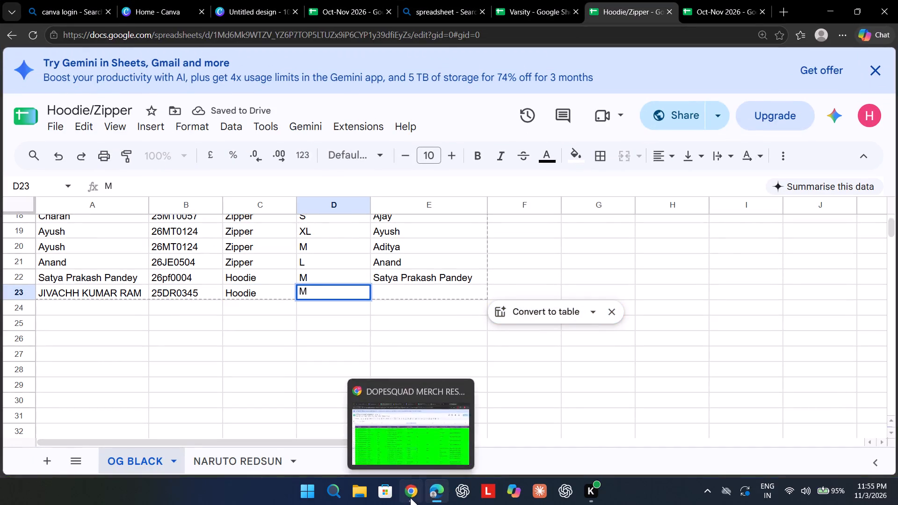
pyautogui.click(684, 346)
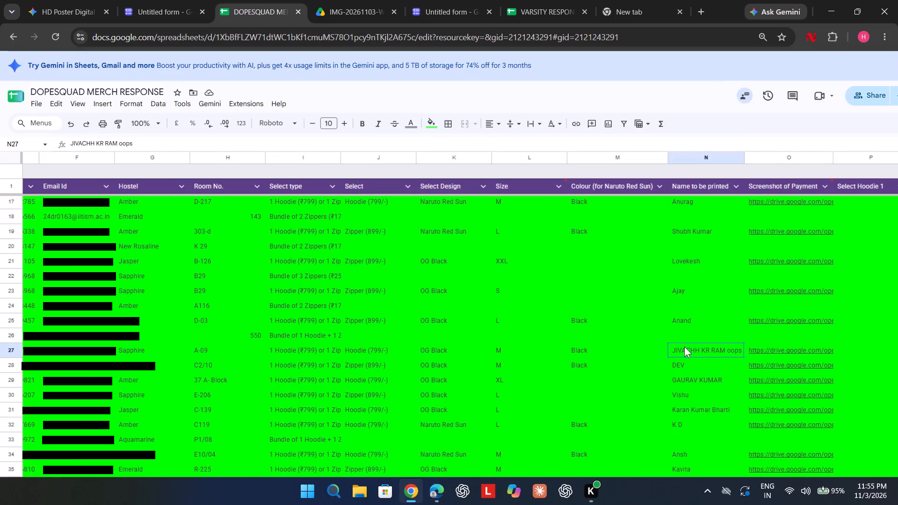
pyautogui.hscroll(-2, 684, 346)
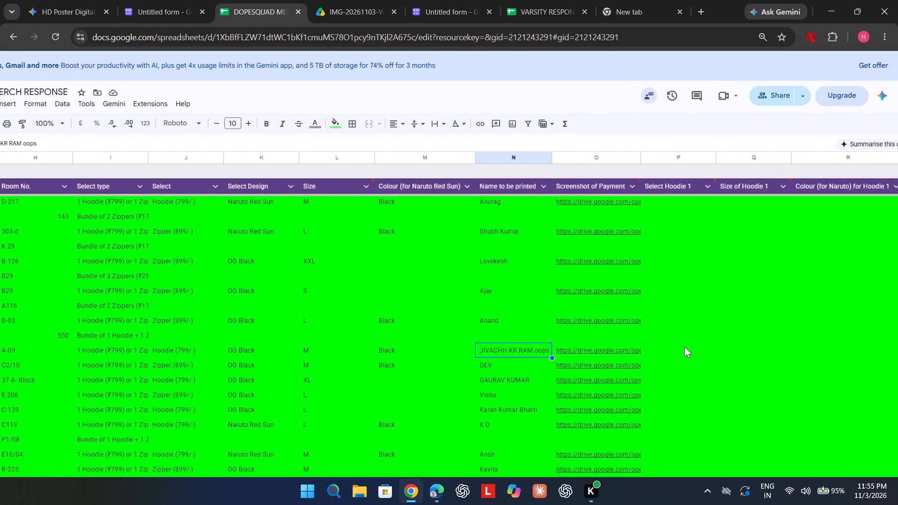
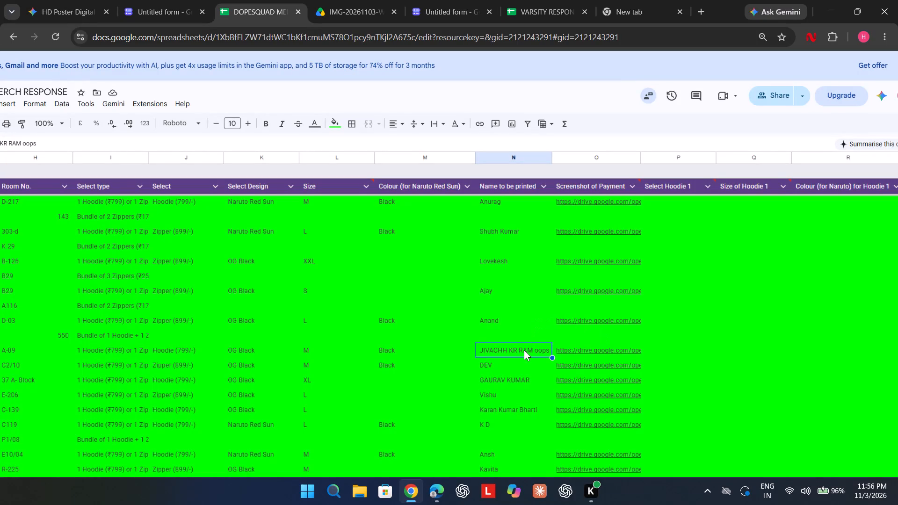
# Copy the full name to be printed from response row 27 into cell E23 of the OG BLACK sheet.
pyautogui.tripleClick(524, 350)
pyautogui.hotkey('ctrl', 'c')
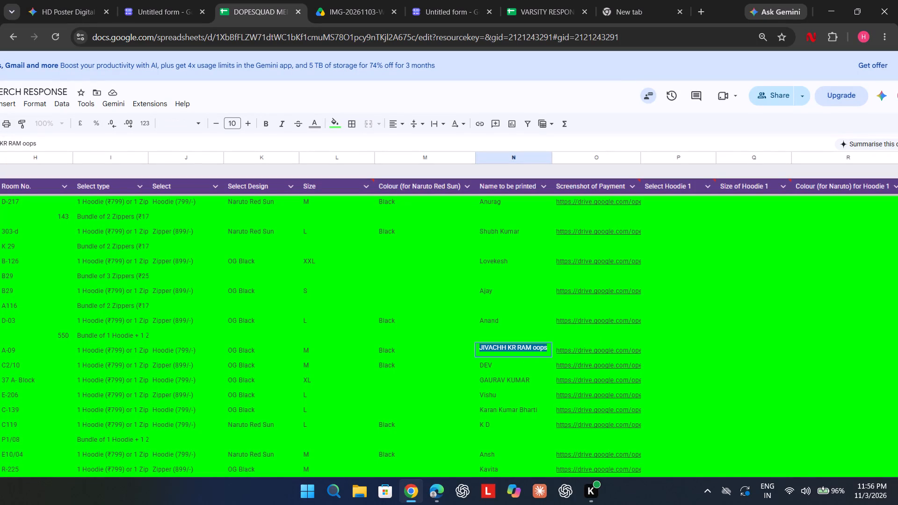
pyautogui.click(443, 351)
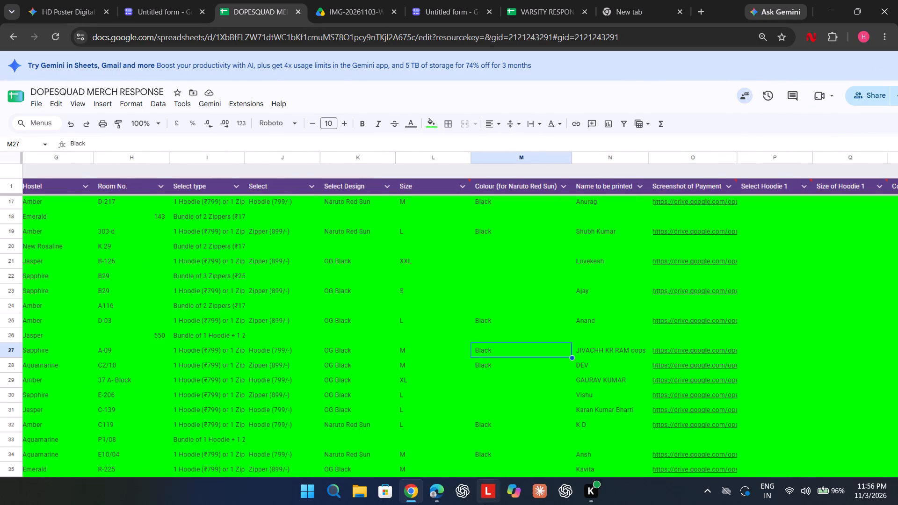
pyautogui.click(437, 493)
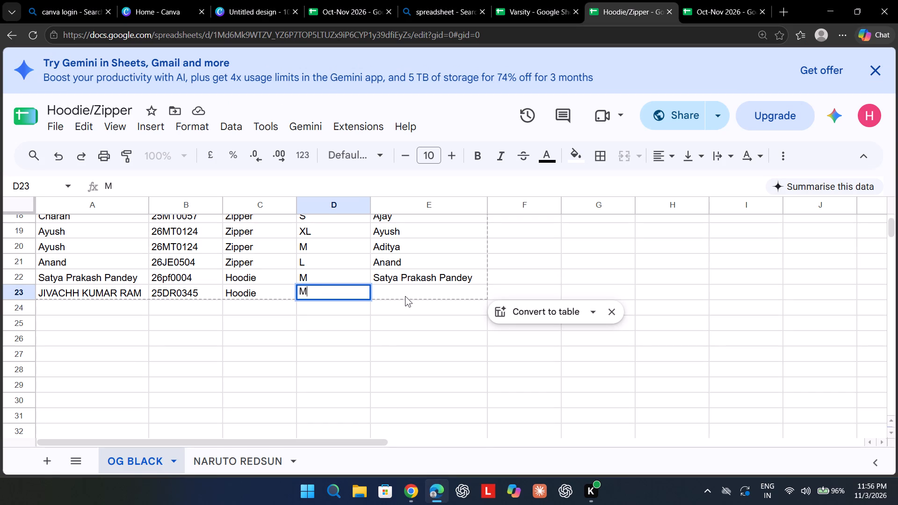
pyautogui.click(405, 296)
pyautogui.hotkey('ctrl', 'v')
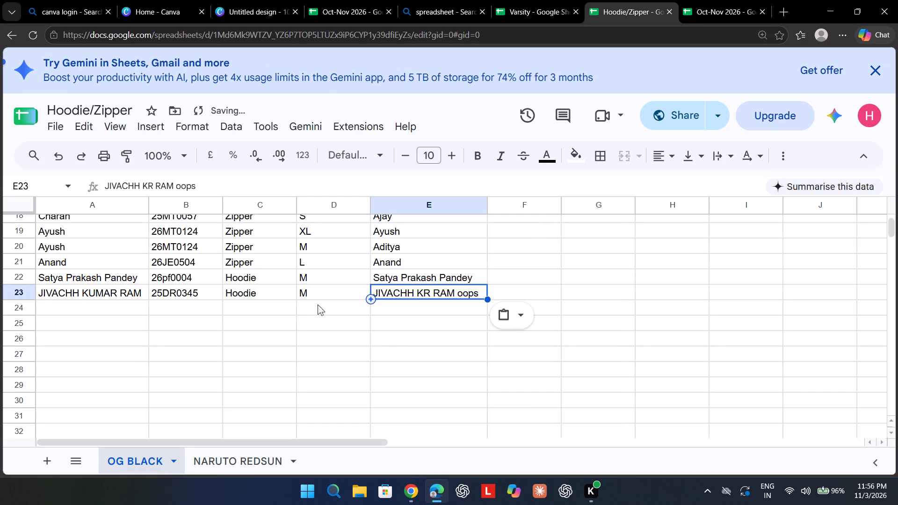
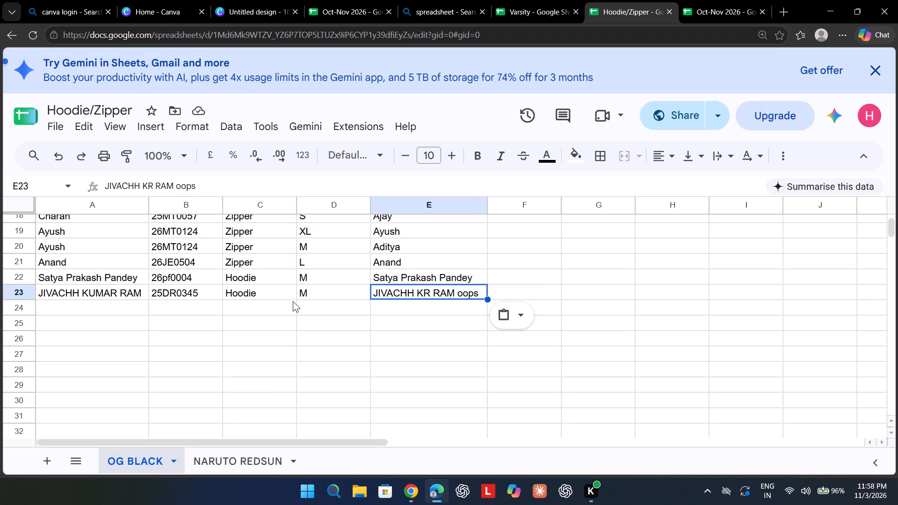
# Copy the customer's name from response row 28 into cell A24 of the OG BLACK sheet.
pyautogui.click(412, 502)
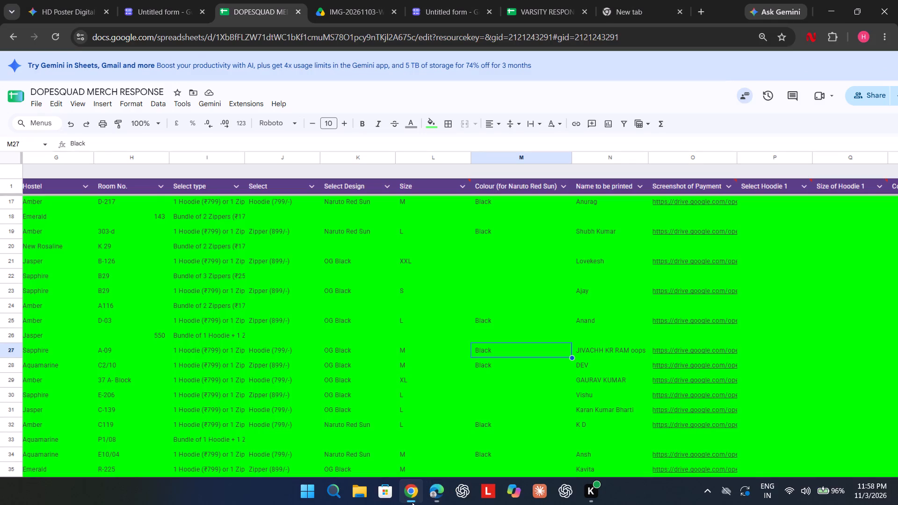
pyautogui.hscroll(6, 410, 379)
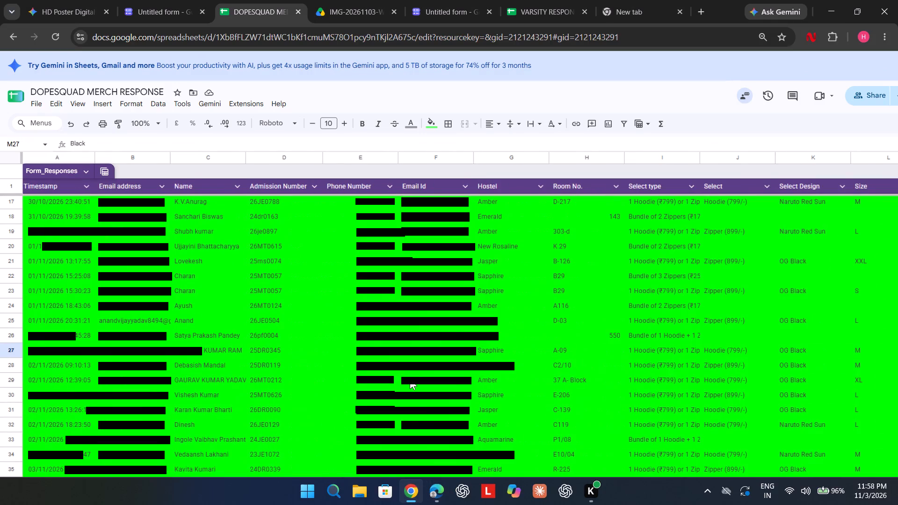
pyautogui.click(194, 363)
pyautogui.hscroll(-1, 194, 363)
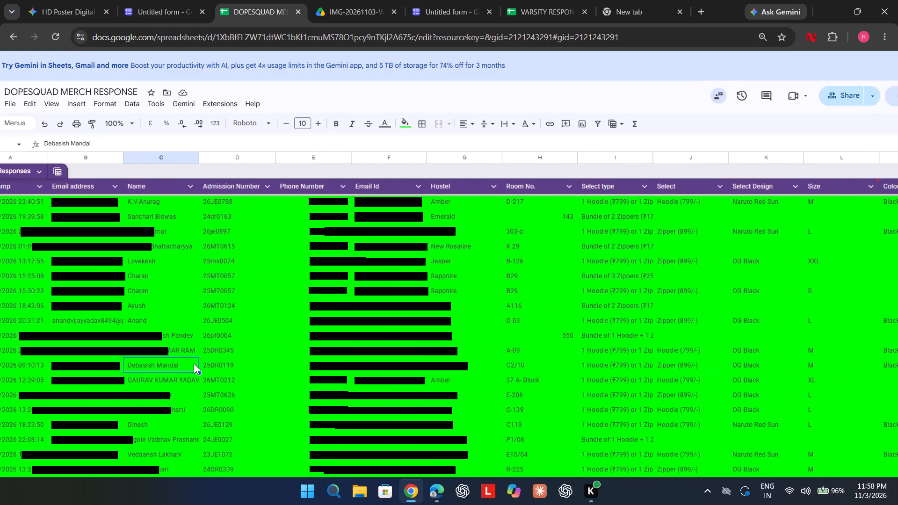
pyautogui.hscroll(-1, 194, 363)
pyautogui.tripleClick(165, 363)
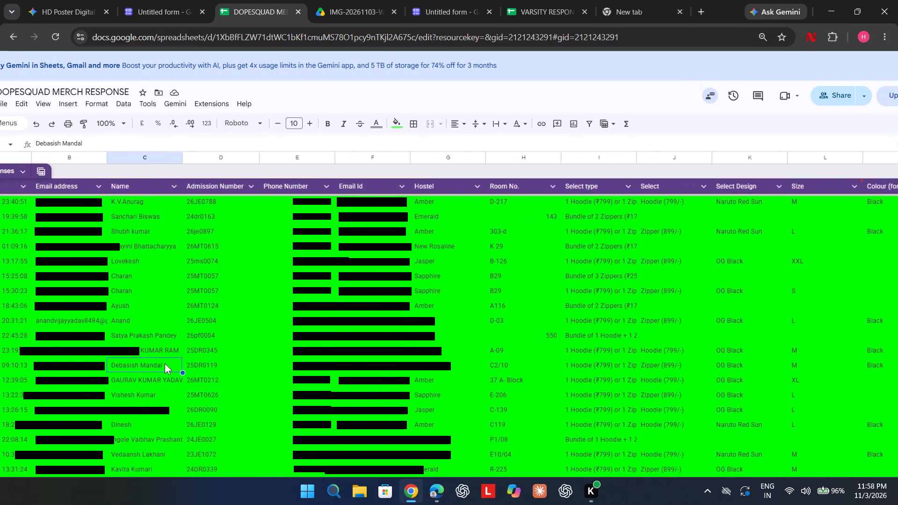
pyautogui.hotkey('ctrl', 'c')
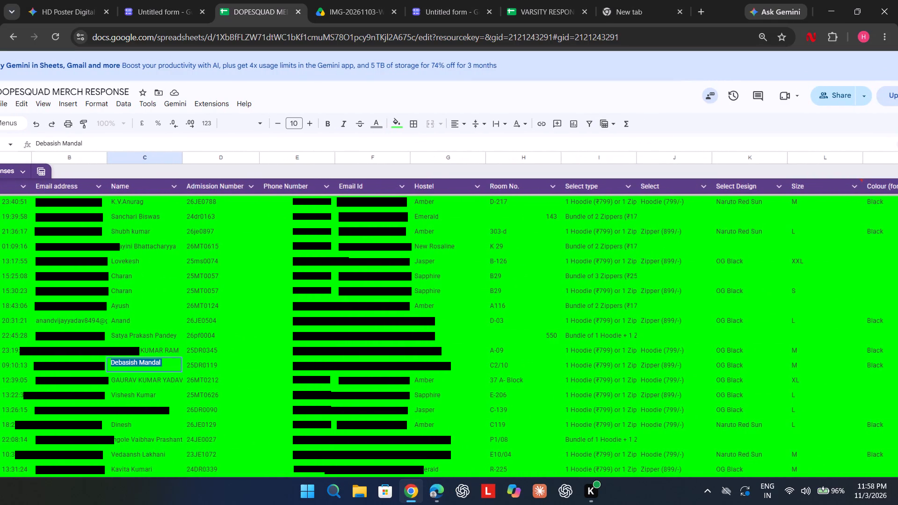
pyautogui.click(440, 493)
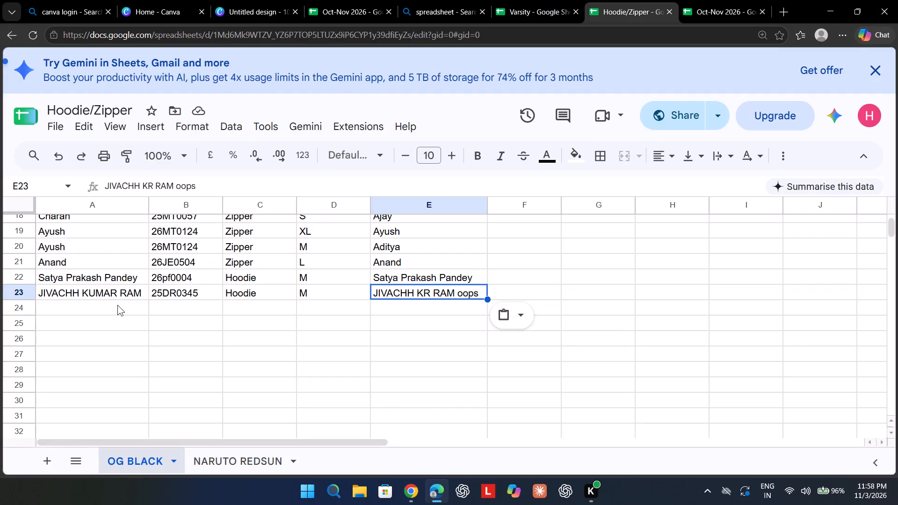
pyautogui.click(117, 305)
pyautogui.hotkey('ctrl', 'v')
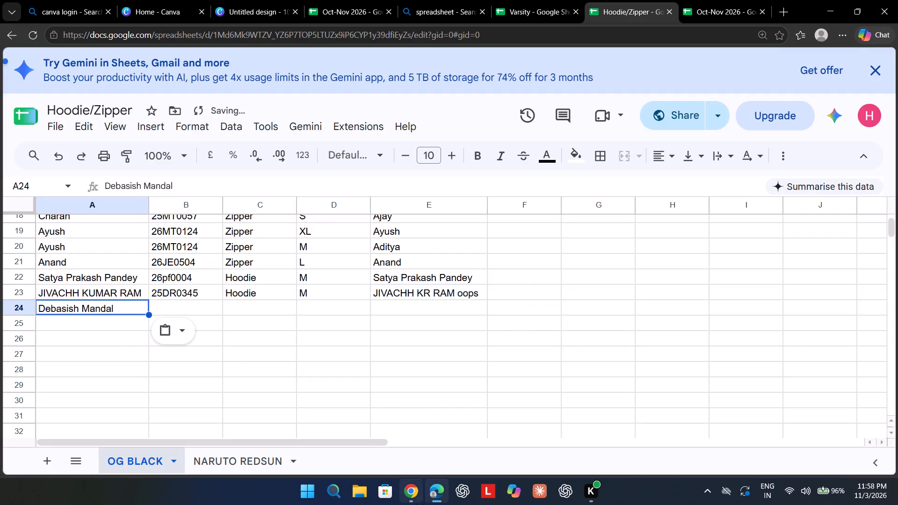
# Copy the admission number from response row 28 into cell B24 of the OG BLACK sheet.
pyautogui.click(423, 504)
pyautogui.tripleClick(212, 365)
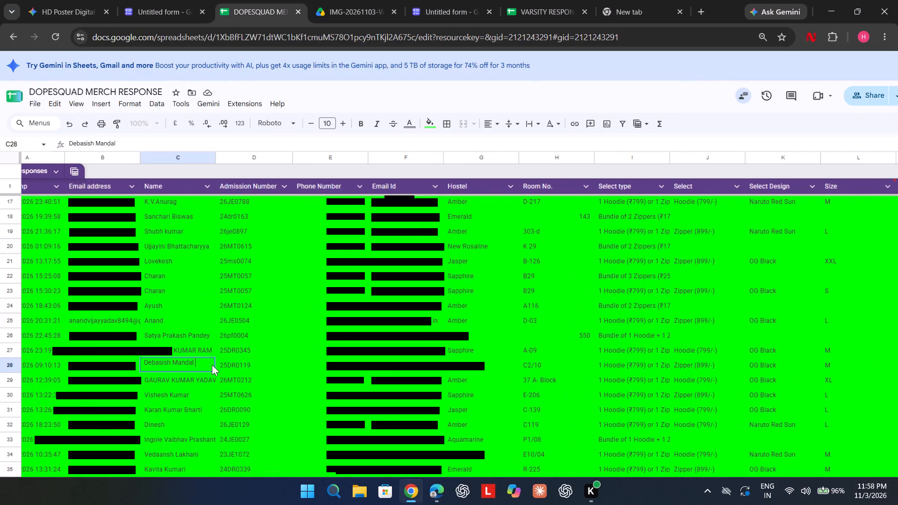
pyautogui.click(244, 366)
pyautogui.tripleClick(237, 363)
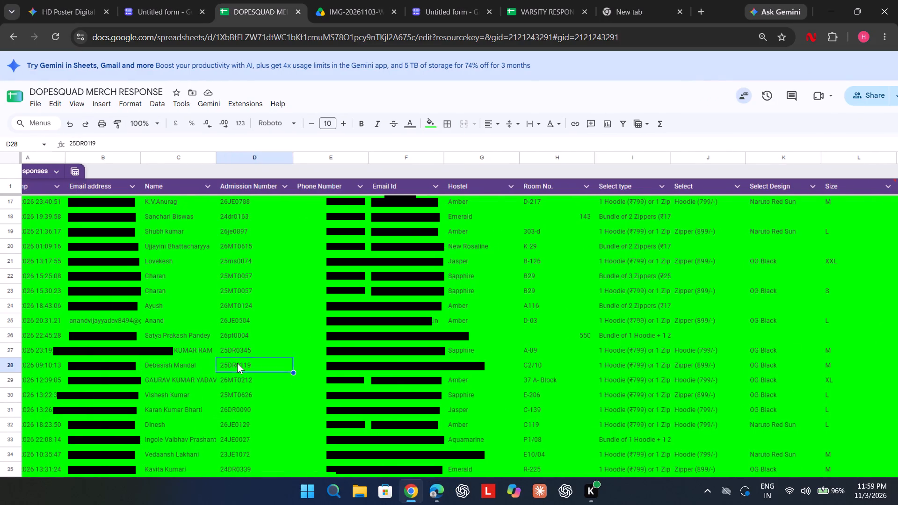
pyautogui.hotkey('ctrl', 'c')
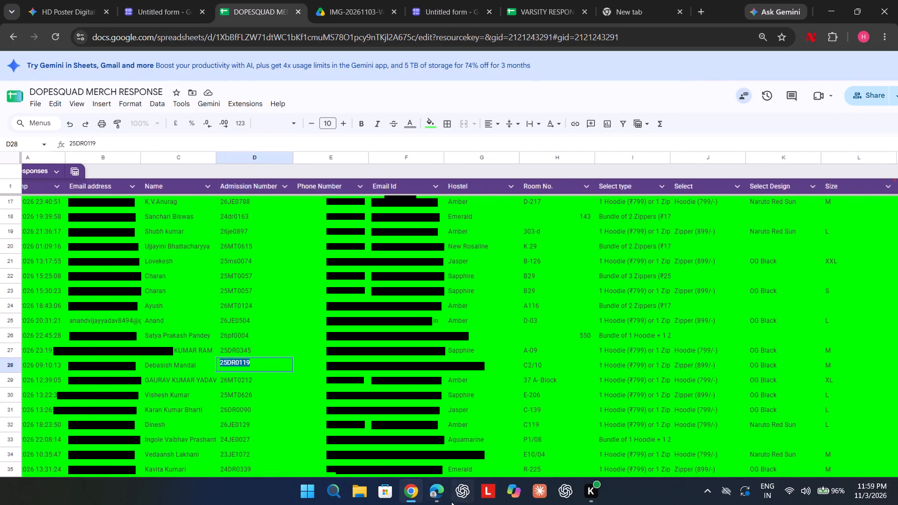
pyautogui.click(436, 500)
pyautogui.click(196, 303)
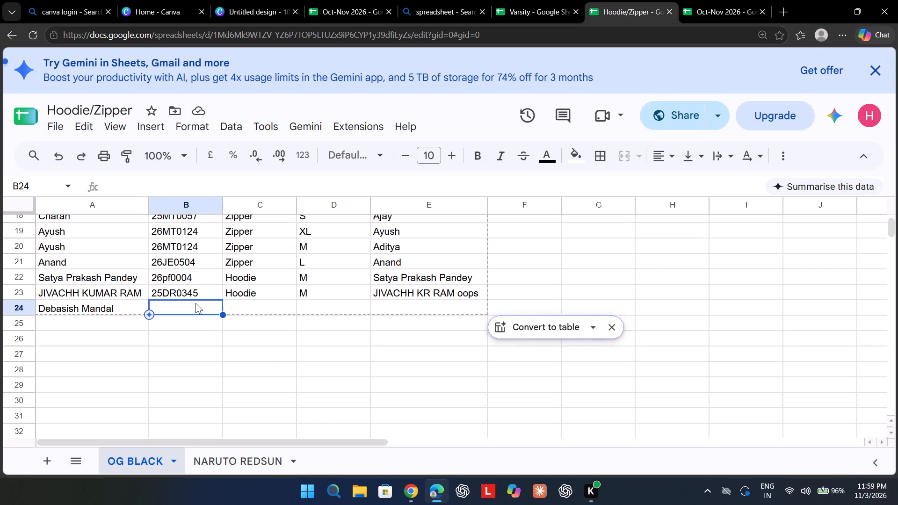
pyautogui.hotkey('ctrl', 'v')
# Check the product selected in response row 28 and enter Zipper in cell C24 of the OG BLACK sheet.
pyautogui.click(412, 500)
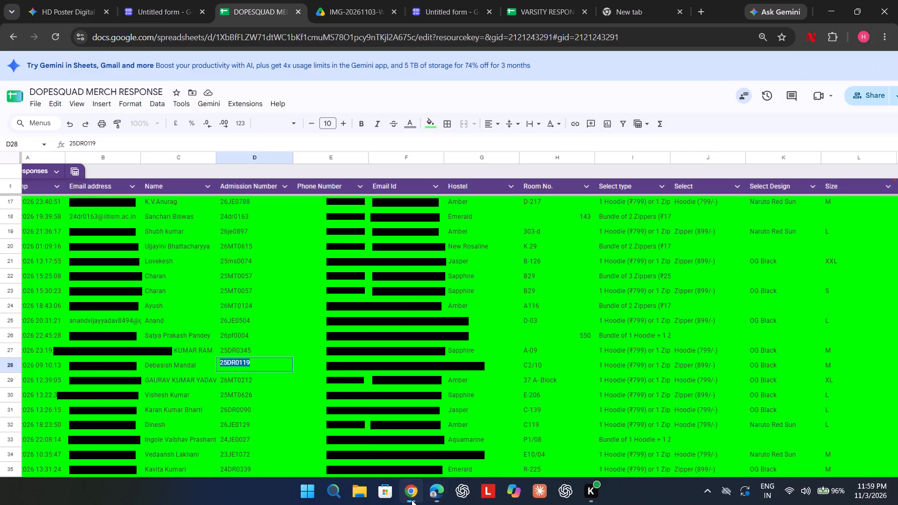
pyautogui.moveTo(344, 356); pyautogui.dragTo(351, 368)
pyautogui.click(351, 368)
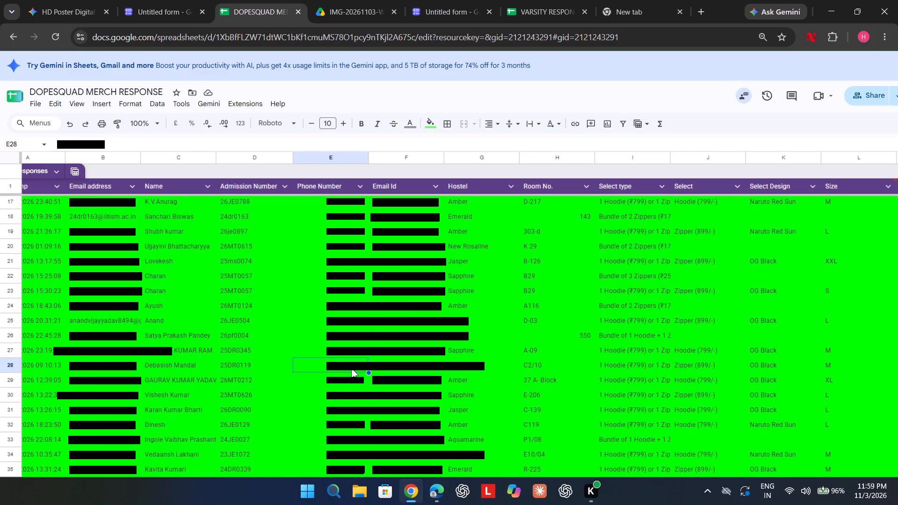
pyautogui.hscroll(-2, 351, 368)
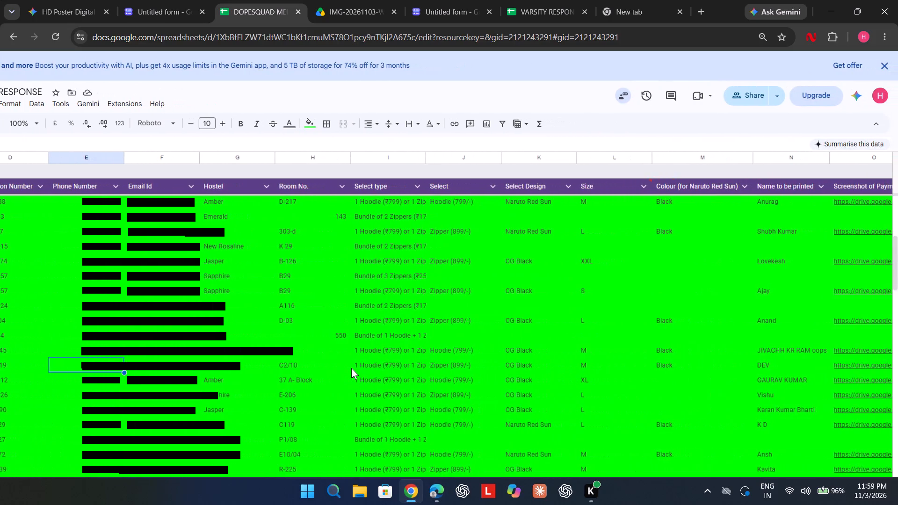
pyautogui.click(443, 362)
pyautogui.hscroll(-2, 443, 362)
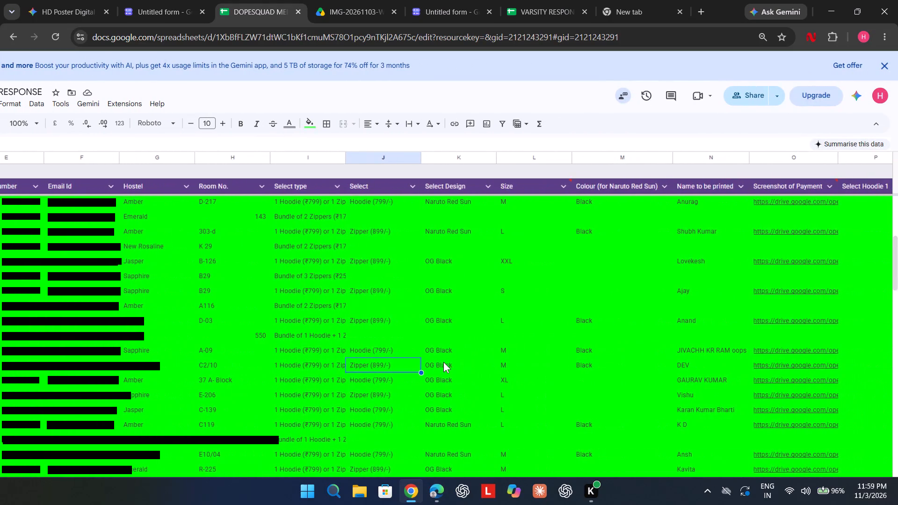
pyautogui.click(433, 491)
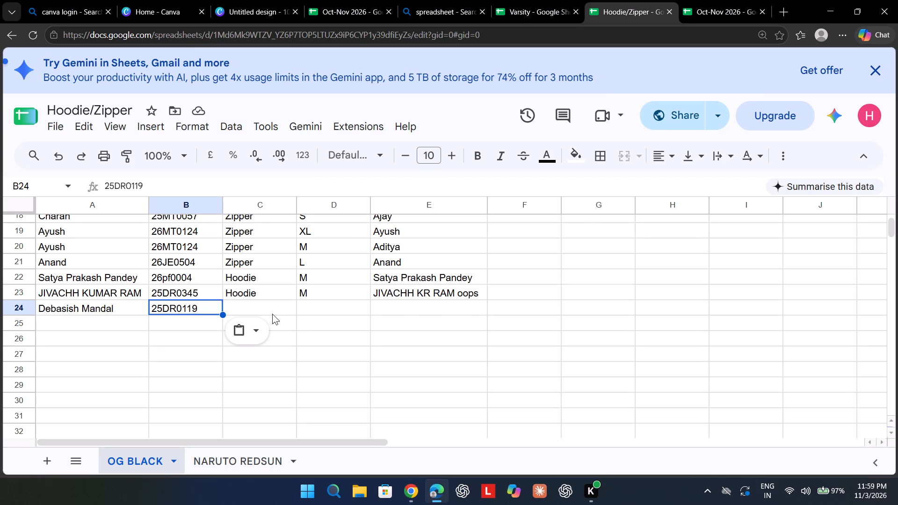
pyautogui.click(272, 314)
pyautogui.press('z')
pyautogui.press('Tab')
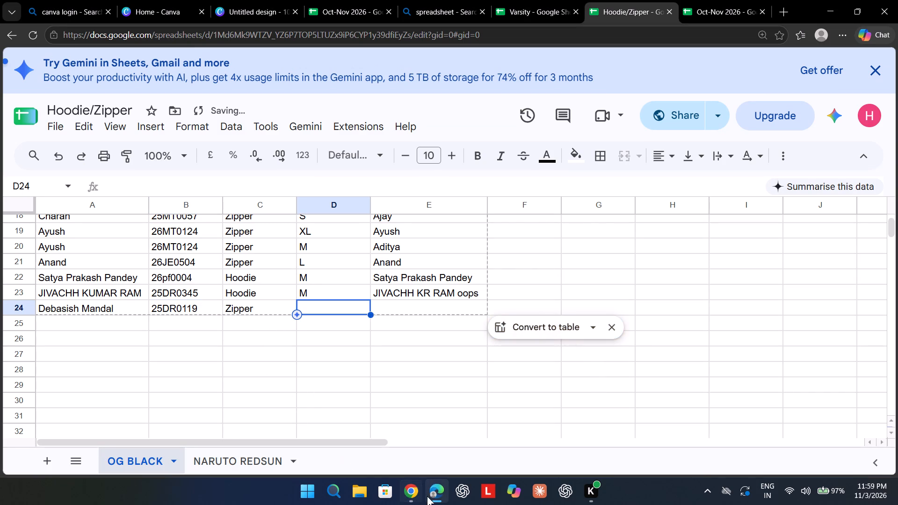
# Check the size in response row 28 and enter M in cell D24 of the OG BLACK sheet.
pyautogui.click(404, 500)
pyautogui.hscroll(-1, 431, 377)
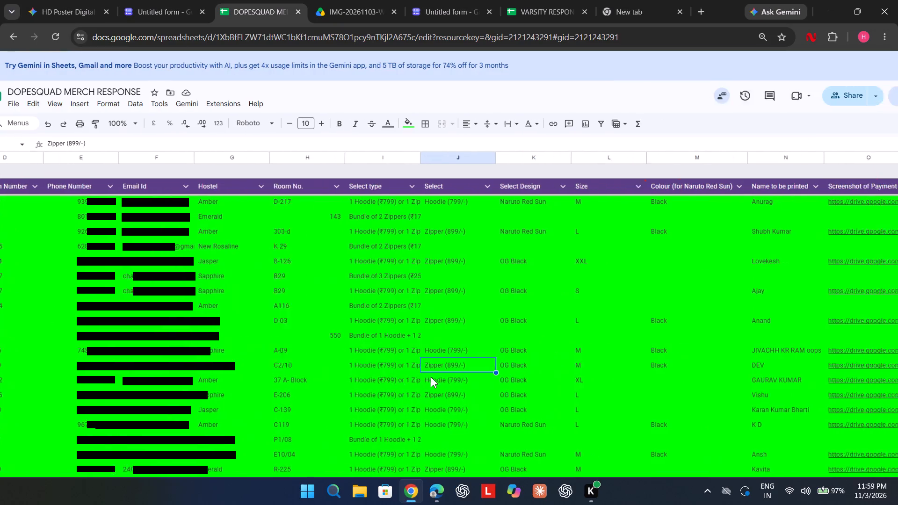
pyautogui.hscroll(-1, 431, 377)
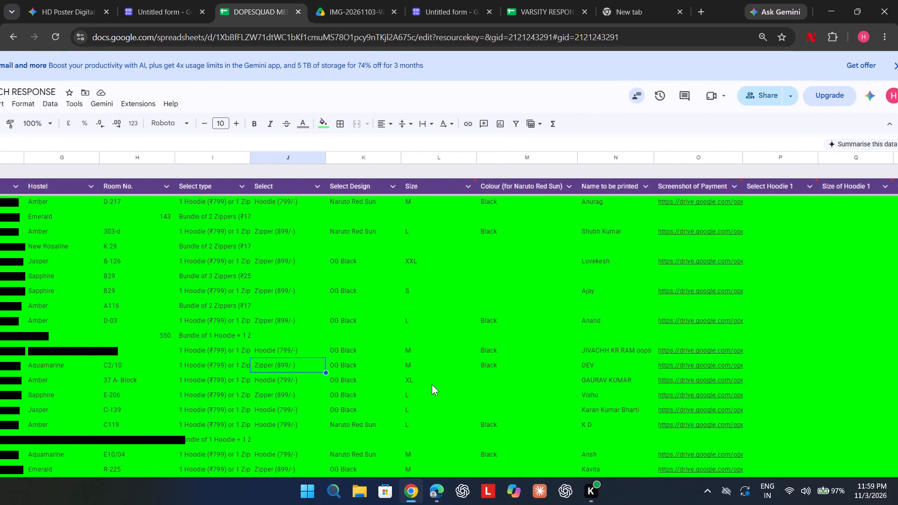
pyautogui.click(435, 495)
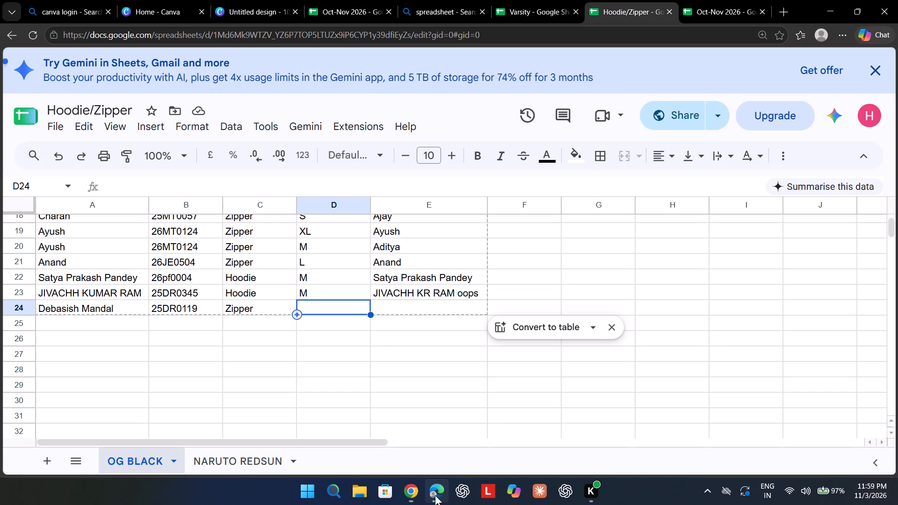
pyautogui.press('m')
pyautogui.press('Right')
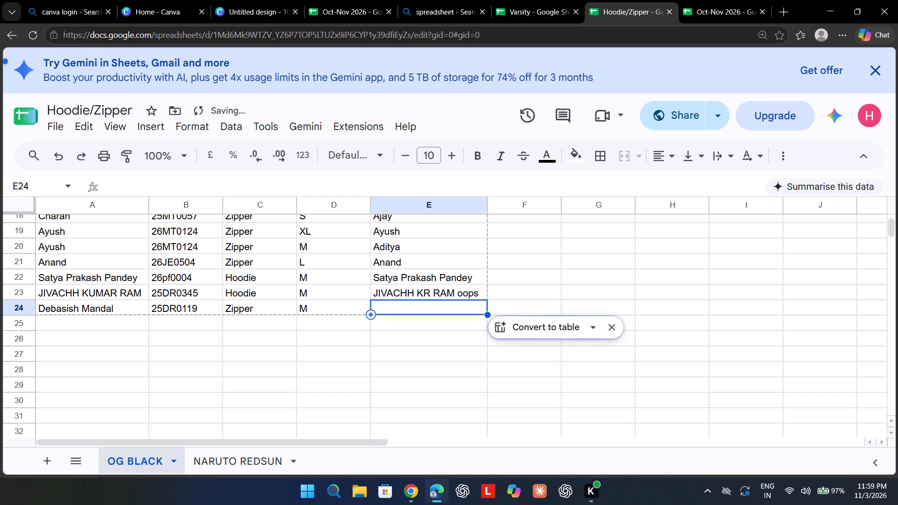
# Copy the name to be printed, DEV, from response row 28 into cell E24 of the OG BLACK sheet.
pyautogui.click(412, 497)
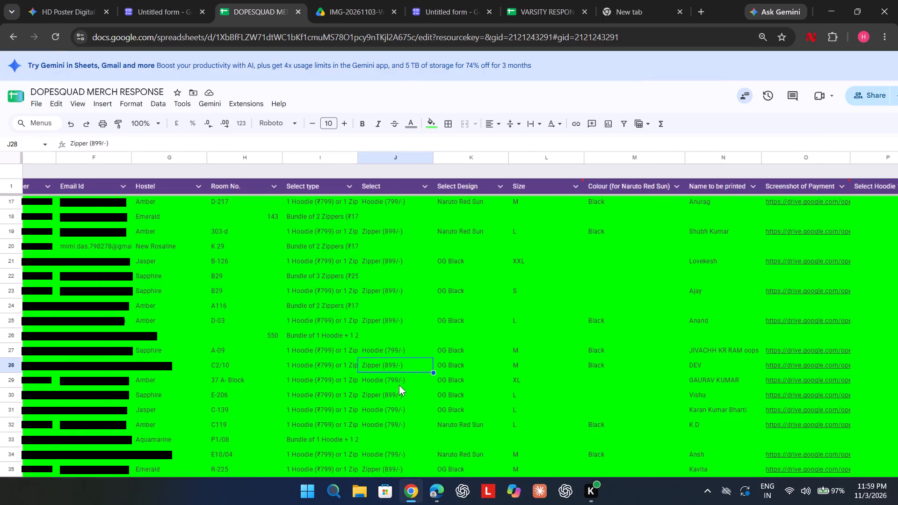
pyautogui.tripleClick(694, 364)
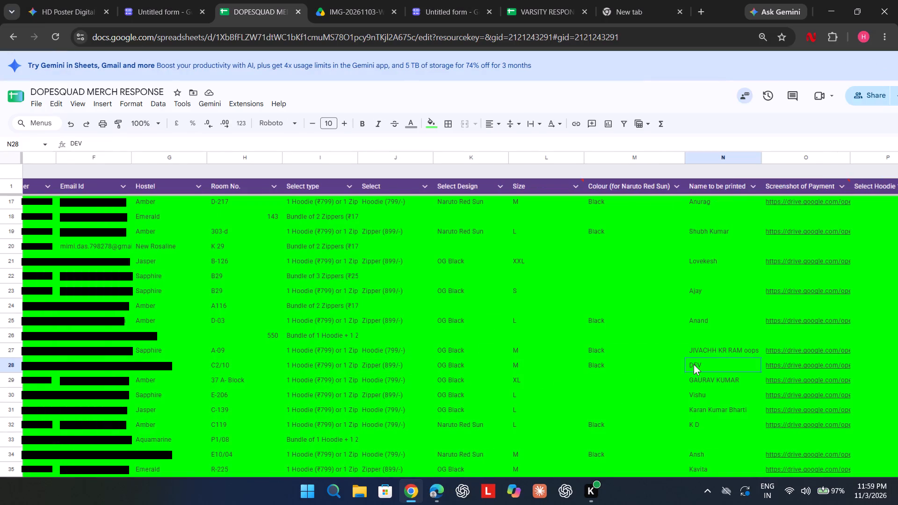
pyautogui.hotkey('ctrl', 'c')
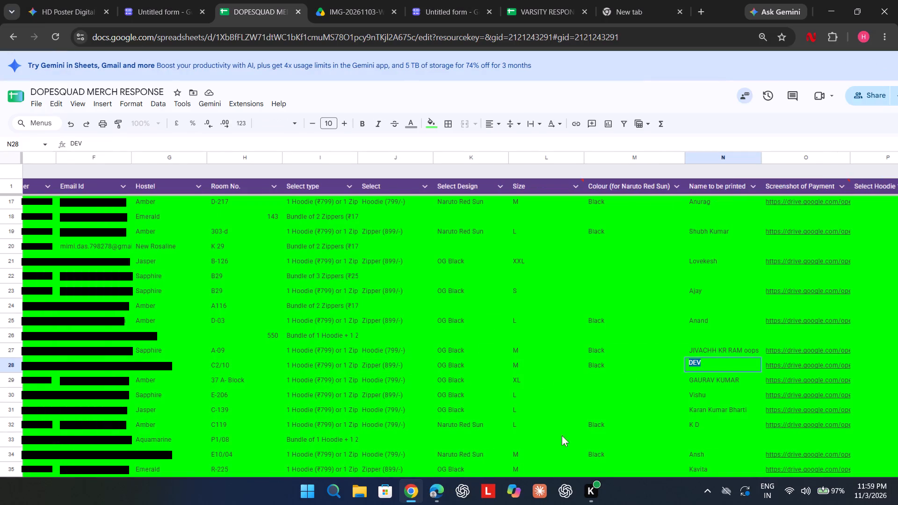
pyautogui.click(429, 499)
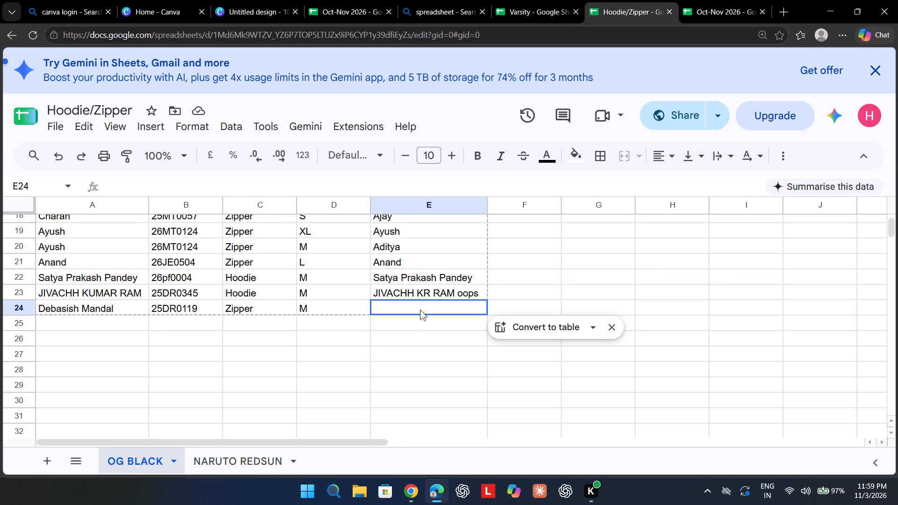
pyautogui.click(420, 310)
pyautogui.hotkey('ctrl', 'v')
# In the DOPESQUAD MERCH RESPONSE sheet in Chrome, examine response row 29's product, design and size.
pyautogui.click(407, 488)
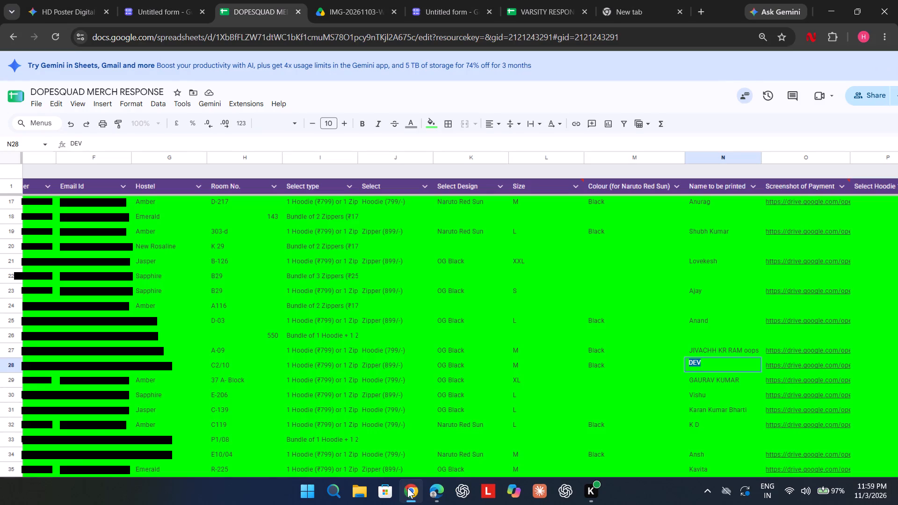
pyautogui.click(383, 368)
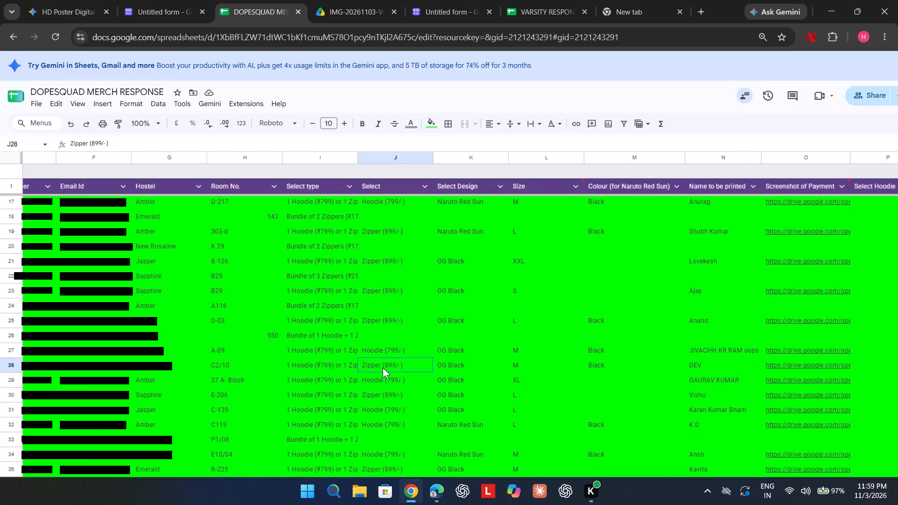
pyautogui.hscroll(7, 383, 368)
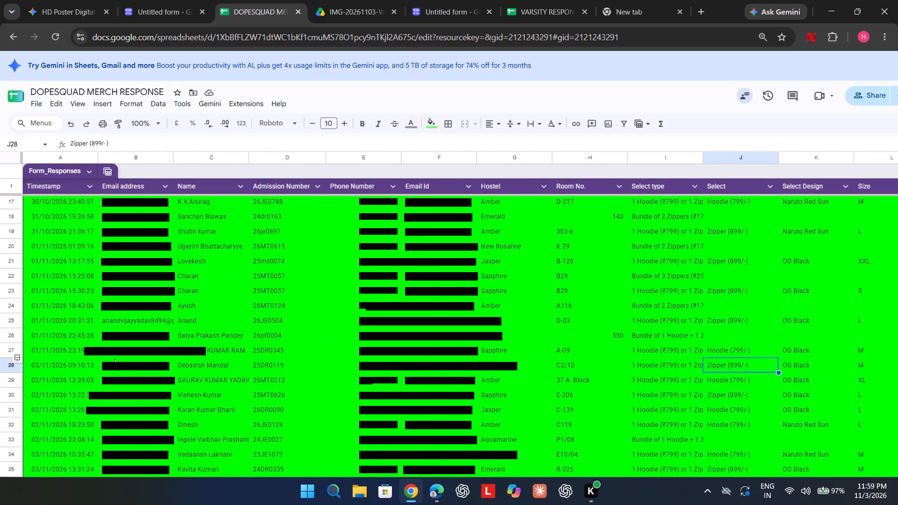
pyautogui.click(204, 375)
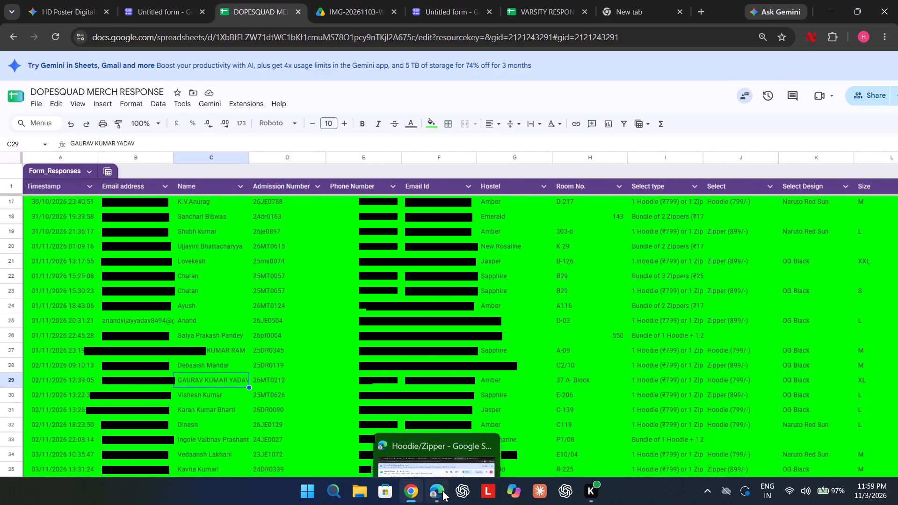
pyautogui.click(442, 491)
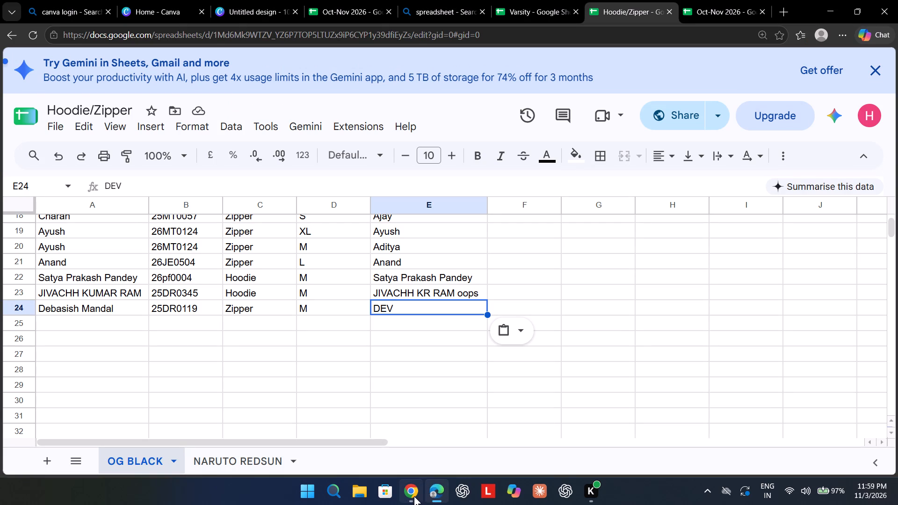
pyautogui.click(414, 496)
pyautogui.hscroll(-1, 422, 414)
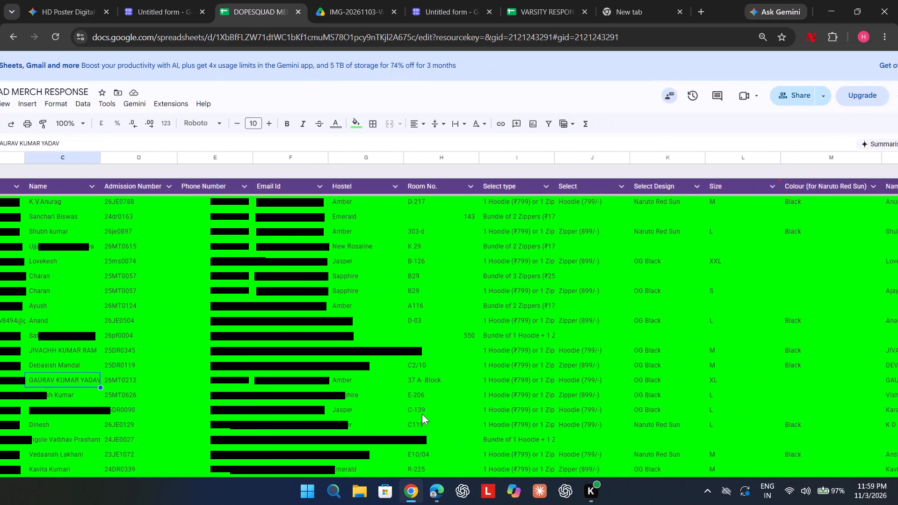
pyautogui.hscroll(-3, 422, 414)
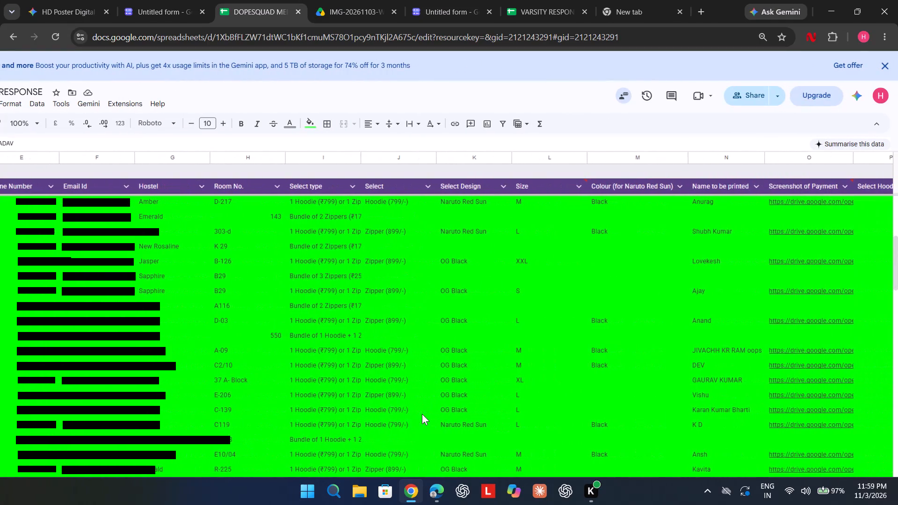
pyautogui.hscroll(3, 422, 414)
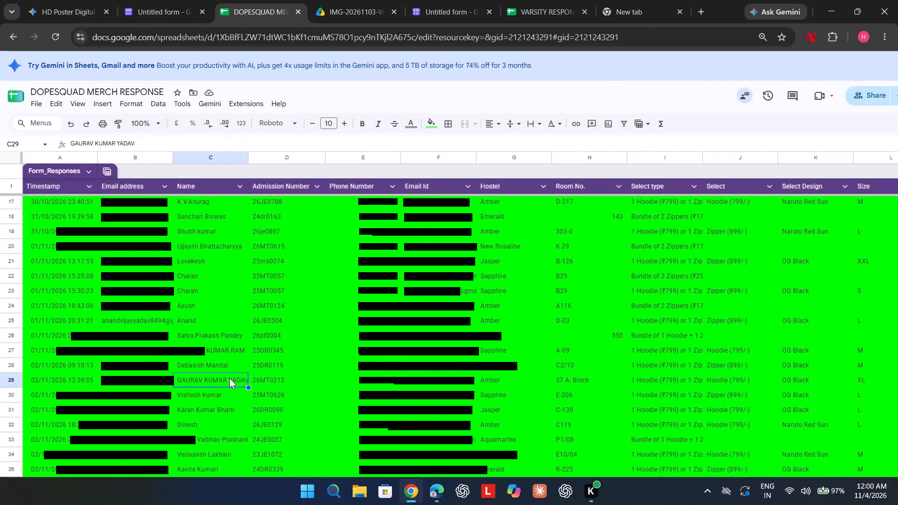
# Copy the customer name from response row 29 into cell A25 of the OG BLACK sheet.
pyautogui.tripleClick(229, 378)
pyautogui.hotkey('ctrl', 'c')
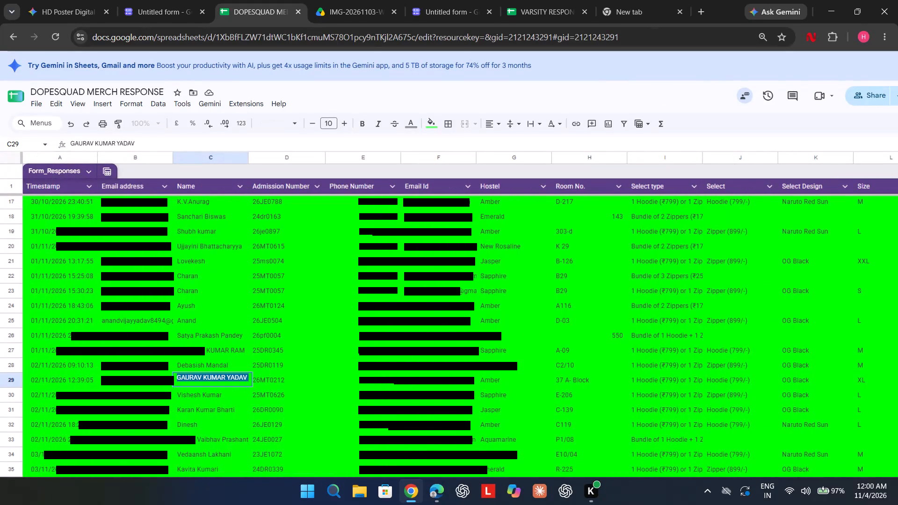
pyautogui.click(441, 491)
pyautogui.click(105, 315)
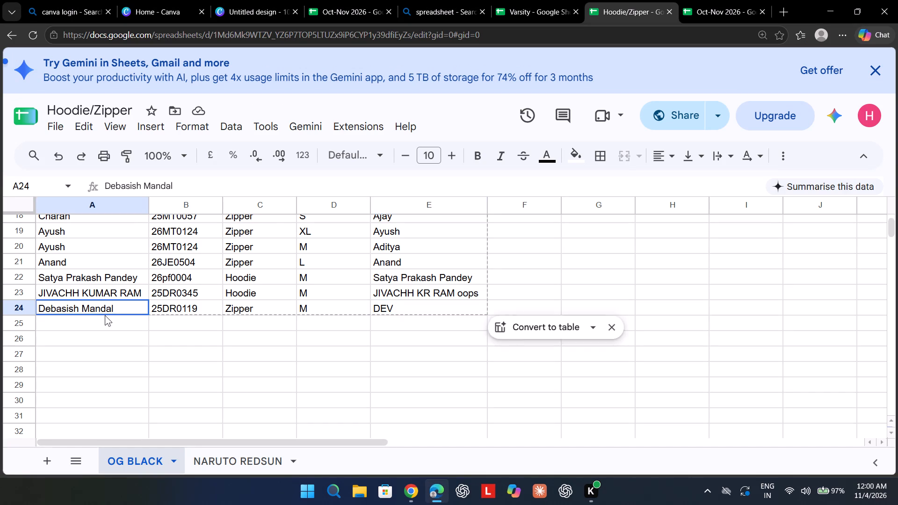
pyautogui.click(110, 325)
pyautogui.hotkey('ctrl', 'v')
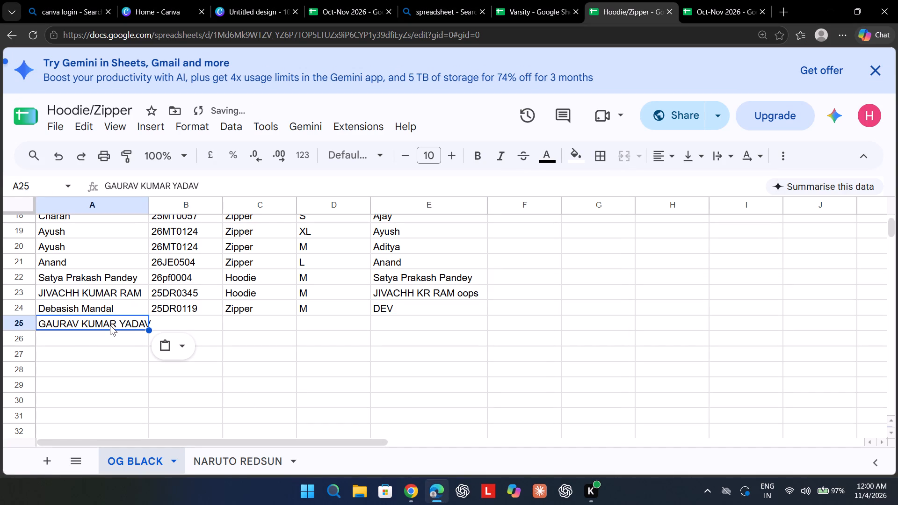
# Widen column A of the OG BLACK sheet slightly so the full name in row 25 fits.
pyautogui.click(174, 323)
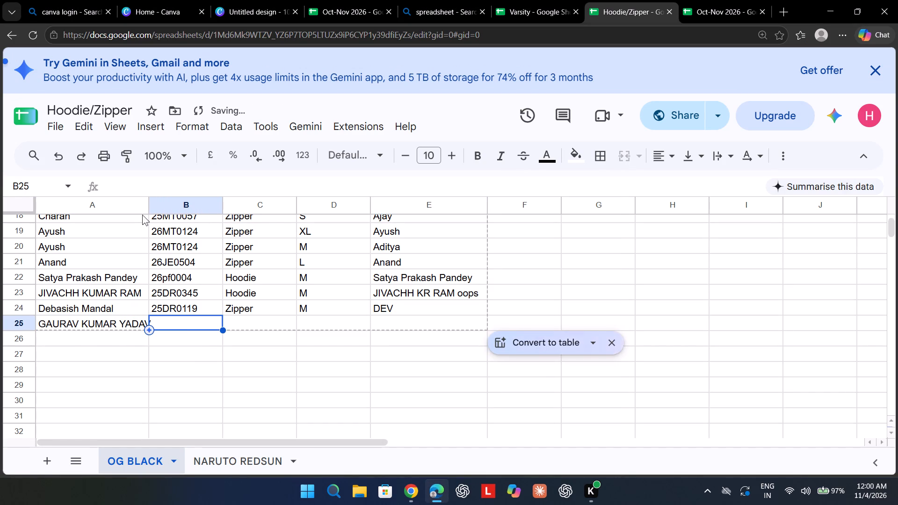
pyautogui.click(148, 207)
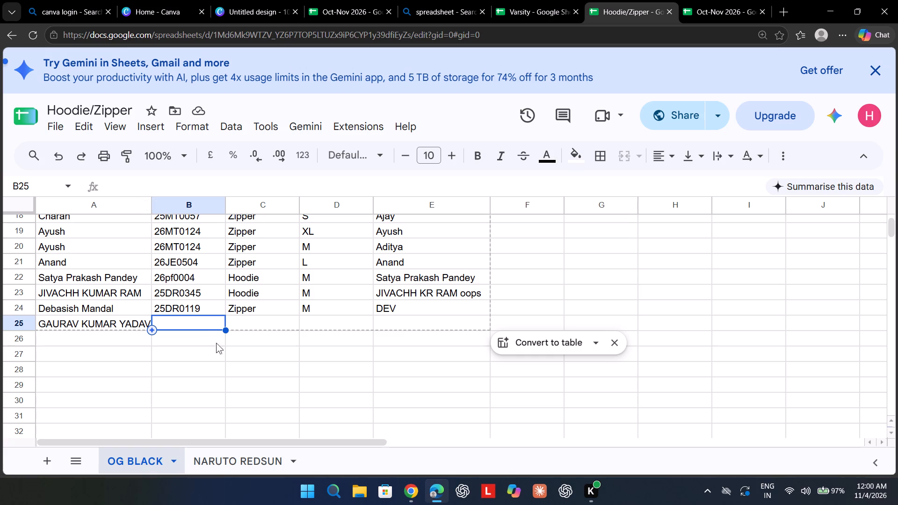
# Copy the admission number from response row 29 into cell B25 of the OG BLACK sheet.
pyautogui.click(429, 504)
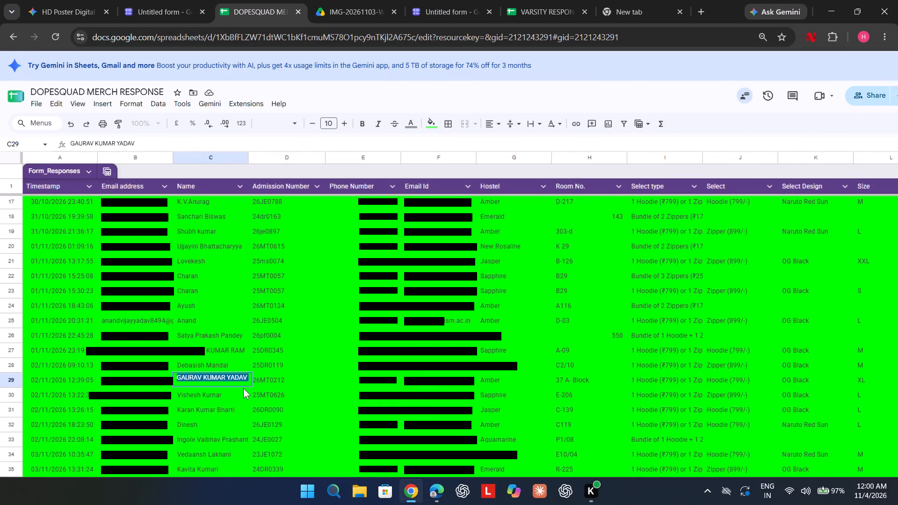
pyautogui.click(275, 378)
pyautogui.tripleClick(275, 378)
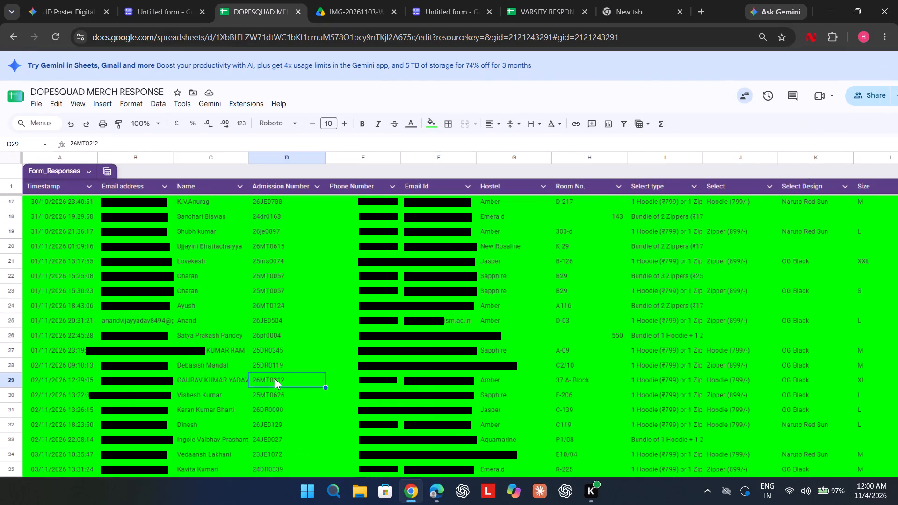
pyautogui.hotkey('ctrl', 'c')
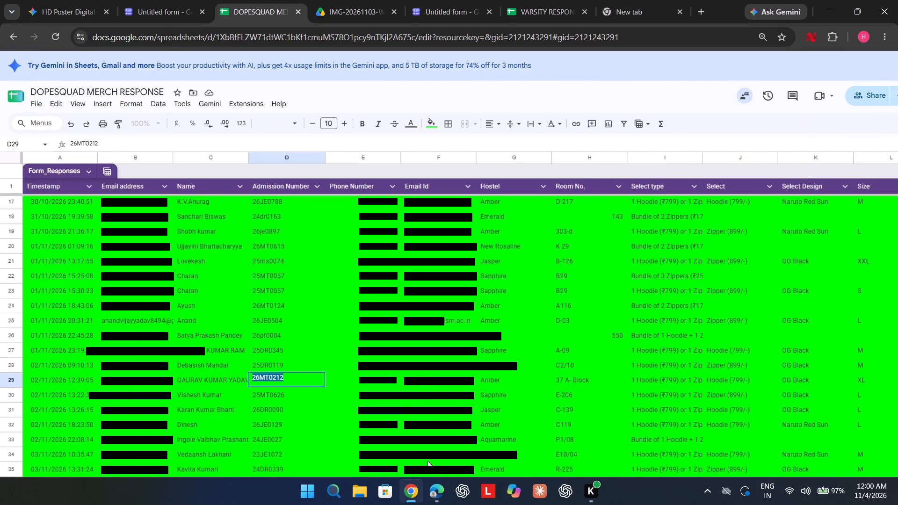
pyautogui.click(438, 494)
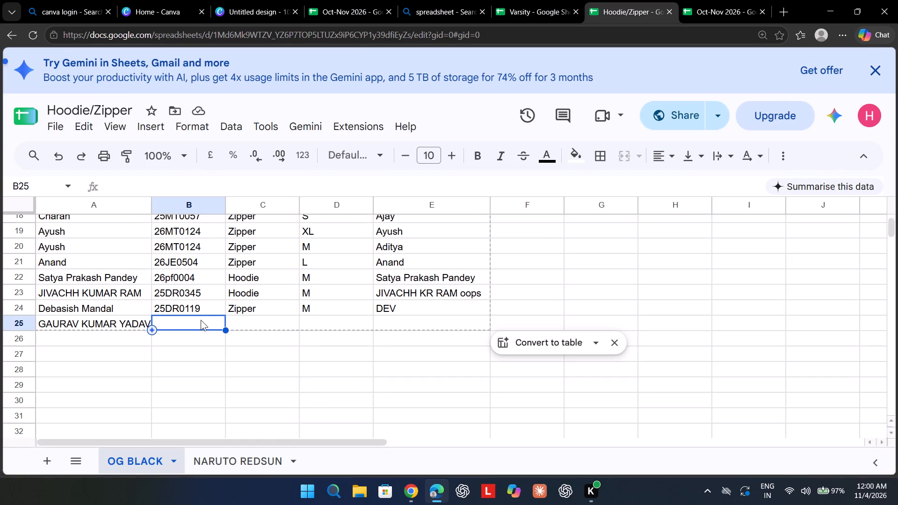
pyautogui.hotkey('ctrl', 'v')
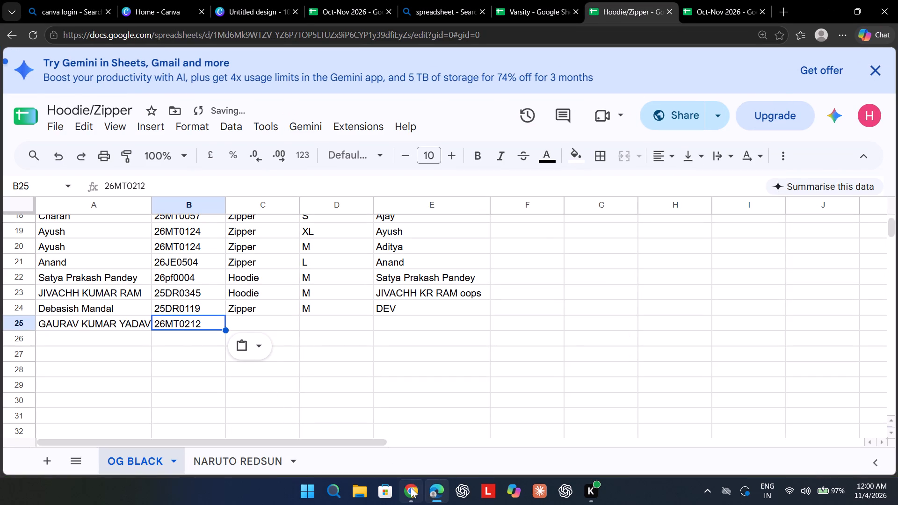
# Check the product selected in response row 29 and enter Hoodie in cell C25 of the OG BLACK sheet.
pyautogui.click(411, 487)
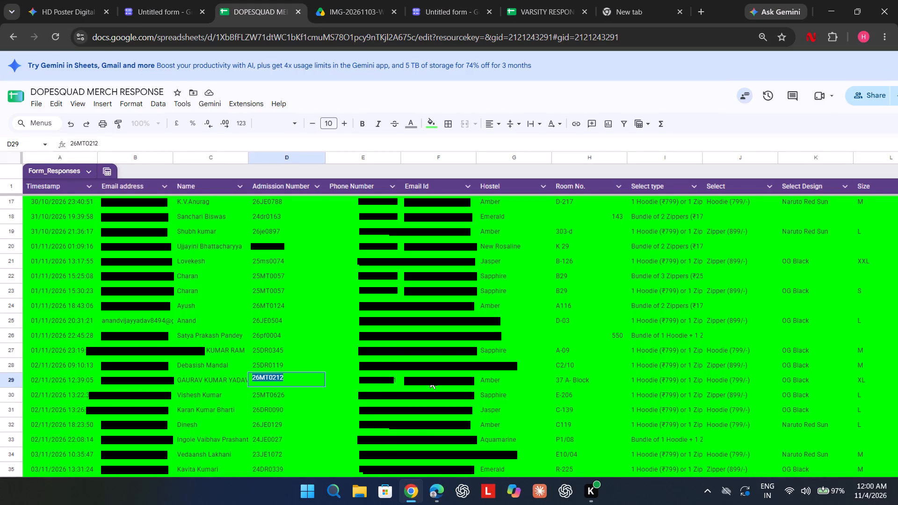
pyautogui.click(430, 378)
pyautogui.hscroll(-3, 430, 378)
pyautogui.click(463, 377)
pyautogui.hscroll(-1, 463, 377)
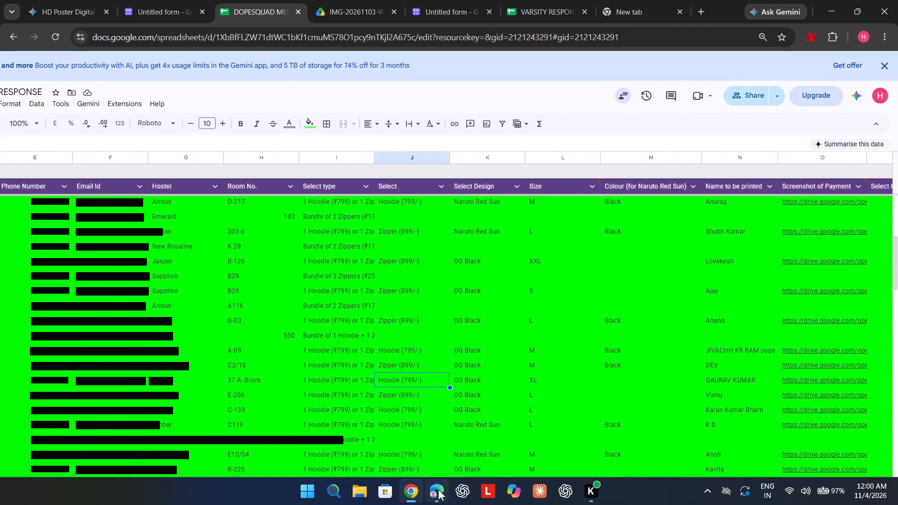
pyautogui.click(439, 492)
pyautogui.click(284, 319)
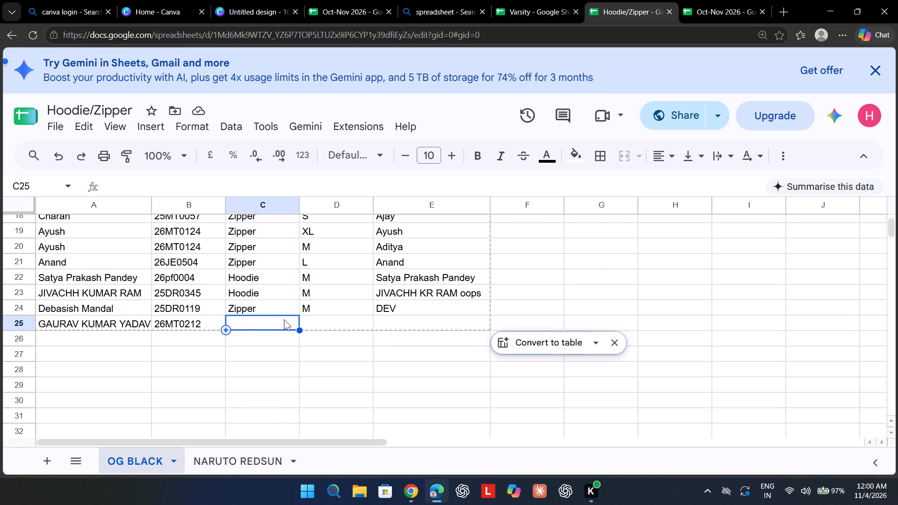
pyautogui.press('Right')
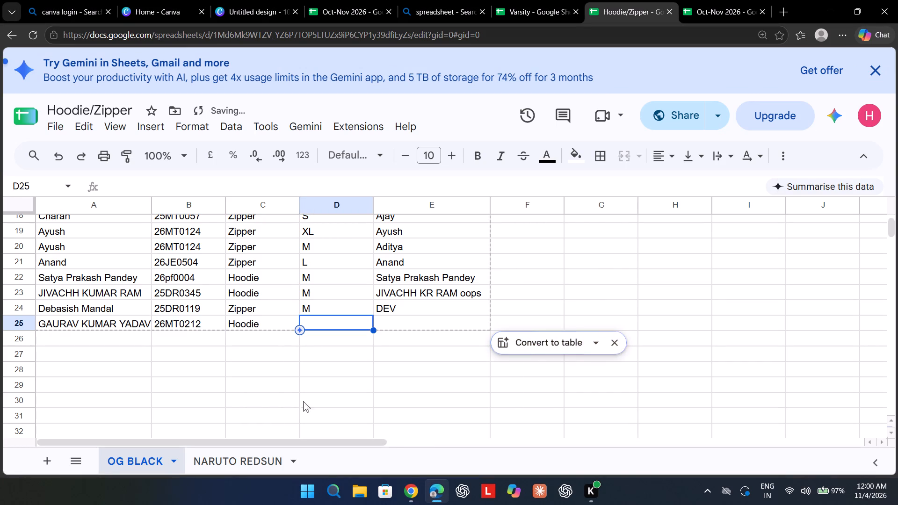
# Check the size in response row 29 and enter XL in cell D25 of the OG BLACK sheet.
pyautogui.click(403, 498)
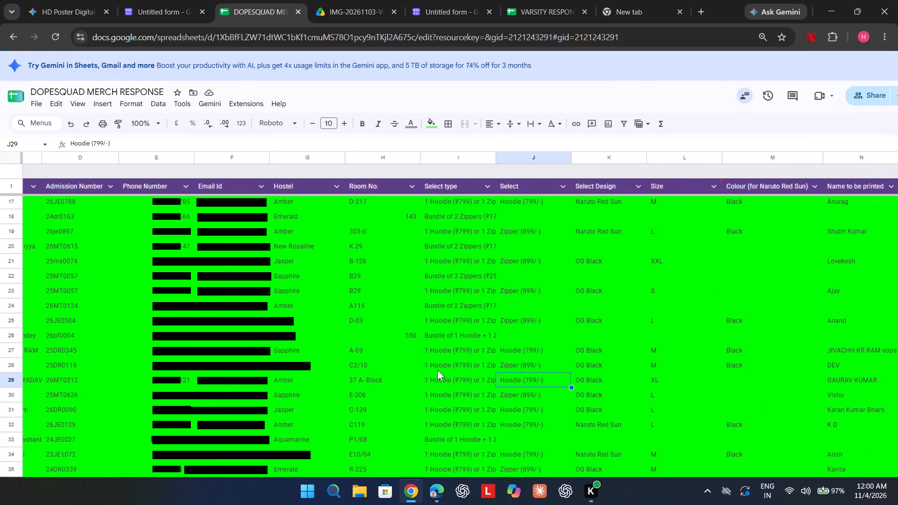
pyautogui.hscroll(-3, 453, 373)
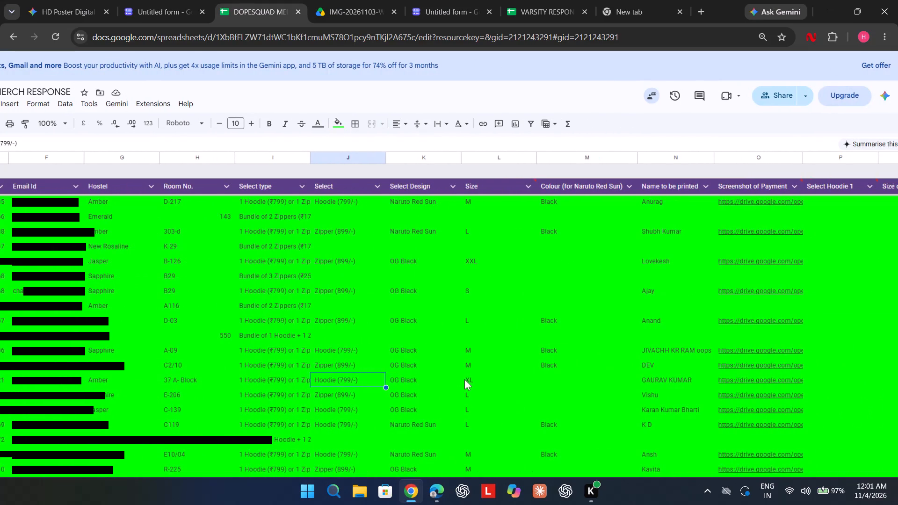
pyautogui.click(467, 380)
pyautogui.click(431, 492)
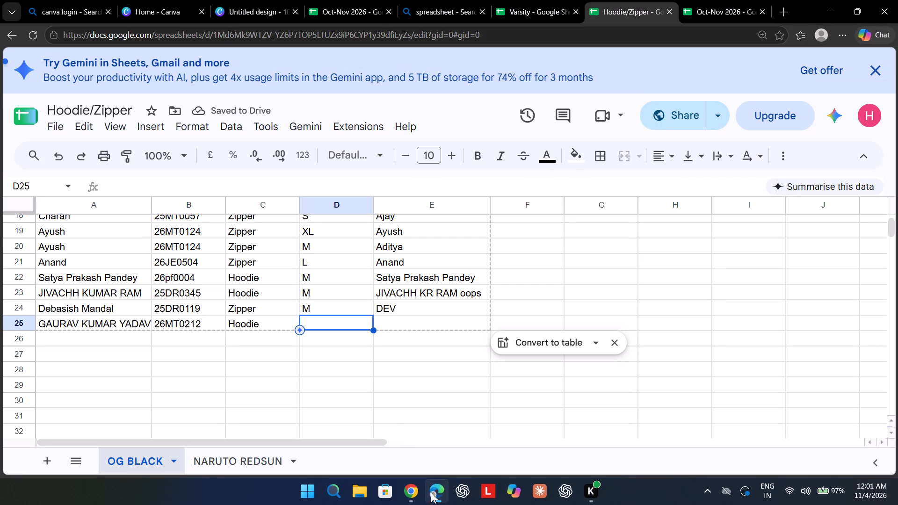
pyautogui.write('XL')
pyautogui.press('Right')
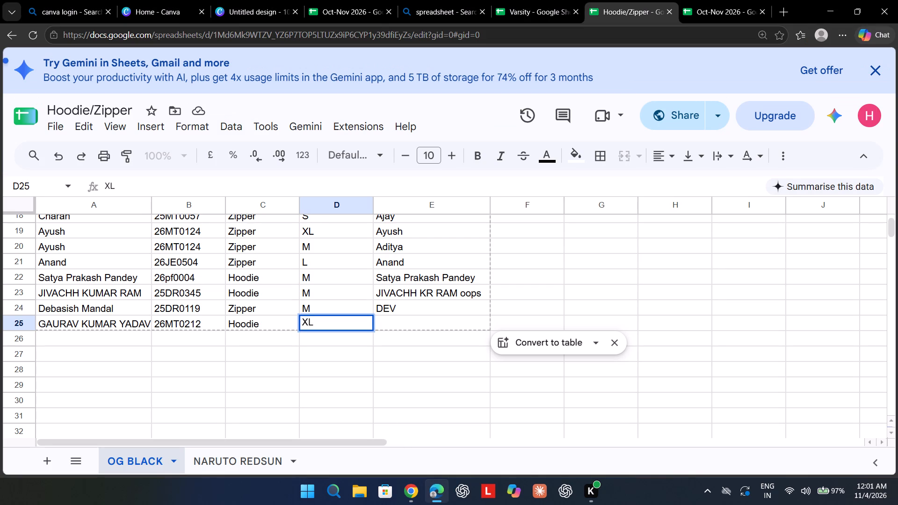
# Copy the name to be printed from response row 29 into cell E25 of the OG BLACK sheet.
pyautogui.click(408, 491)
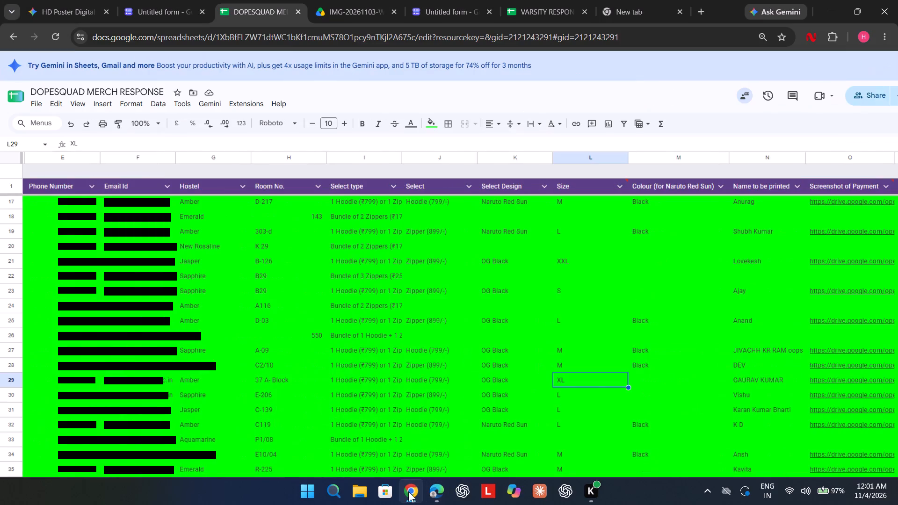
pyautogui.tripleClick(746, 375)
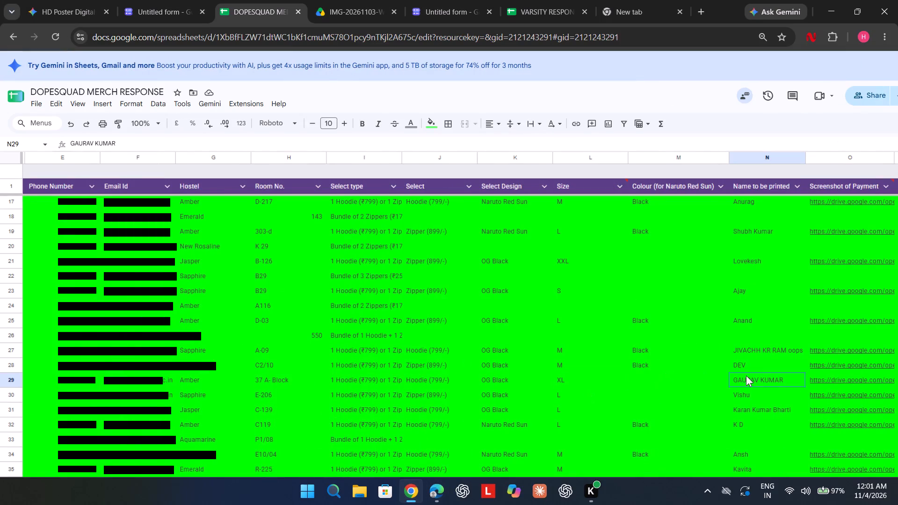
pyautogui.hotkey('ctrl', 'c')
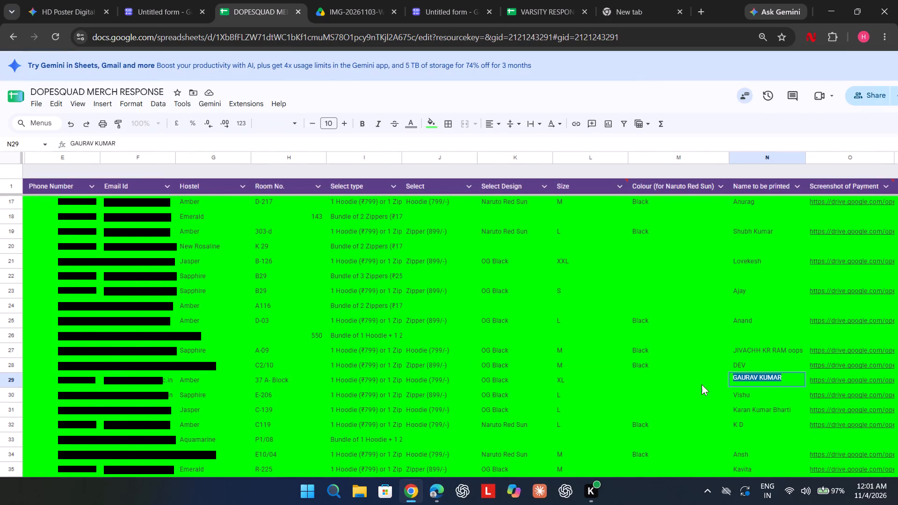
pyautogui.click(691, 385)
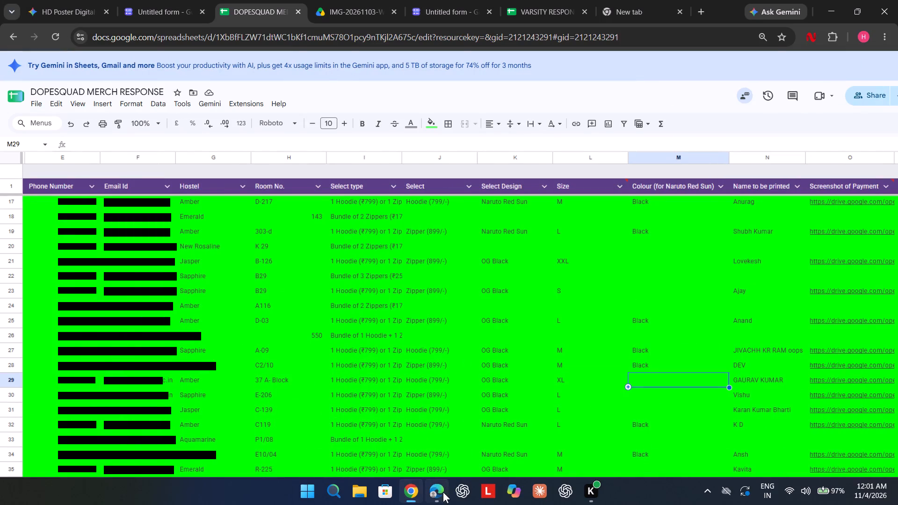
pyautogui.click(443, 492)
pyautogui.hotkey('ctrl', 'v')
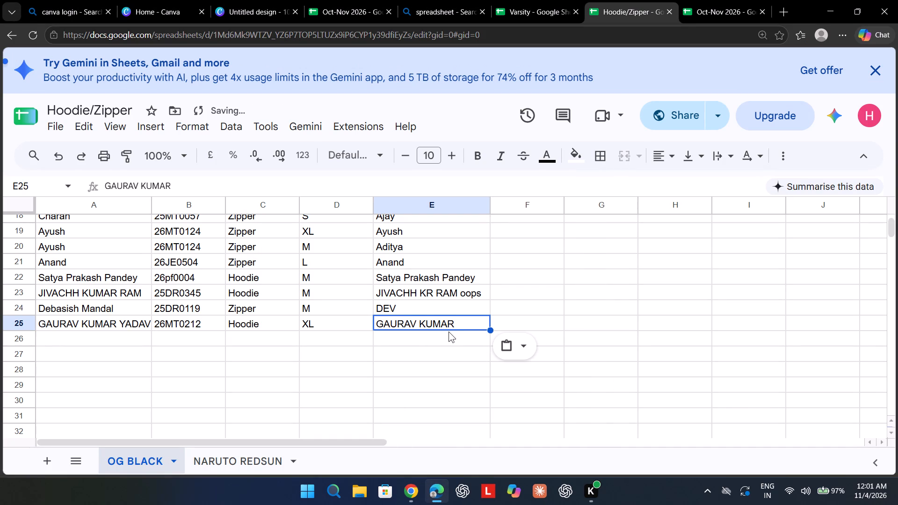
# Copy the customer name from response row 30 in DOPESQUAD MERCH RESPONSE into cell A26 of the OG BLACK sheet.
pyautogui.click(411, 497)
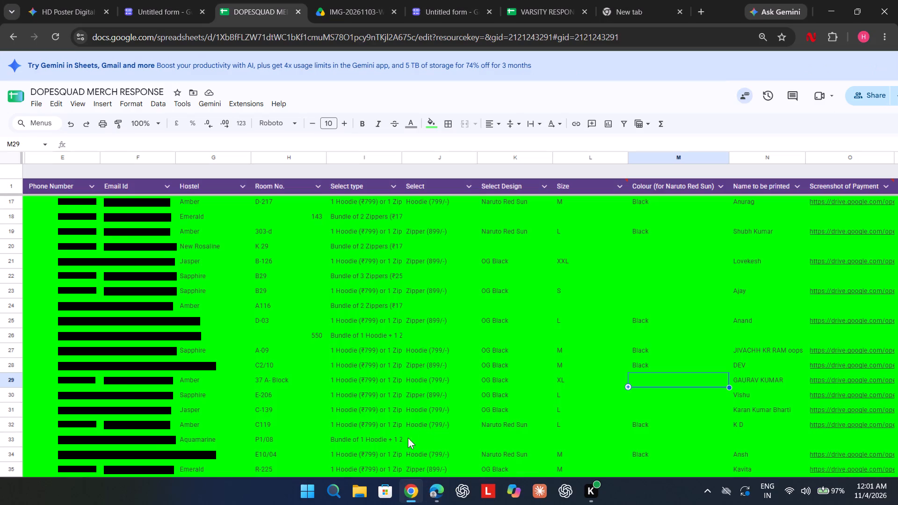
pyautogui.hscroll(8, 394, 389)
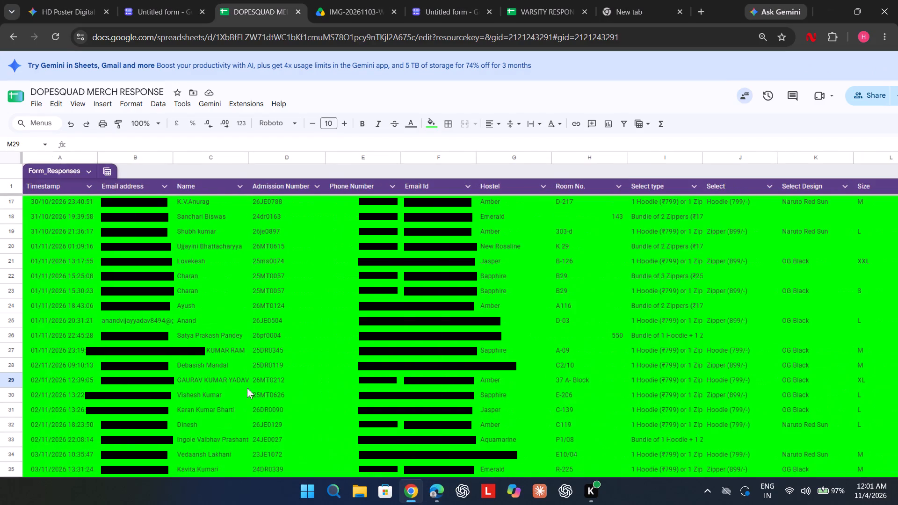
pyautogui.click(213, 395)
pyautogui.click(213, 395)
pyautogui.tripleClick(213, 395)
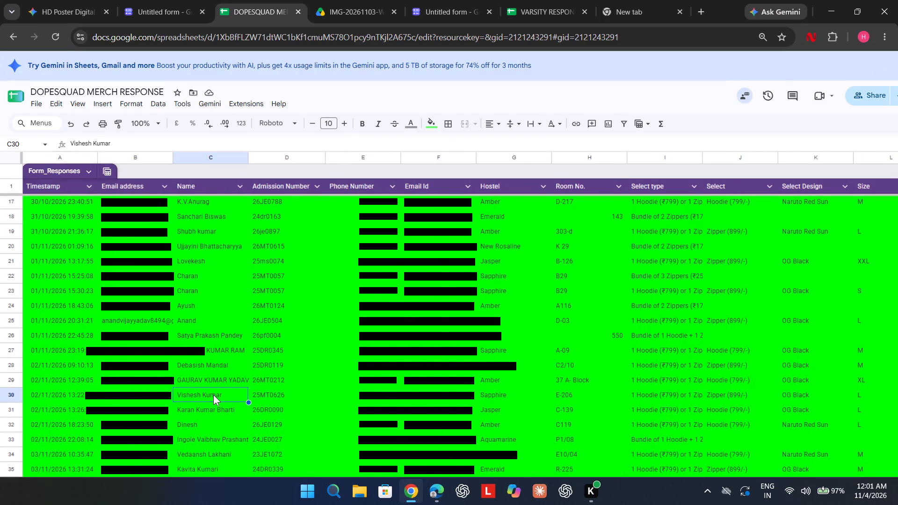
pyautogui.hotkey('ctrl', 'c')
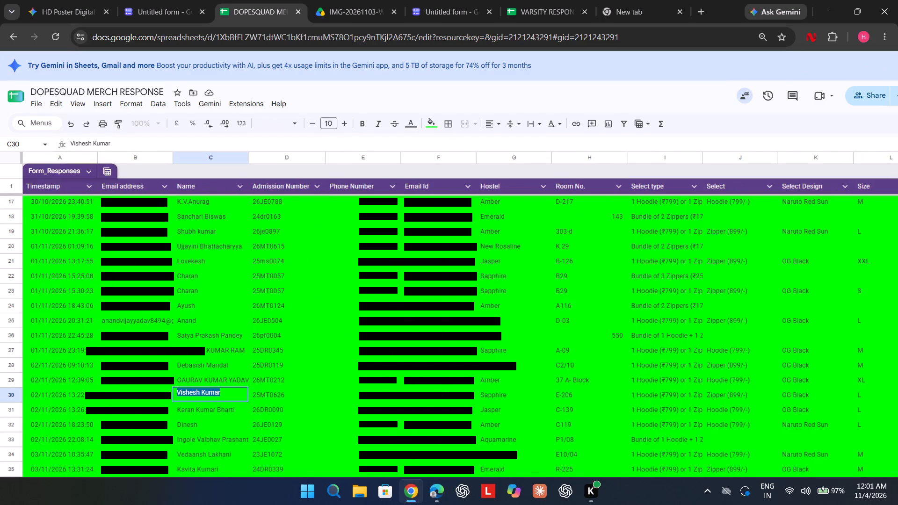
pyautogui.click(263, 396)
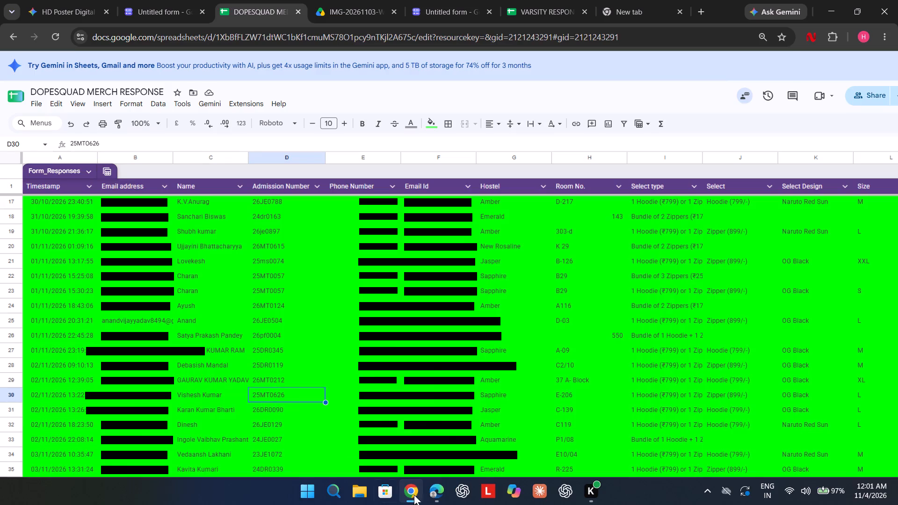
pyautogui.click(443, 499)
pyautogui.click(107, 342)
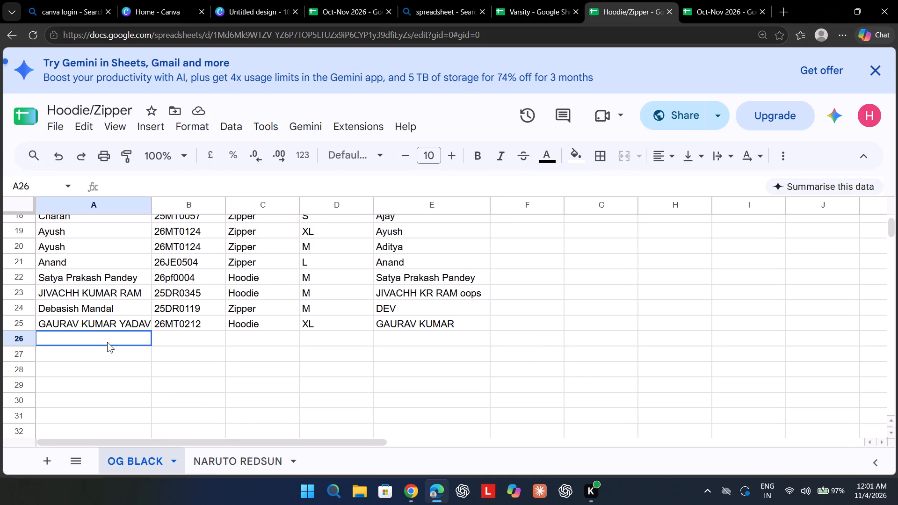
pyautogui.hotkey('ctrl', 'v')
# Copy the admission number from response row 30 into cell B26 of the OG BLACK sheet.
pyautogui.click(408, 489)
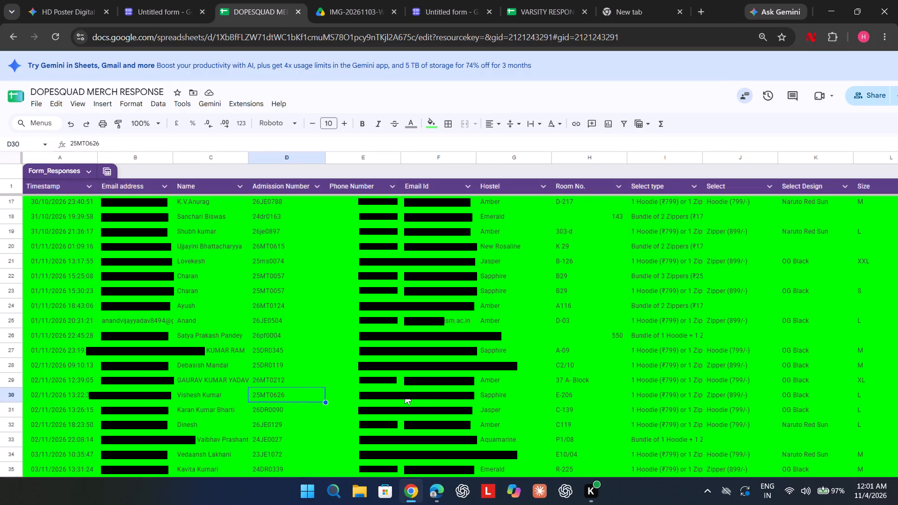
pyautogui.tripleClick(282, 393)
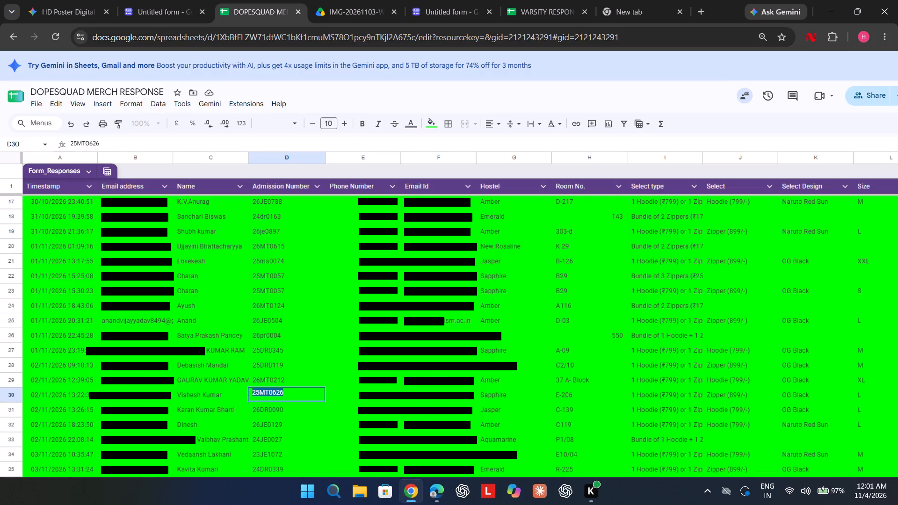
pyautogui.hotkey('ctrl', 'c')
pyautogui.click(435, 496)
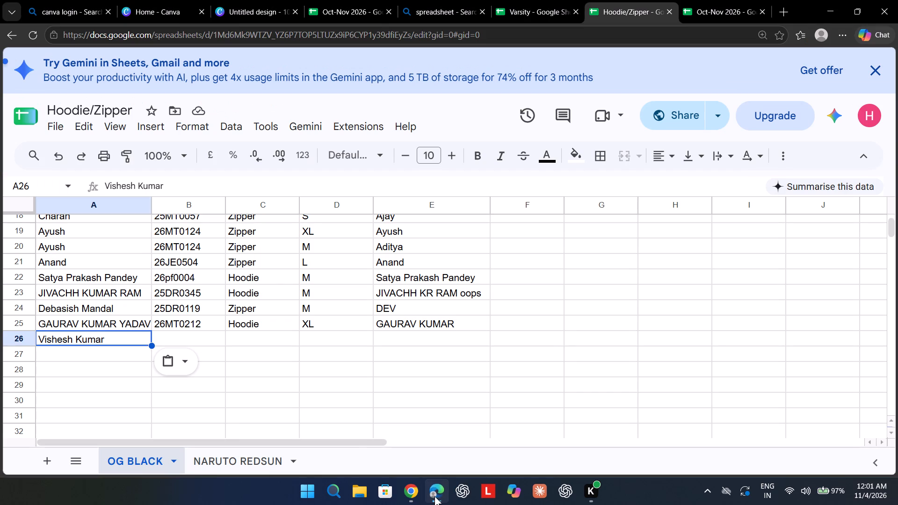
pyautogui.click(190, 339)
pyautogui.hotkey('ctrl', 'v')
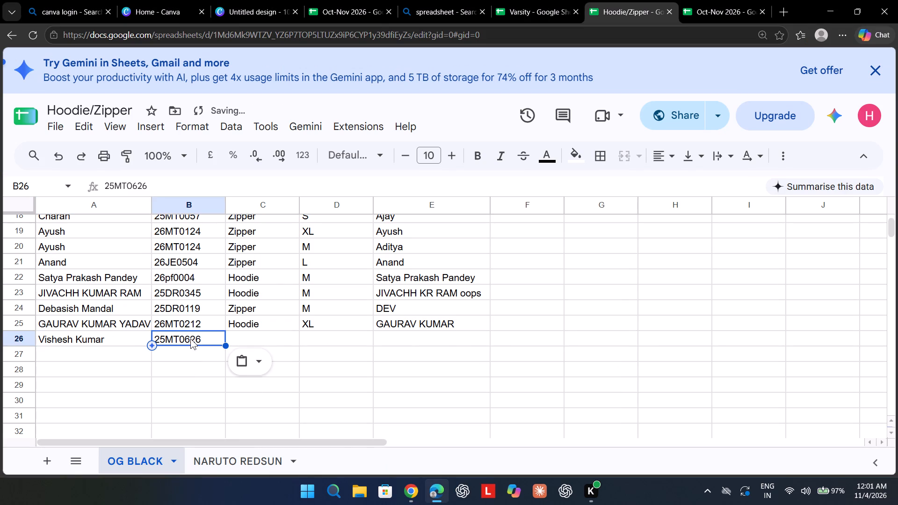
# Check the product selected in response row 30 and enter Zipper in cell C26 of the OG BLACK sheet.
pyautogui.click(419, 498)
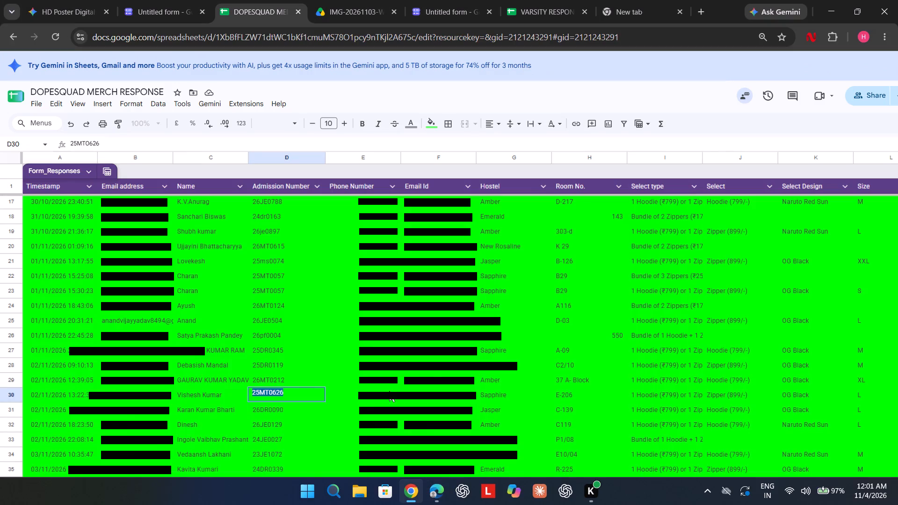
pyautogui.click(387, 388)
pyautogui.hscroll(-2, 387, 388)
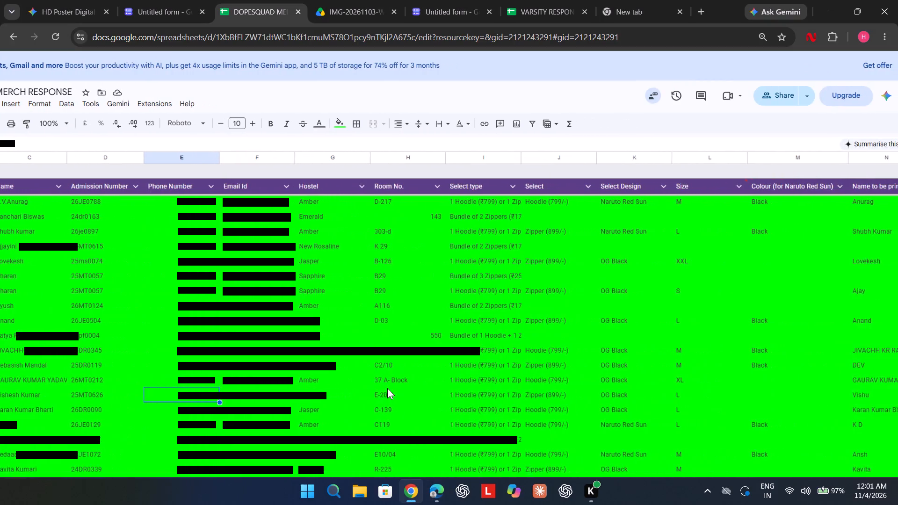
pyautogui.hscroll(-1, 387, 388)
pyautogui.click(474, 391)
pyautogui.hscroll(-2, 474, 391)
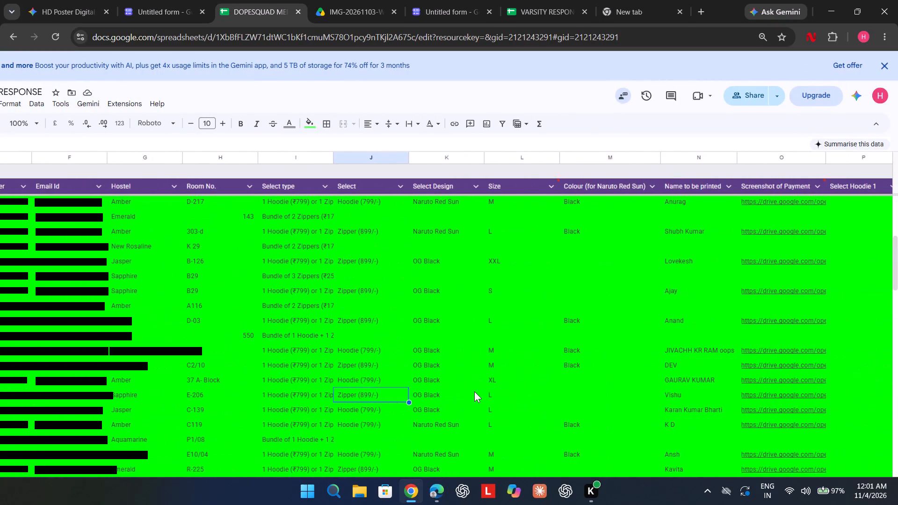
pyautogui.click(442, 491)
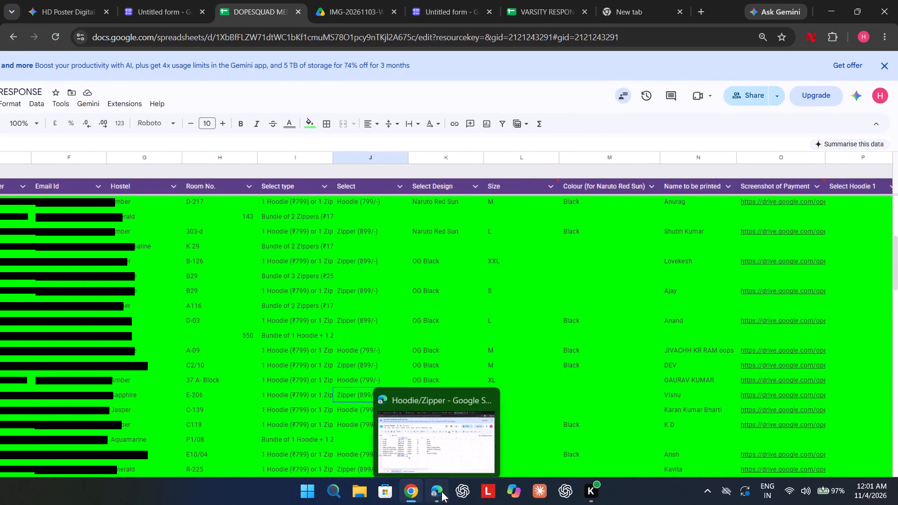
pyautogui.click(268, 338)
pyautogui.press('z')
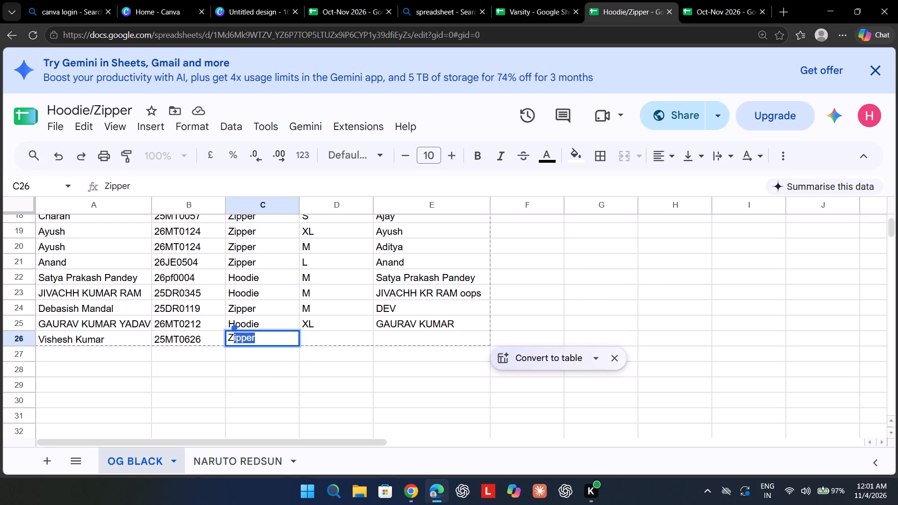
pyautogui.write('ipper')
pyautogui.press('Right')
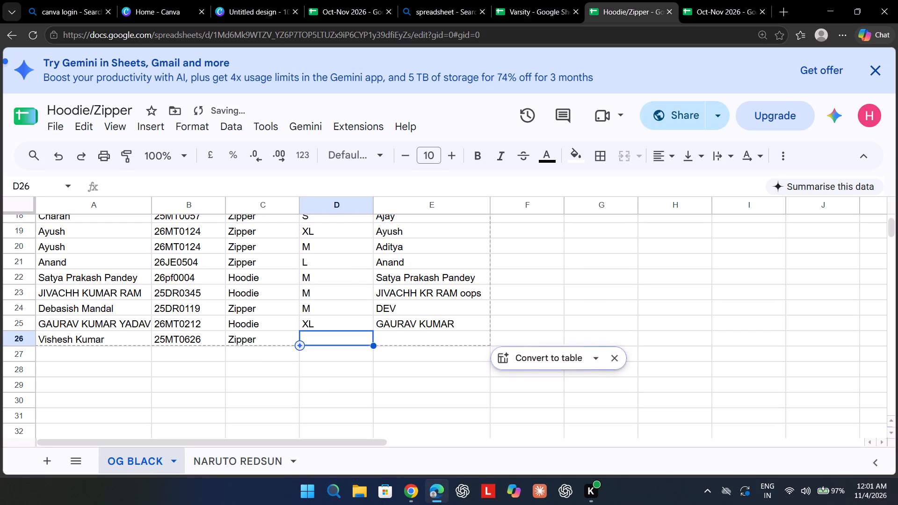
# From response row 30, enter size L in cell D26 and copy the name to be printed into E26 of the OG BLACK sheet.
pyautogui.click(412, 489)
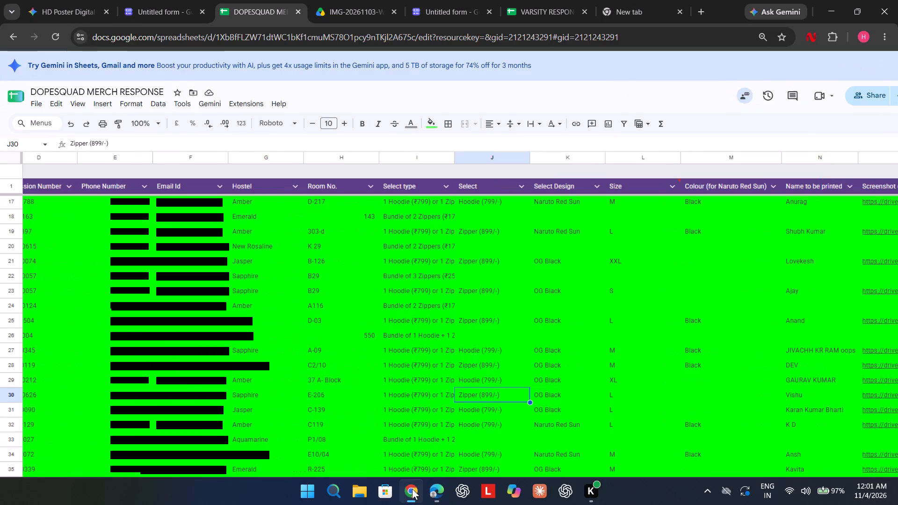
pyautogui.hscroll(-2, 437, 405)
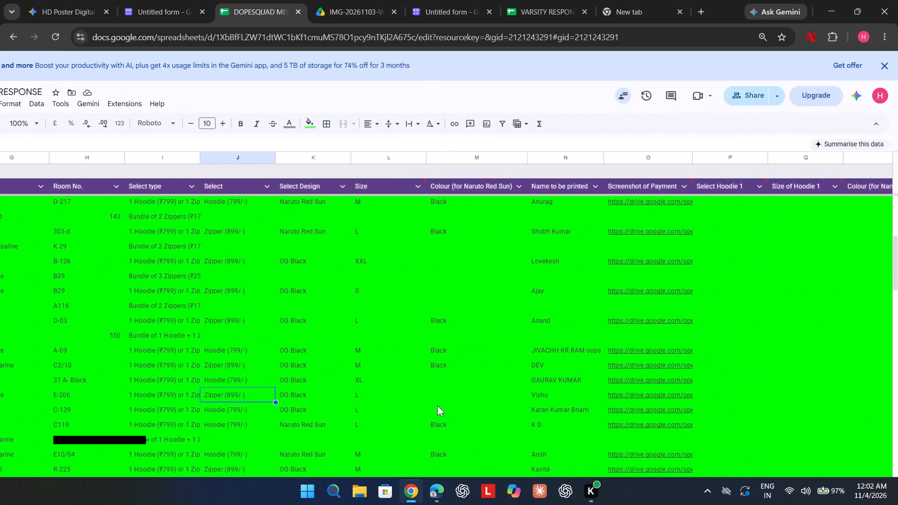
pyautogui.click(538, 392)
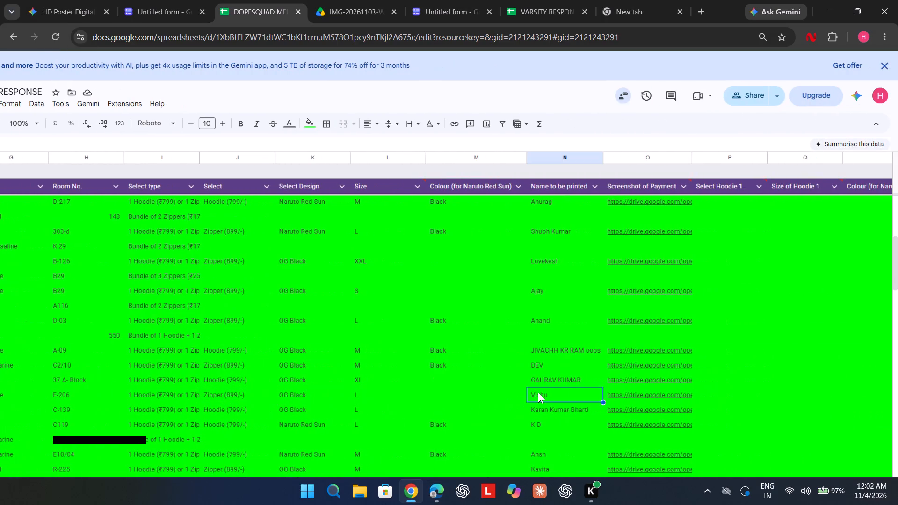
pyautogui.doubleClick(538, 392)
pyautogui.hotkey('ctrl', 'c')
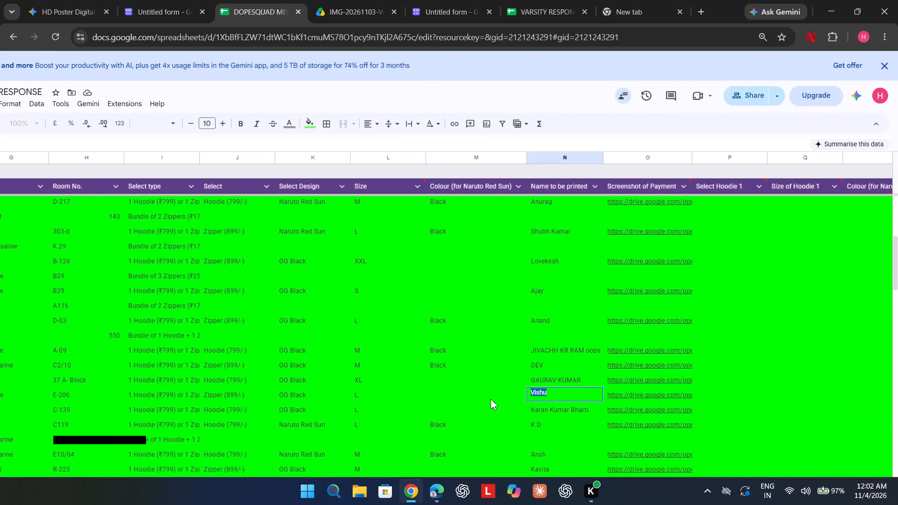
pyautogui.click(357, 393)
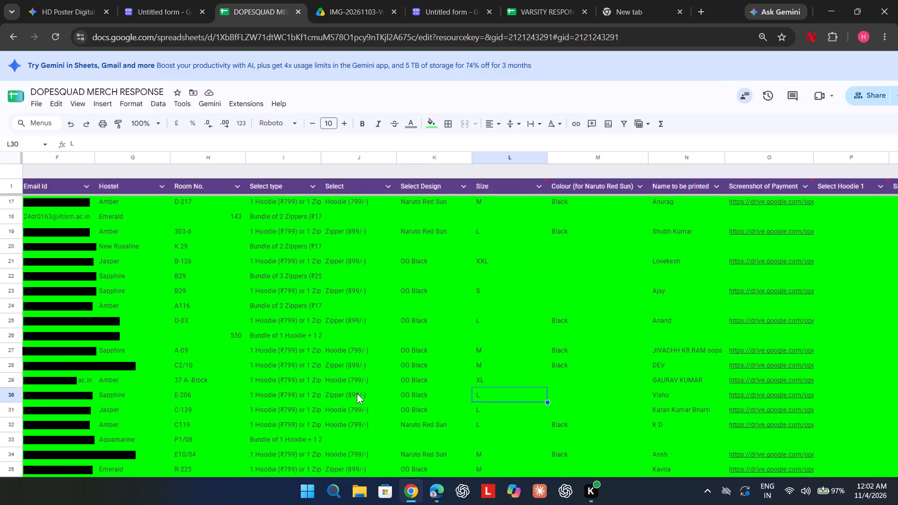
pyautogui.click(435, 496)
pyautogui.press('l')
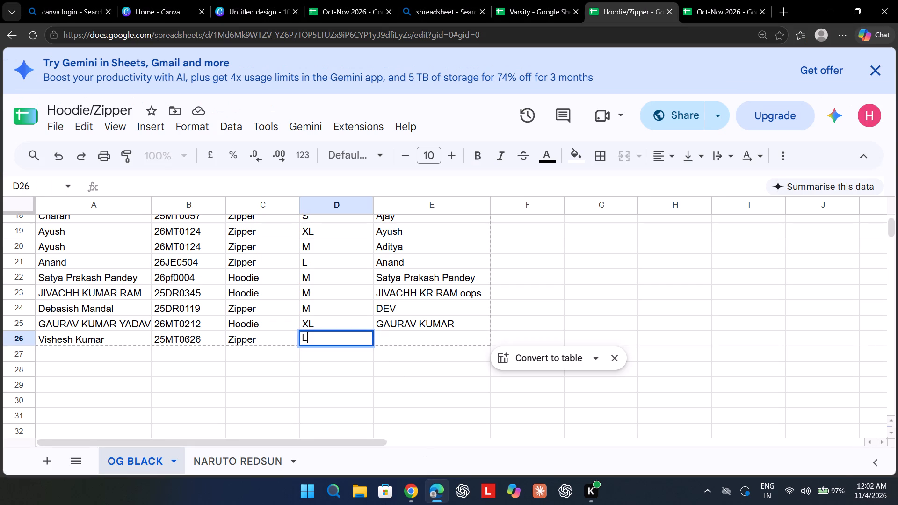
pyautogui.press('Right')
pyautogui.hotkey('ctrl', 'v')
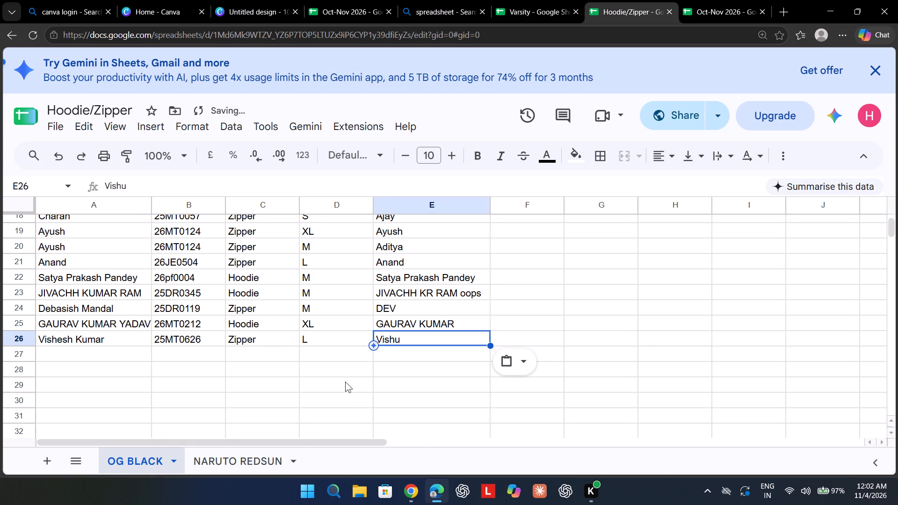
# Copy the customer name from response row 31 in DOPESQUAD MERCH RESPONSE into cell A27 of the OG BLACK sheet.
pyautogui.click(417, 491)
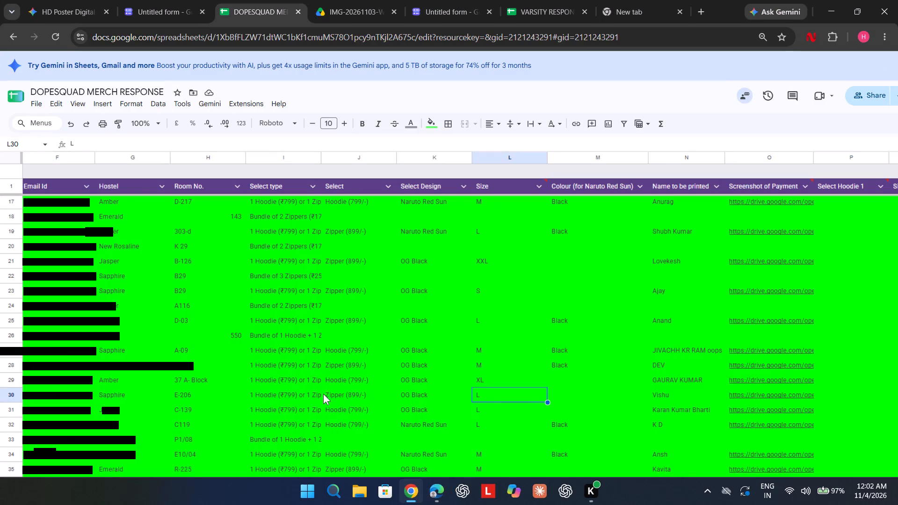
pyautogui.hscroll(4, 310, 398)
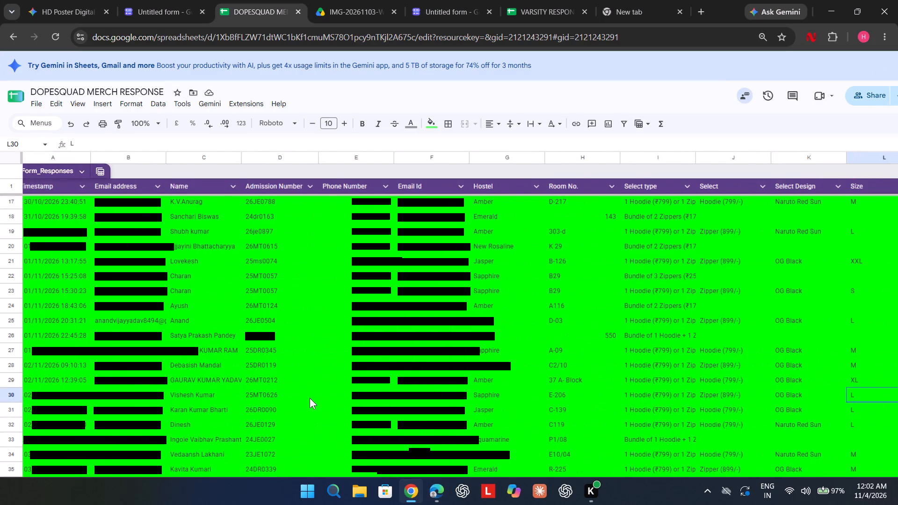
pyautogui.click(226, 407)
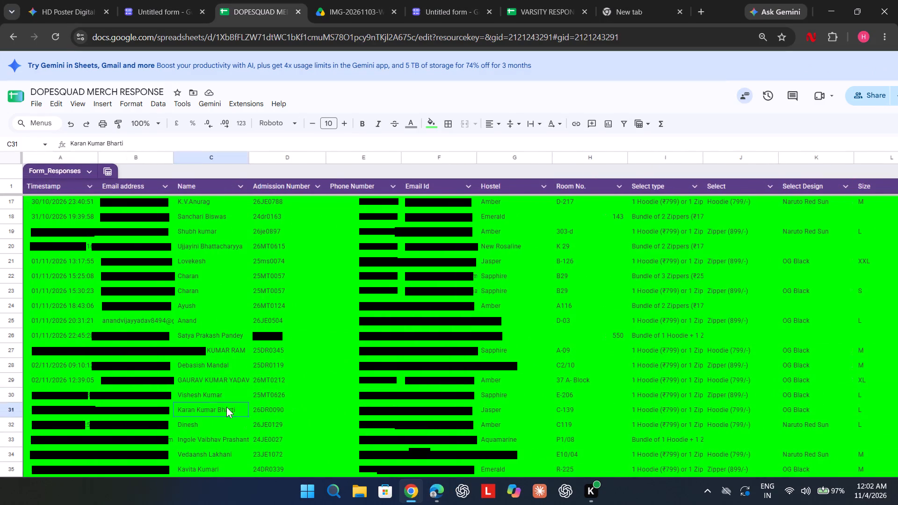
pyautogui.hscroll(-3, 226, 407)
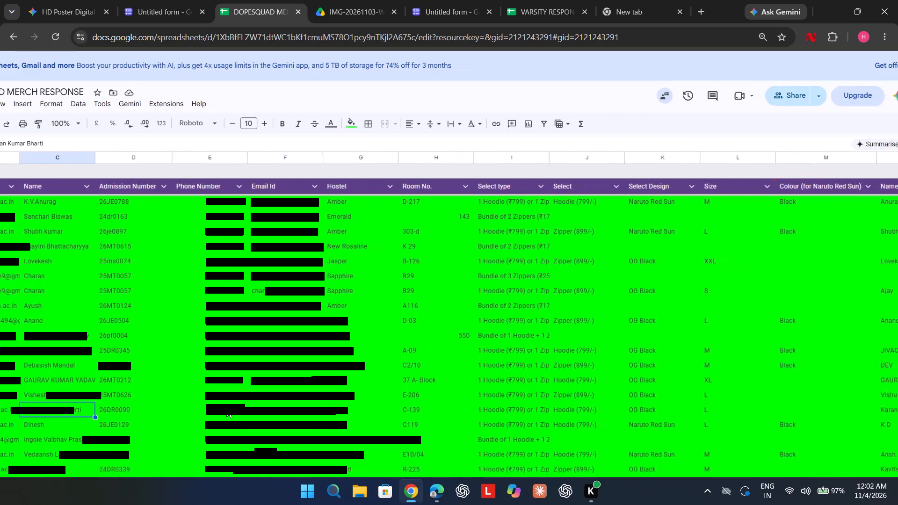
pyautogui.hscroll(-4, 226, 407)
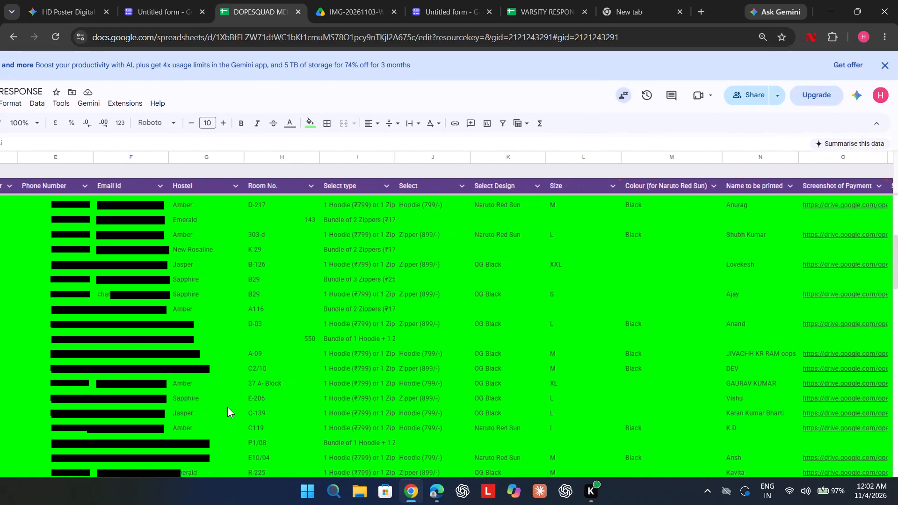
pyautogui.click(427, 488)
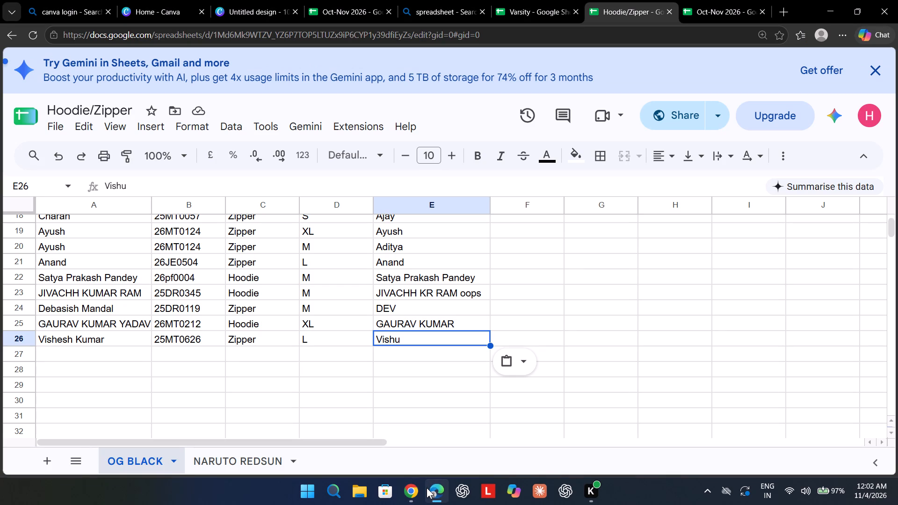
pyautogui.click(129, 360)
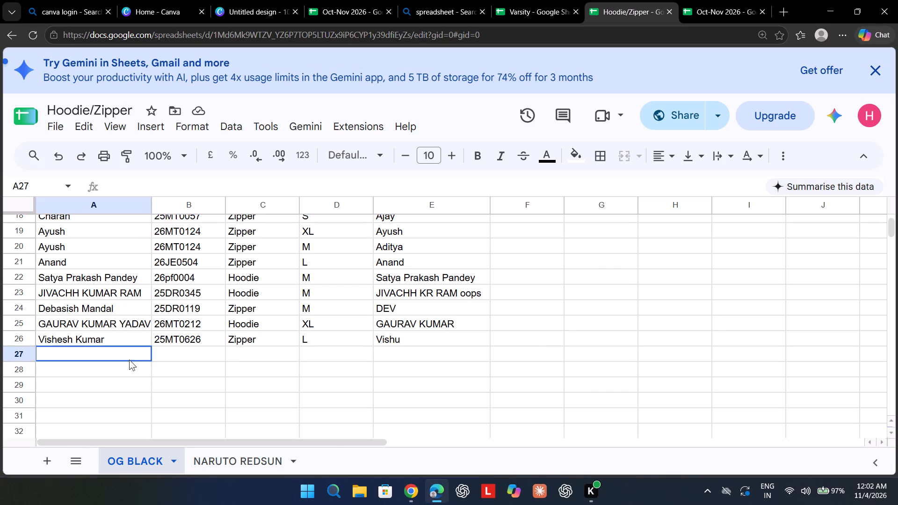
pyautogui.click(409, 498)
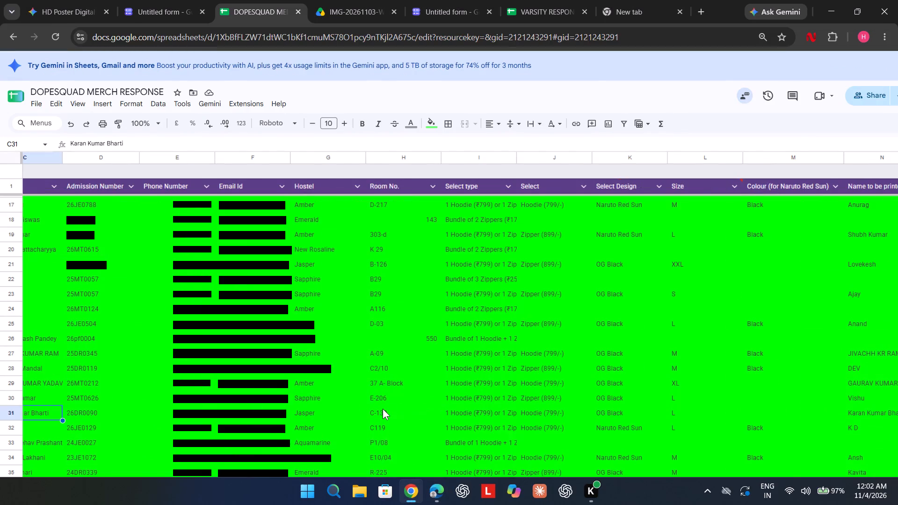
pyautogui.hscroll(5, 383, 409)
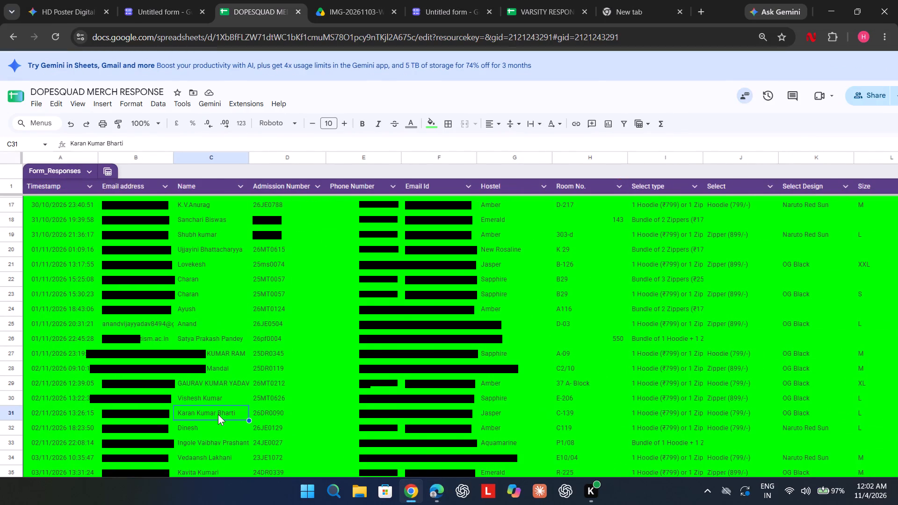
pyautogui.doubleClick(218, 414)
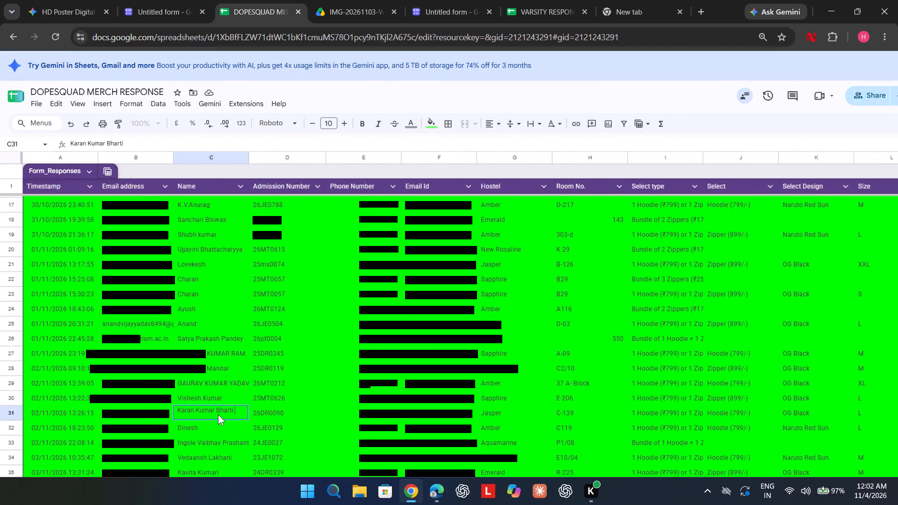
pyautogui.tripleClick(218, 413)
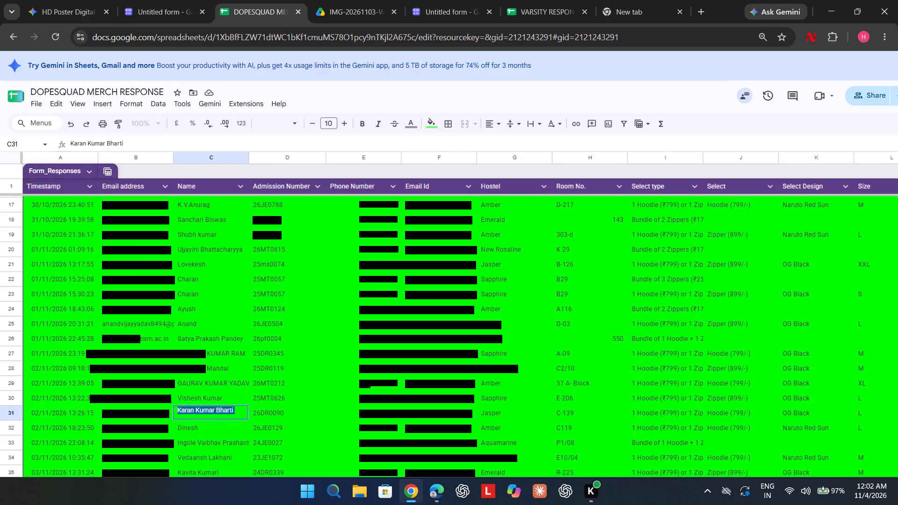
pyautogui.hotkey('ctrl', 'c')
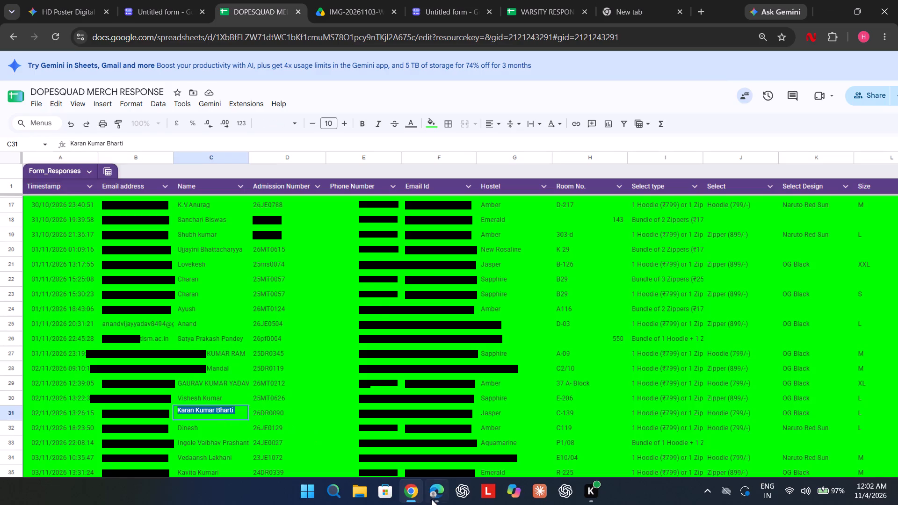
pyautogui.click(436, 499)
pyautogui.hotkey('ctrl', 'v')
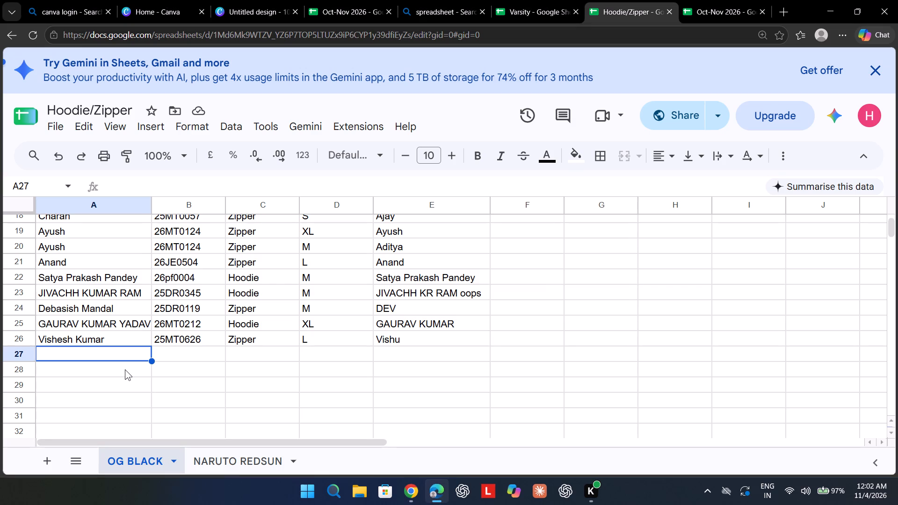
# Copy the admission number from response row 31 into cell B27 of the OG BLACK sheet.
pyautogui.press('Right')
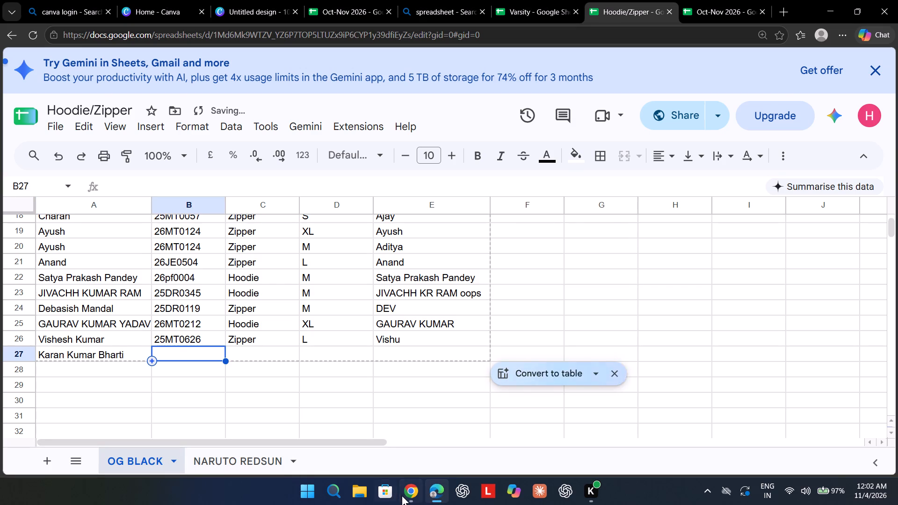
pyautogui.click(402, 496)
pyautogui.click(276, 406)
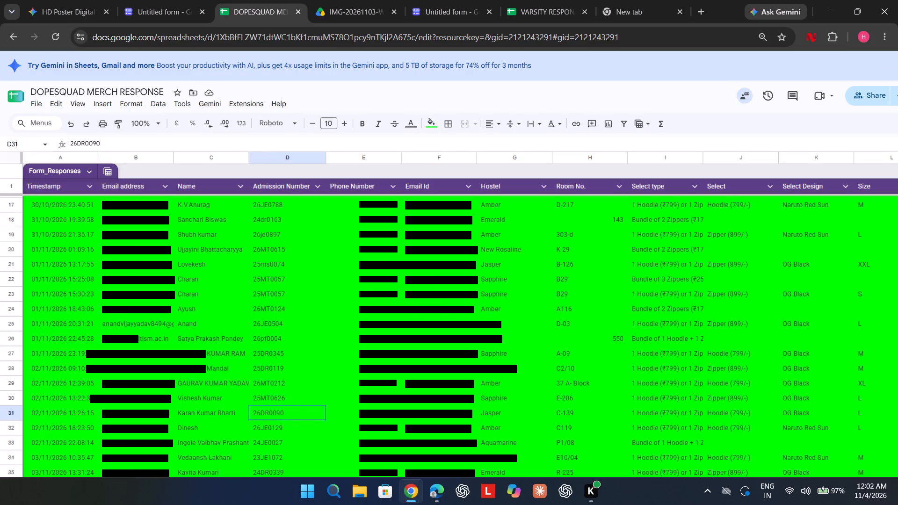
pyautogui.tripleClick(279, 416)
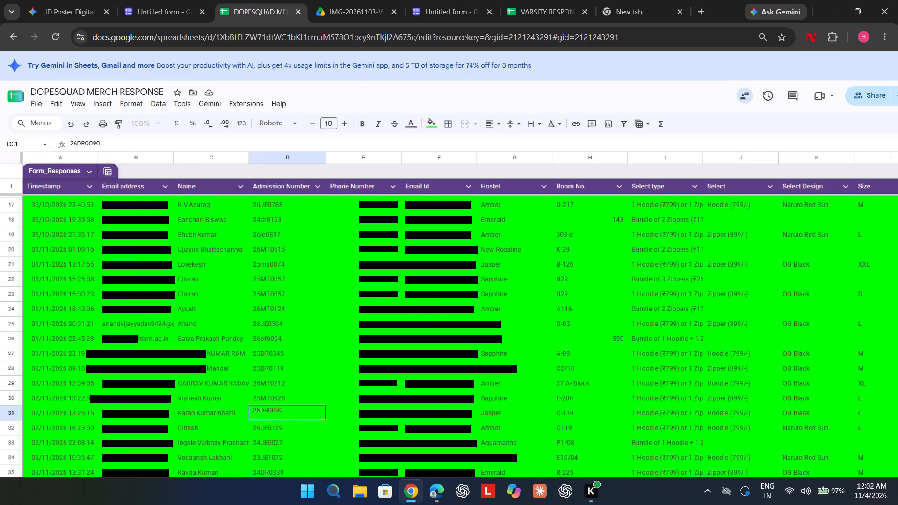
pyautogui.tripleClick(276, 409)
pyautogui.hotkey('ctrl', 'c')
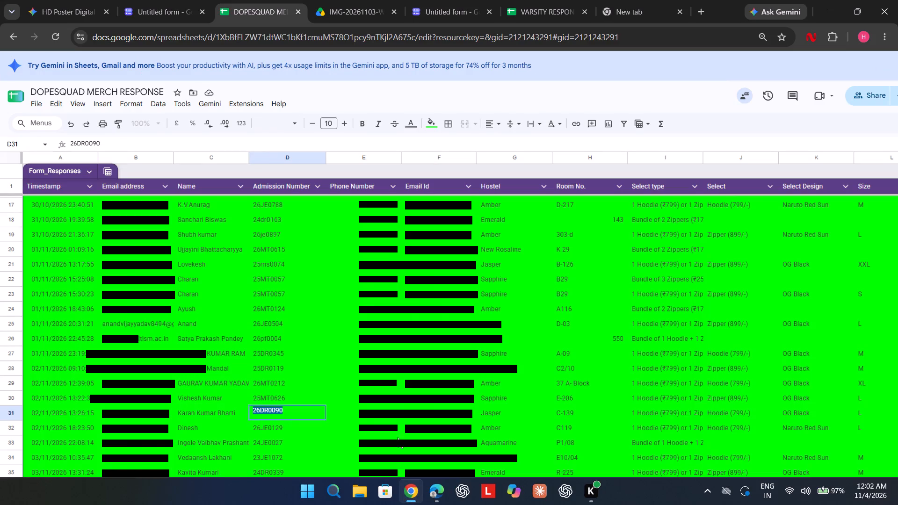
pyautogui.click(435, 498)
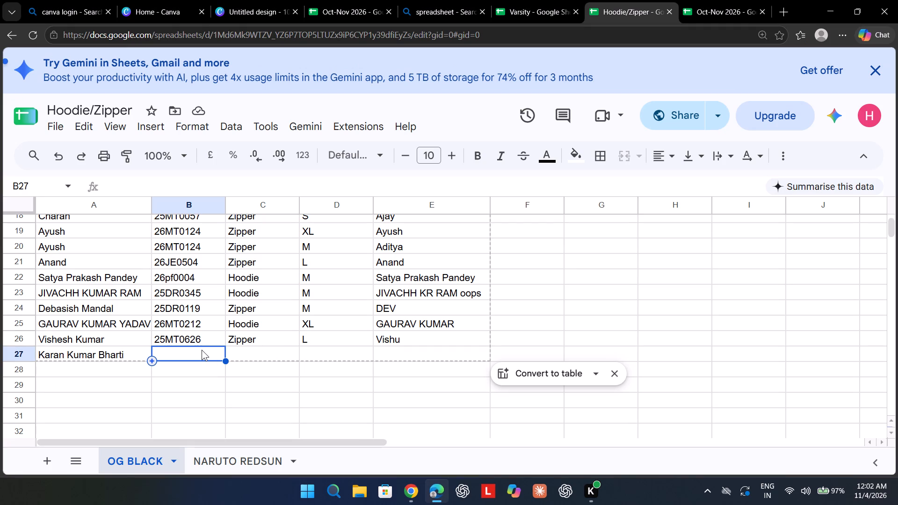
pyautogui.hotkey('ctrl', 'v')
# Check the product selected in response row 31 and enter Hoodie in cell C27 of the OG BLACK sheet.
pyautogui.press('Right')
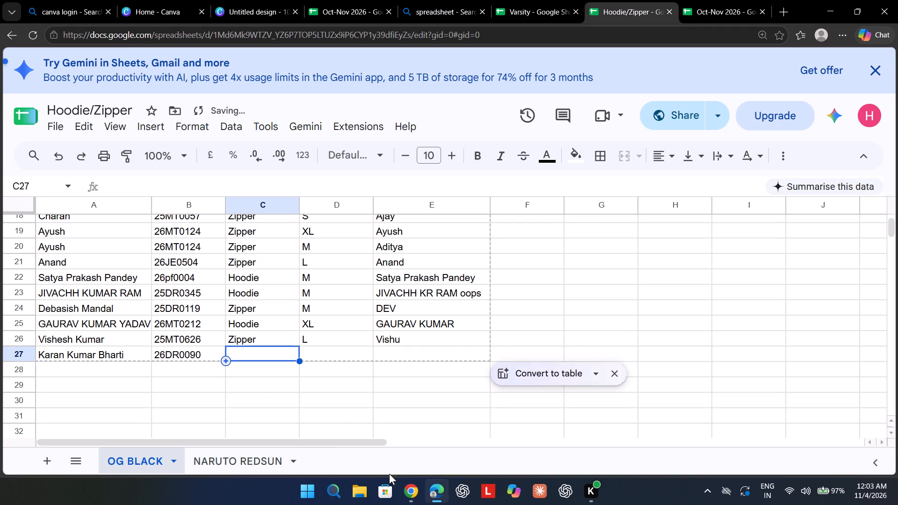
pyautogui.click(408, 490)
pyautogui.click(444, 414)
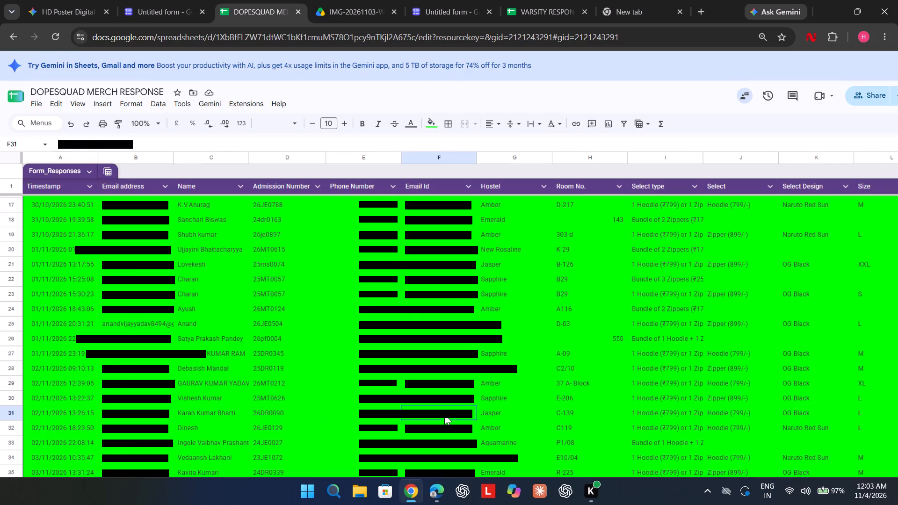
pyautogui.hscroll(-3, 444, 414)
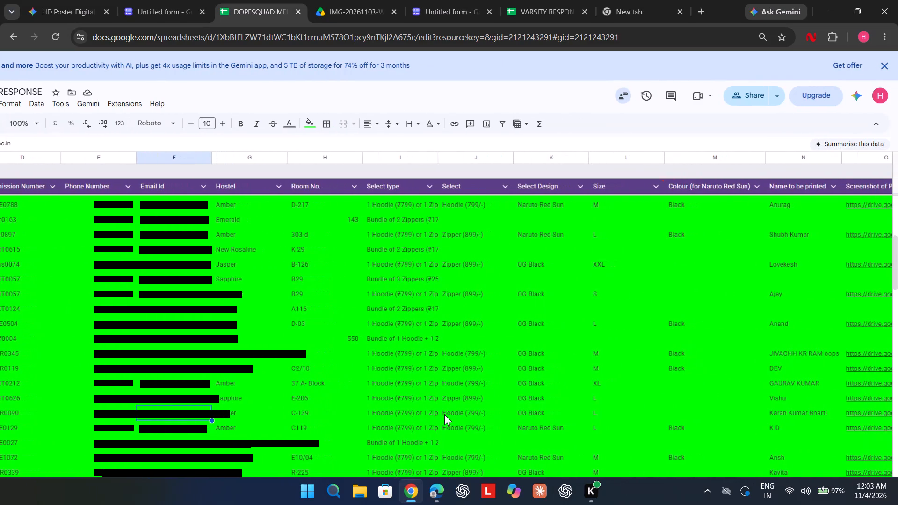
pyautogui.hscroll(-1, 444, 414)
pyautogui.click(462, 412)
pyautogui.hscroll(-1, 489, 415)
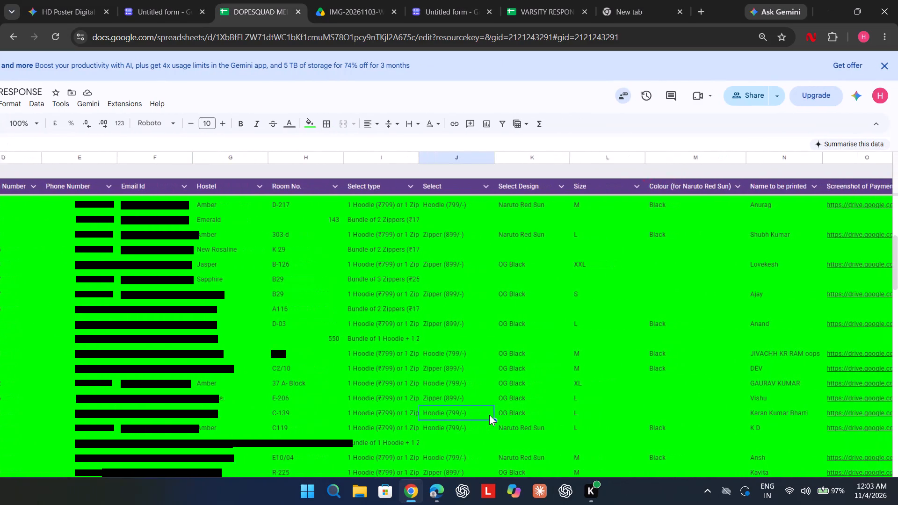
pyautogui.hscroll(-1, 489, 415)
pyautogui.click(435, 490)
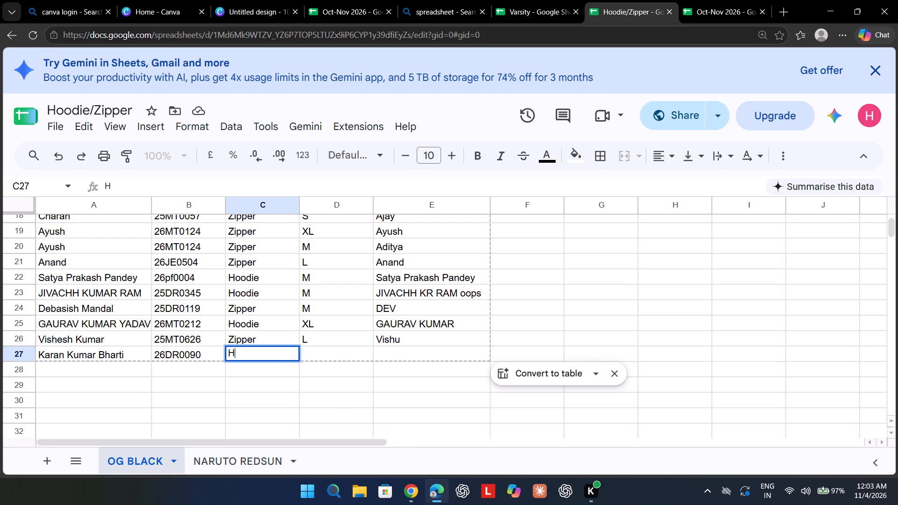
pyautogui.write('oo')
pyautogui.write('die')
pyautogui.press('Right')
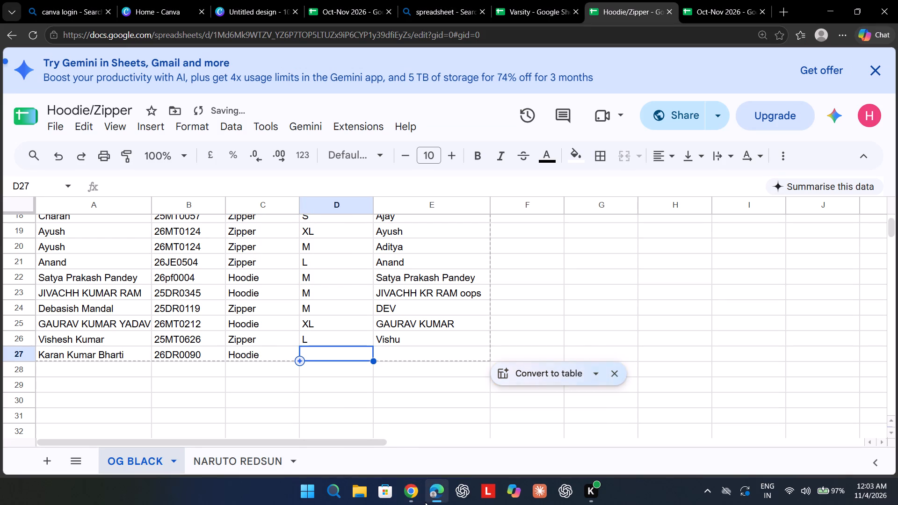
# From response row 31, enter size L in cell D27 and copy the name to be printed into E27 of the OG BLACK sheet.
pyautogui.click(412, 498)
pyautogui.hscroll(-1, 478, 437)
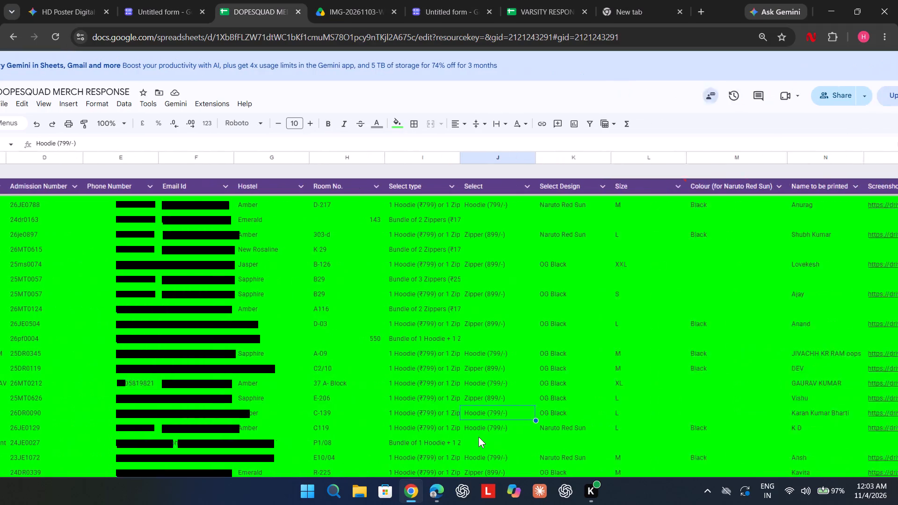
pyautogui.hscroll(-2, 478, 437)
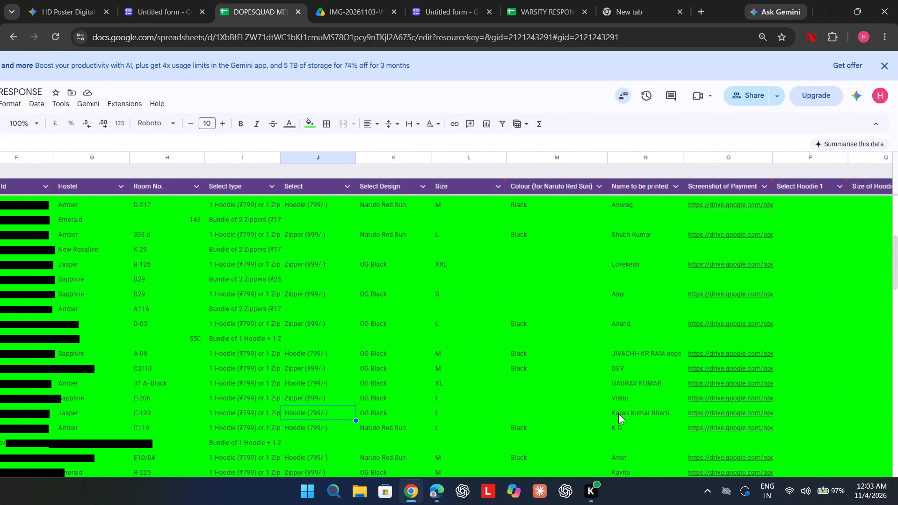
pyautogui.click(618, 413)
pyautogui.tripleClick(618, 413)
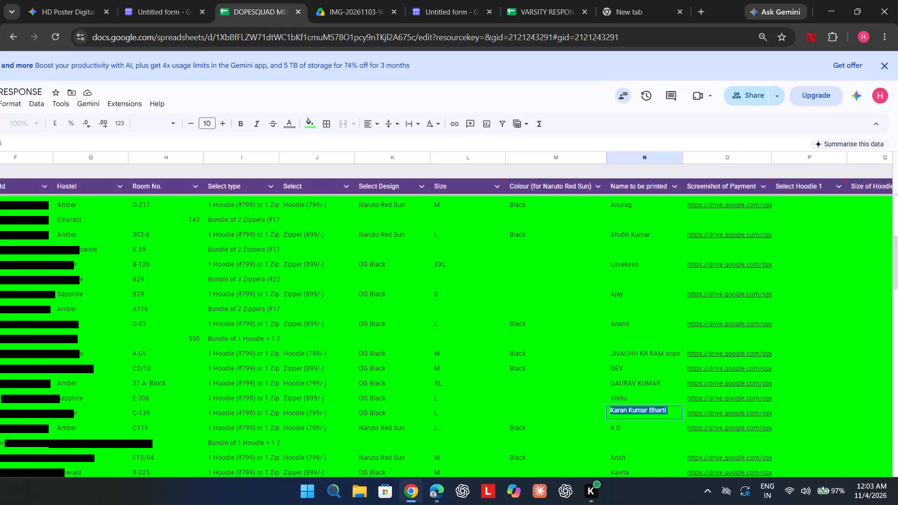
pyautogui.hotkey('ctrl', 'c')
pyautogui.click(442, 413)
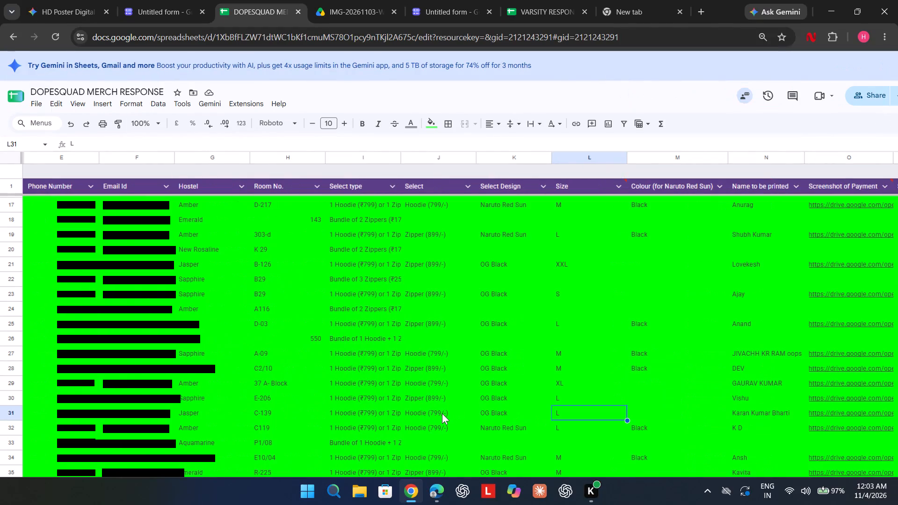
pyautogui.click(434, 498)
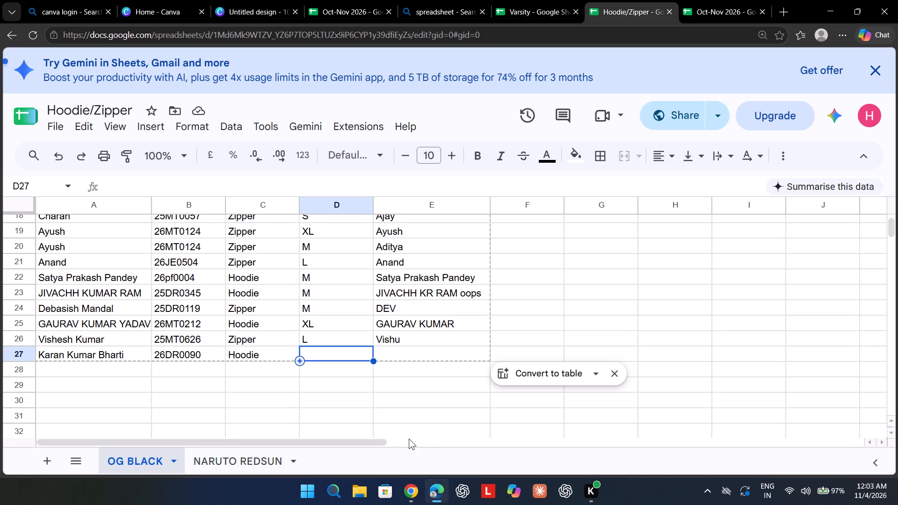
pyautogui.press('l')
pyautogui.press('Right')
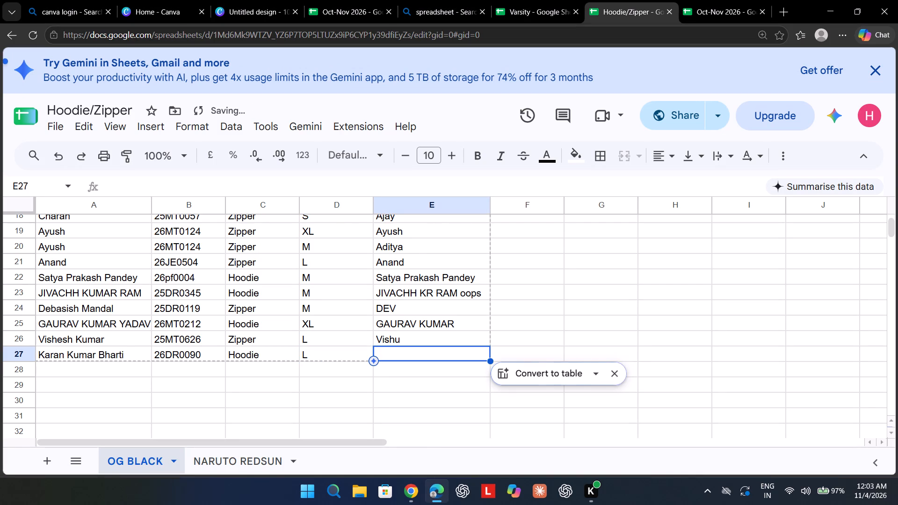
pyautogui.hotkey('ctrl', 'v')
# Copy the customer name from response row 32 in DOPESQUAD MERCH RESPONSE into cell A13 of the NARUTO REDSUN sheet.
pyautogui.click(127, 365)
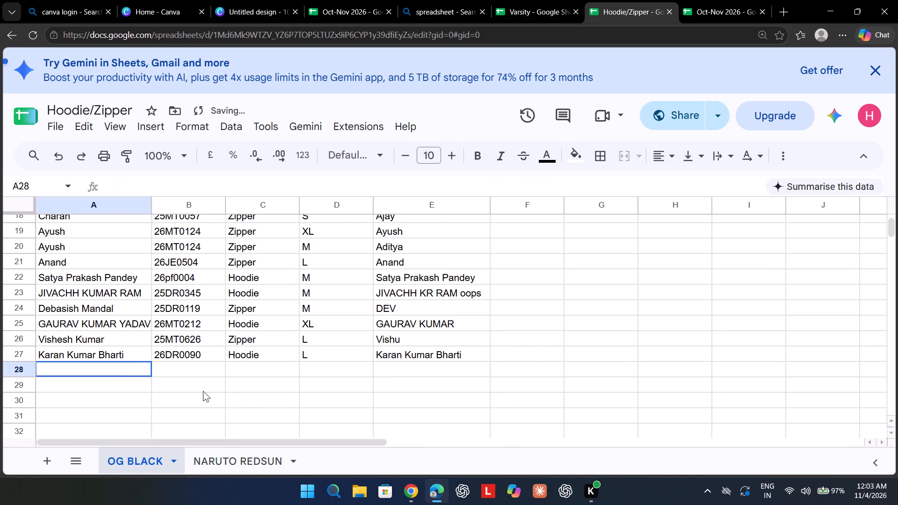
pyautogui.click(246, 462)
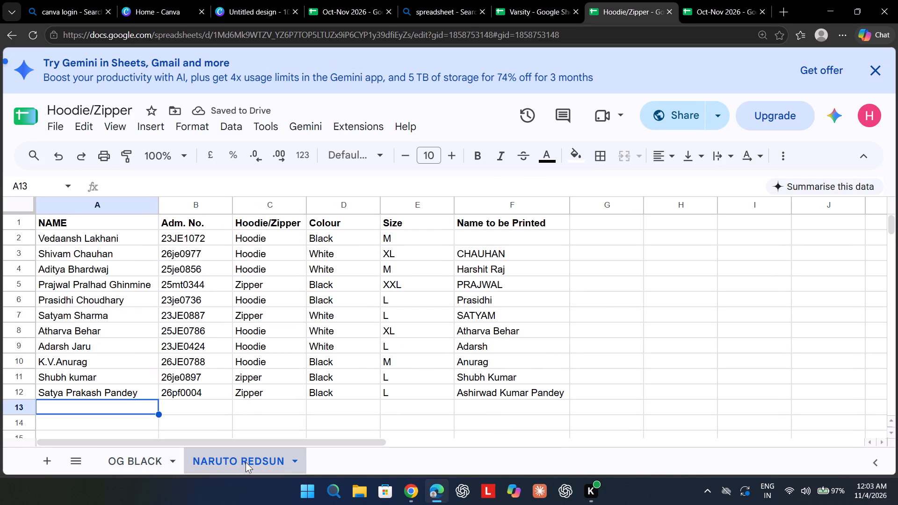
pyautogui.click(418, 490)
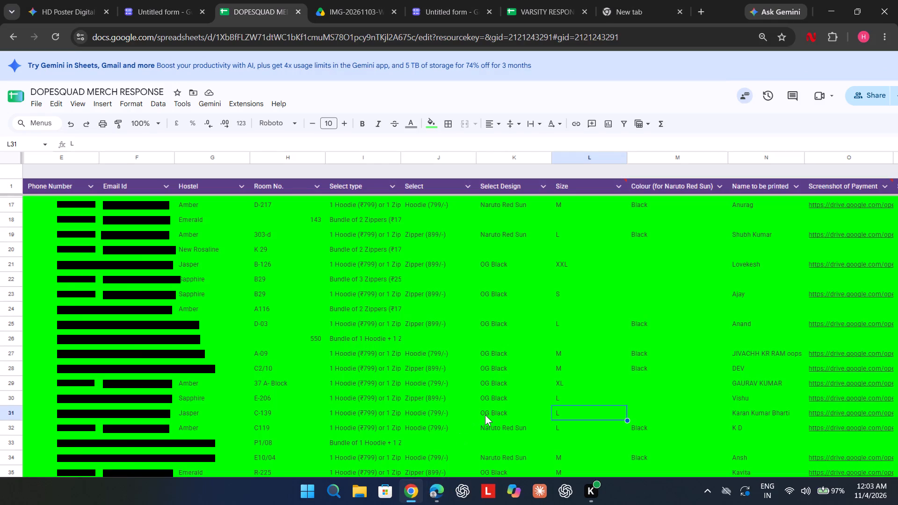
pyautogui.hscroll(6, 485, 415)
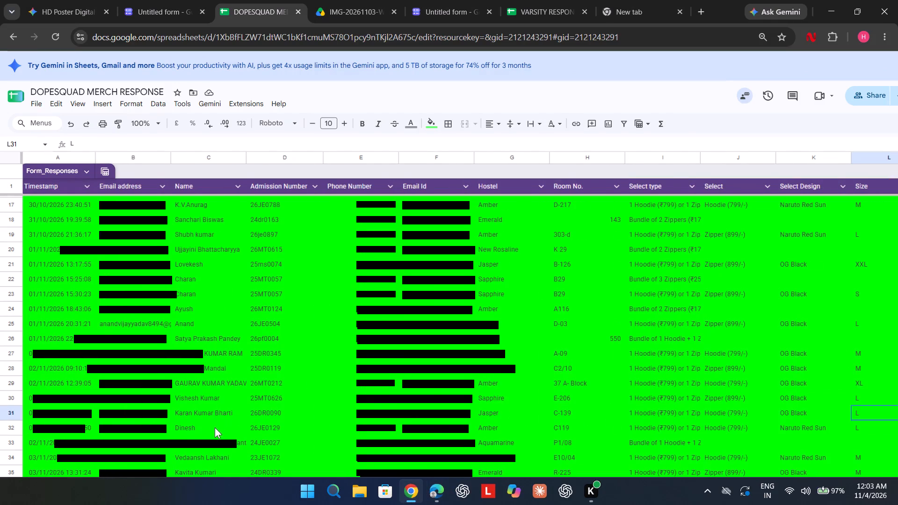
pyautogui.click(214, 429)
pyautogui.hscroll(-1, 214, 429)
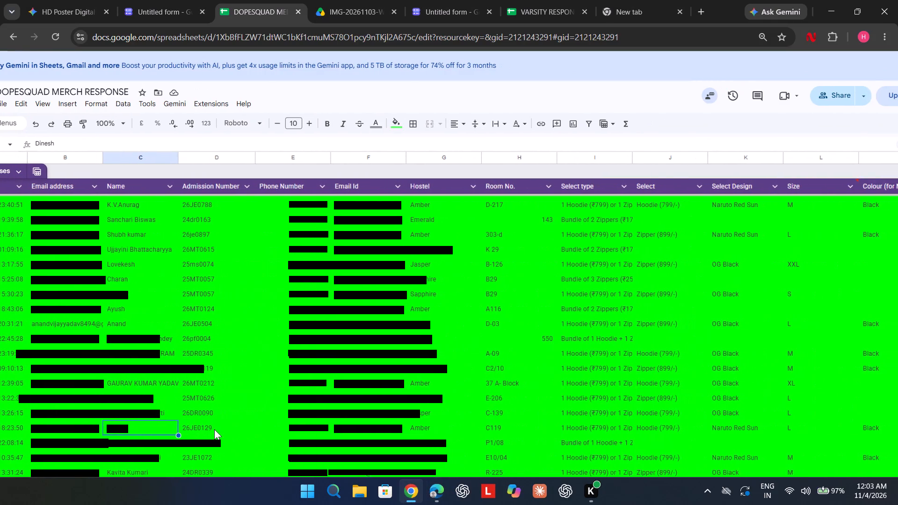
pyautogui.hscroll(1, 214, 429)
pyautogui.tripleClick(197, 427)
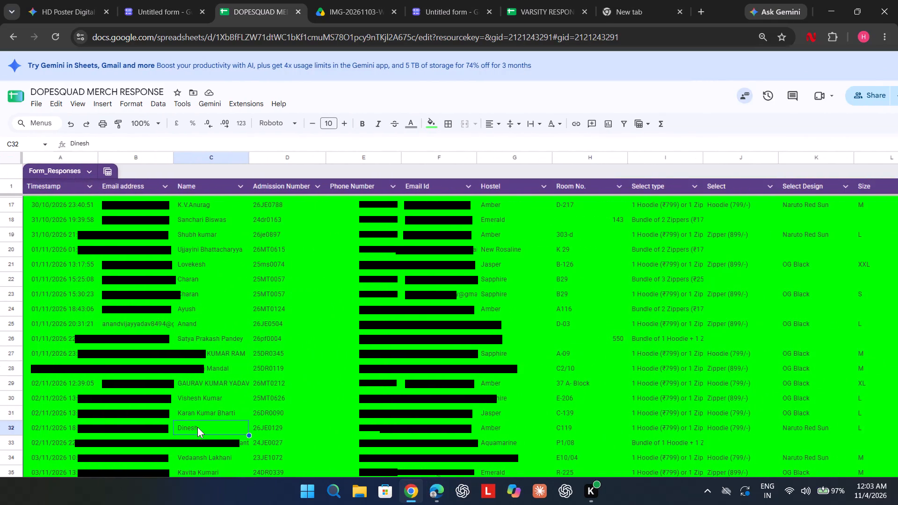
pyautogui.hotkey('ctrl', 'c')
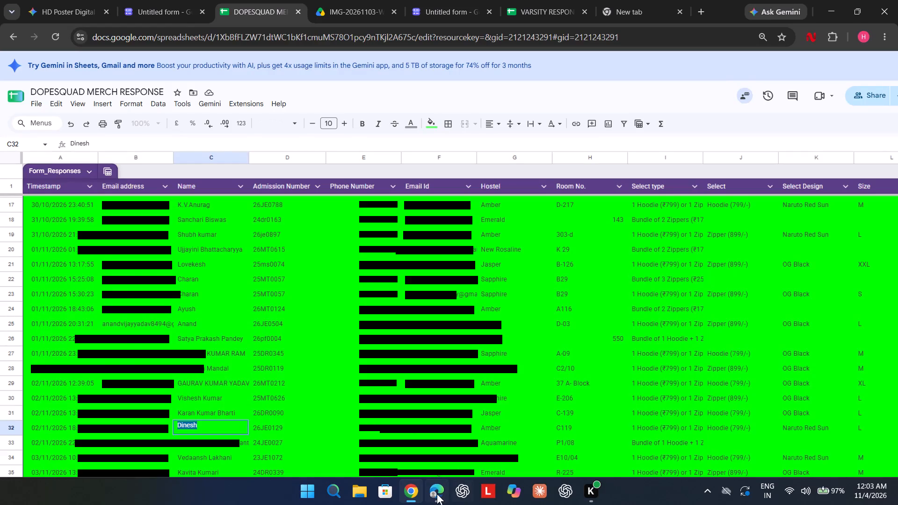
pyautogui.click(437, 494)
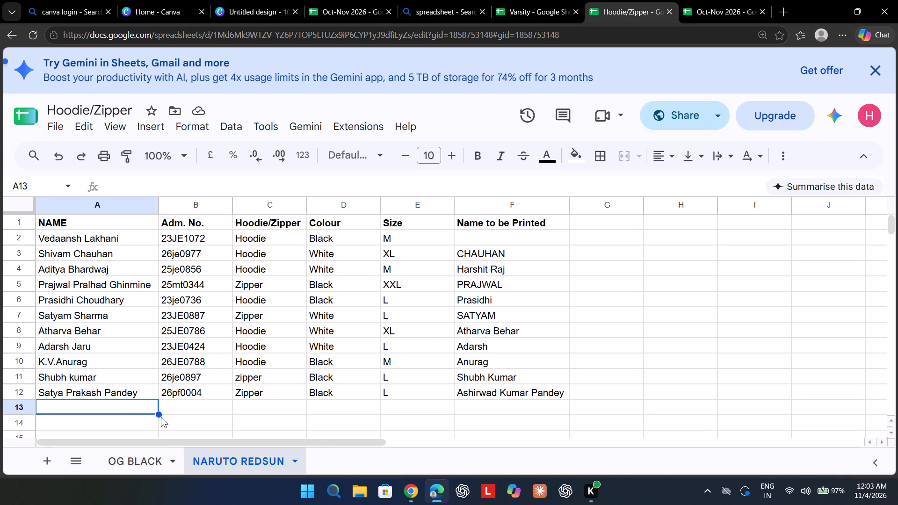
pyautogui.hotkey('ctrl', 'v')
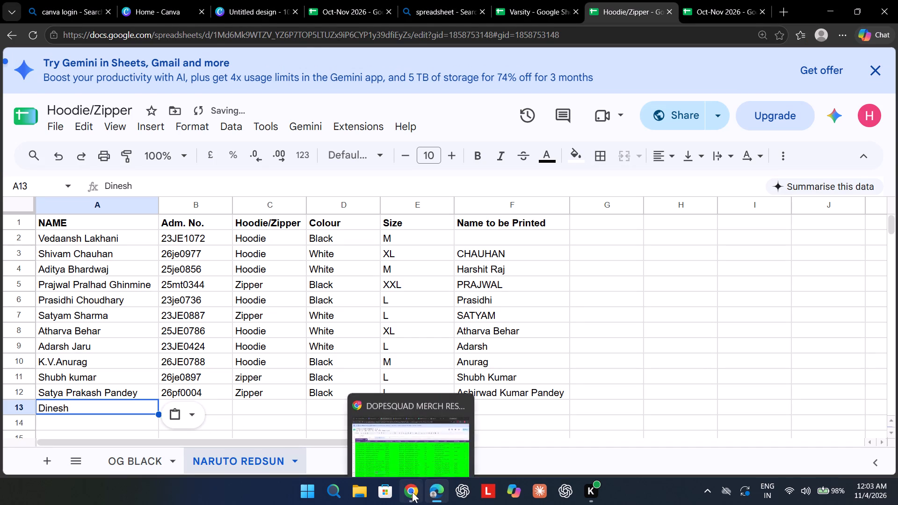
# Copy the admission number from response row 32 into cell B13 of the NARUTO REDSUN sheet.
pyautogui.click(412, 492)
pyautogui.tripleClick(268, 425)
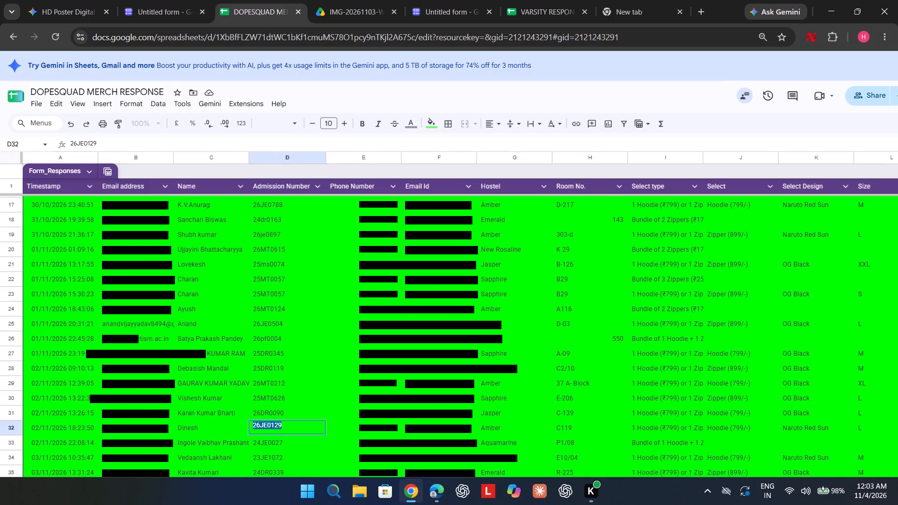
pyautogui.hotkey('ctrl', 'c')
pyautogui.click(440, 490)
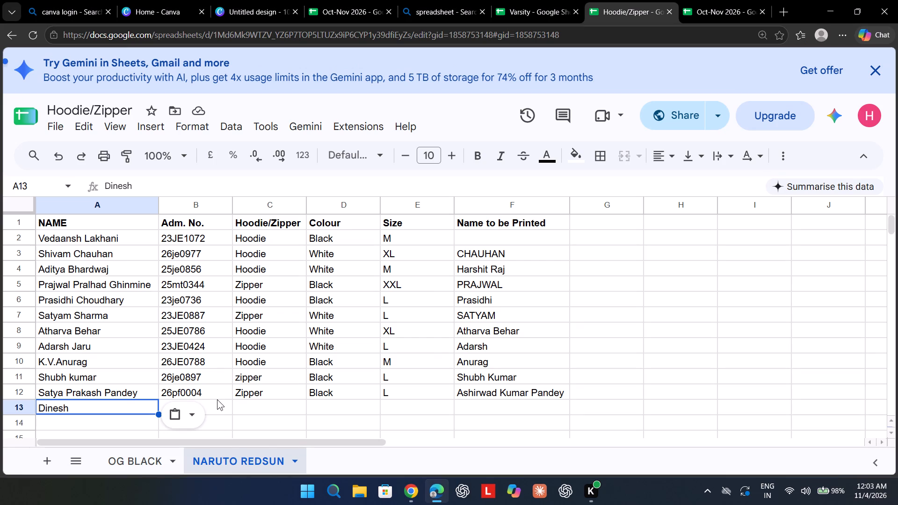
pyautogui.click(224, 409)
pyautogui.hotkey('ctrl', 'v')
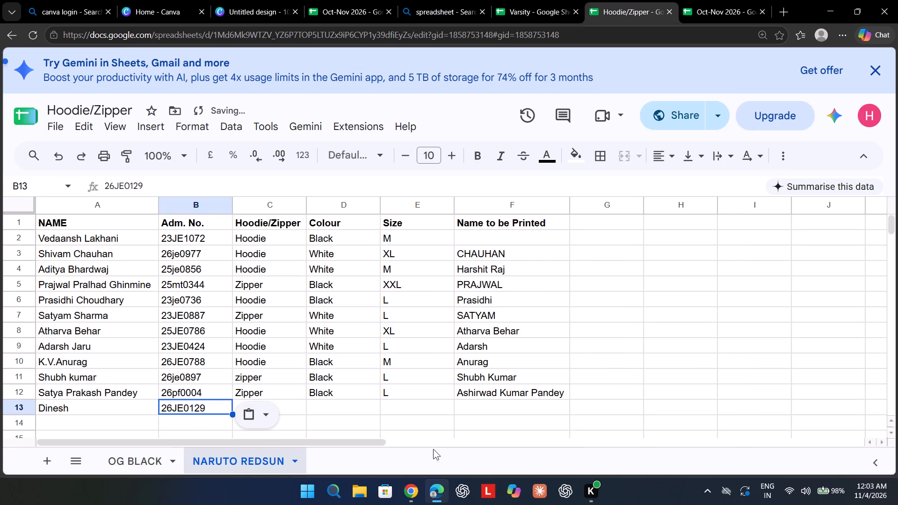
# Check the product selected in response row 32 and enter Hoodie in cell C13 of the NARUTO REDSUN sheet.
pyautogui.click(413, 496)
pyautogui.click(455, 426)
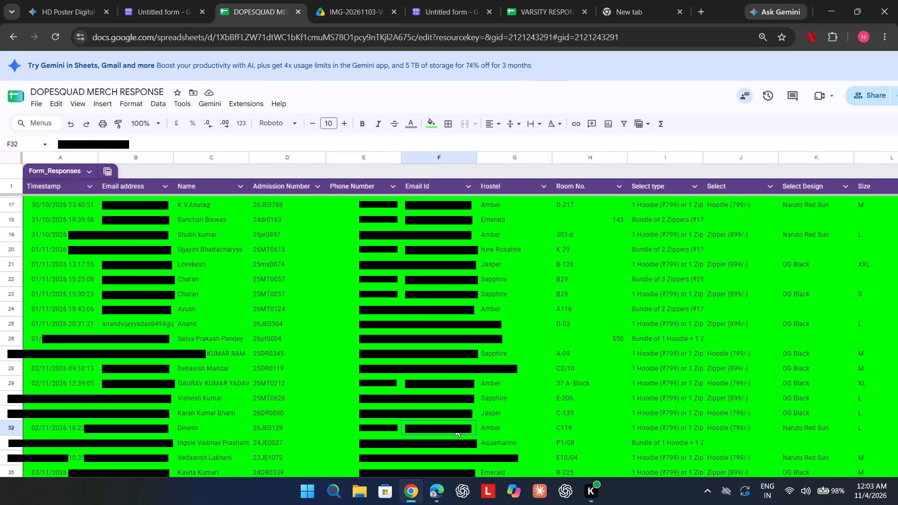
pyautogui.hscroll(-2, 455, 426)
pyautogui.click(460, 426)
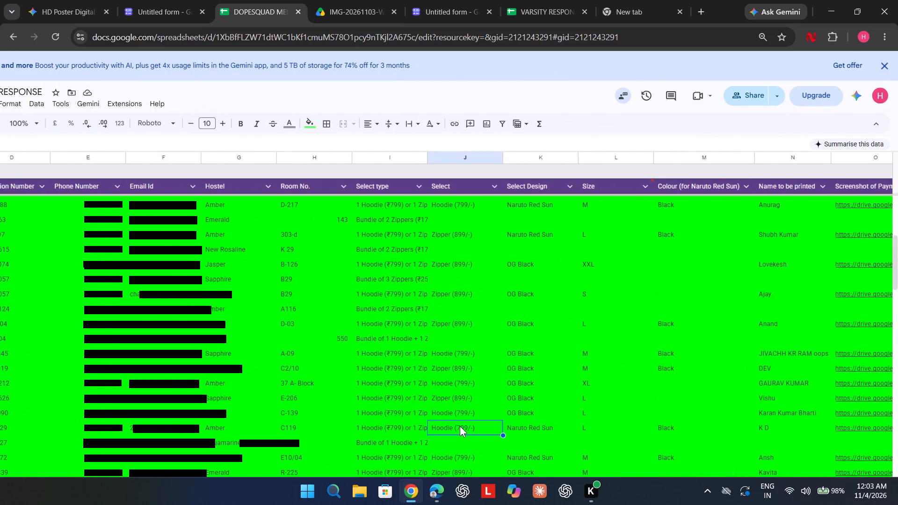
pyautogui.click(438, 491)
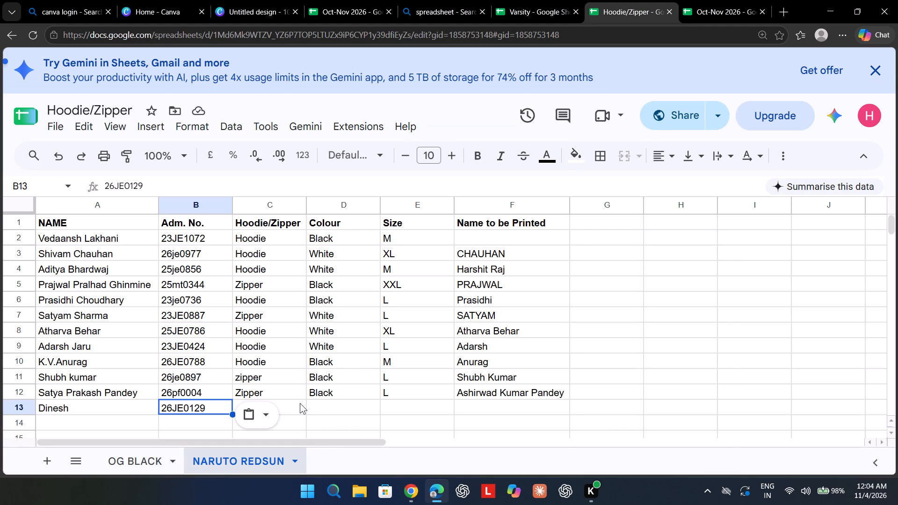
pyautogui.click(300, 403)
pyautogui.write('oodie')
pyautogui.press('Right')
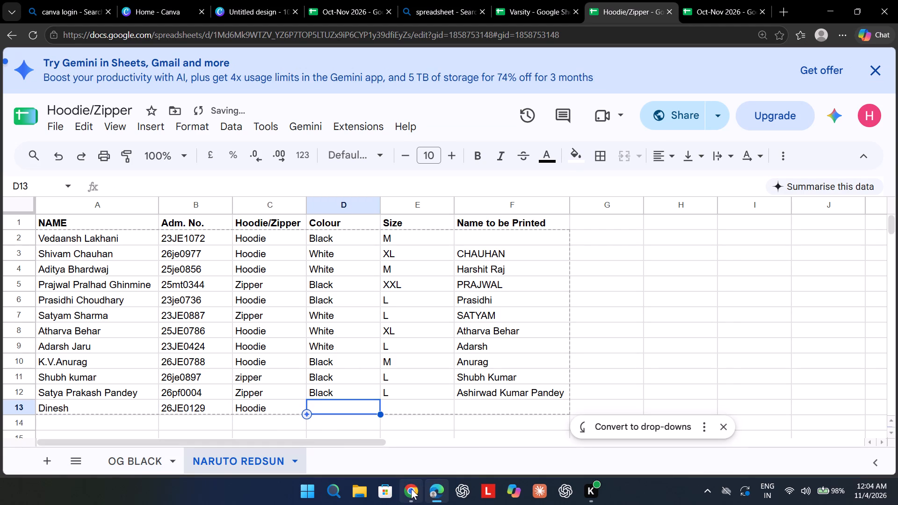
# From response row 32, enter colour Black in cell D13 and size L in E13 of the NARUTO REDSUN sheet.
pyautogui.click(410, 490)
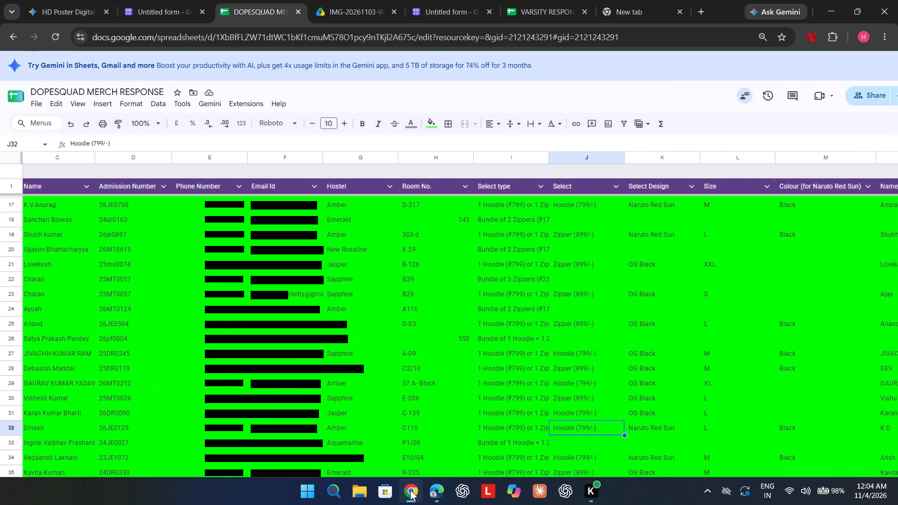
pyautogui.hscroll(-2, 410, 490)
pyautogui.hscroll(-2, 456, 434)
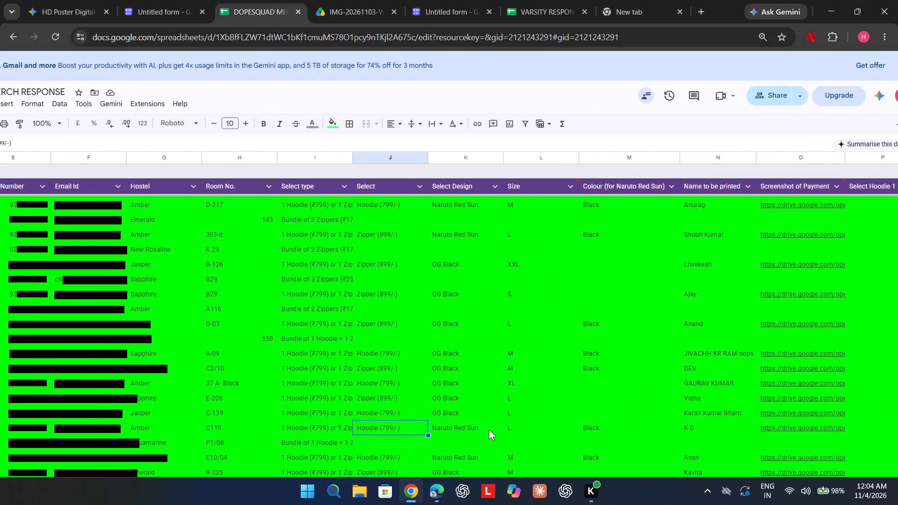
pyautogui.click(432, 490)
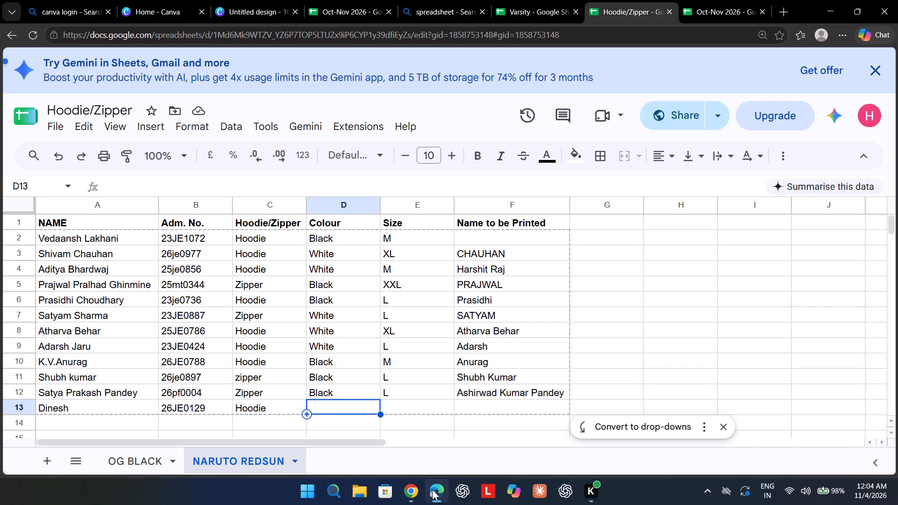
pyautogui.press('Tab')
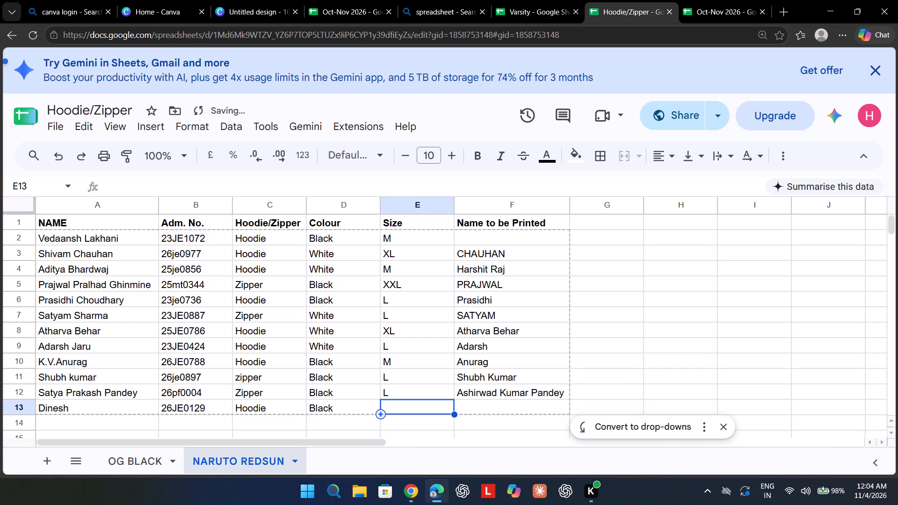
pyautogui.press('l')
pyautogui.press('Right')
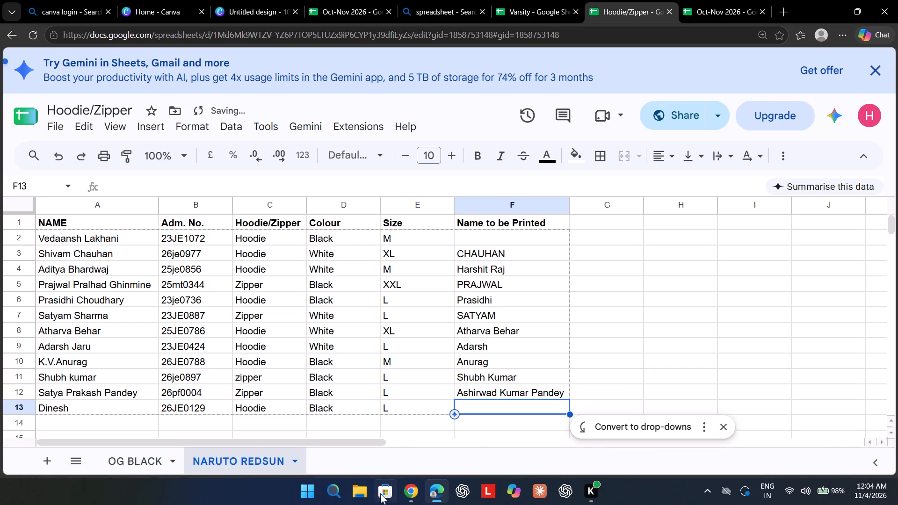
# Copy the name to be printed from response row 32 into cell F13 of the NARUTO REDSUN sheet.
pyautogui.click(415, 498)
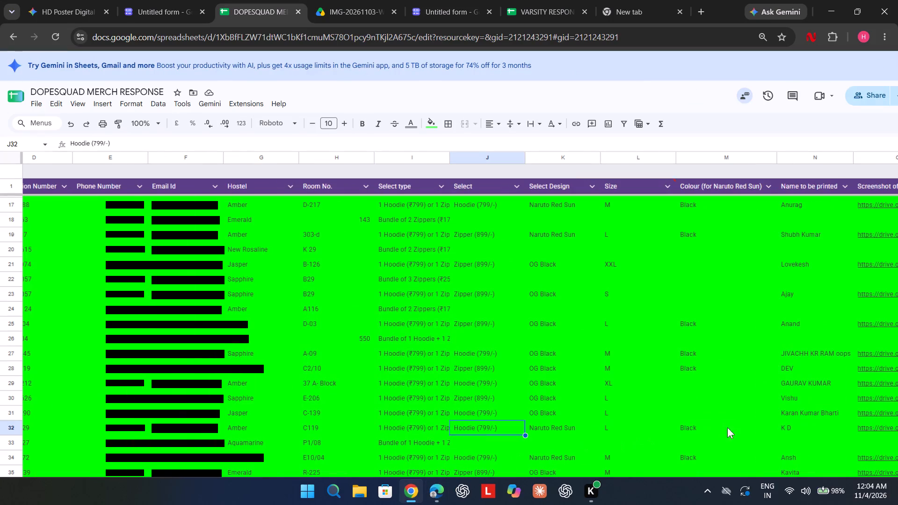
pyautogui.click(769, 427)
pyautogui.hscroll(-2, 769, 427)
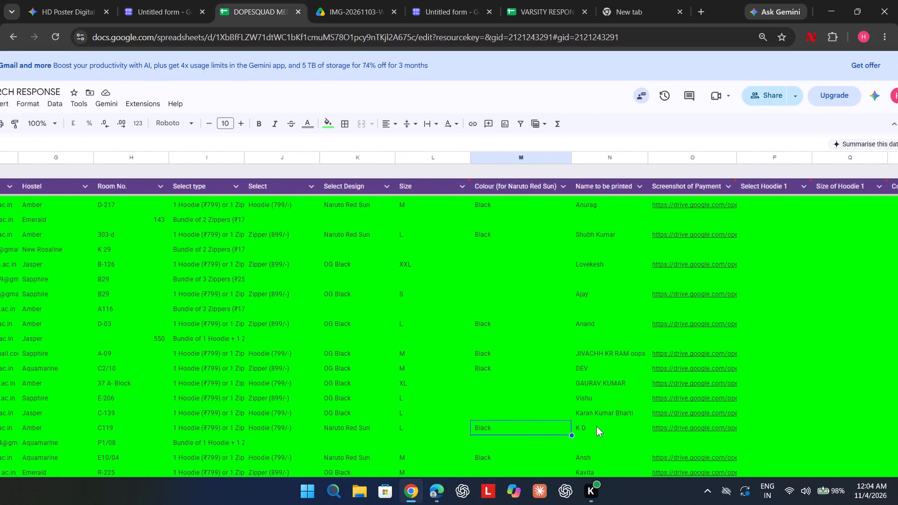
pyautogui.click(596, 426)
pyautogui.tripleClick(596, 426)
pyautogui.hotkey('ctrl', 'c')
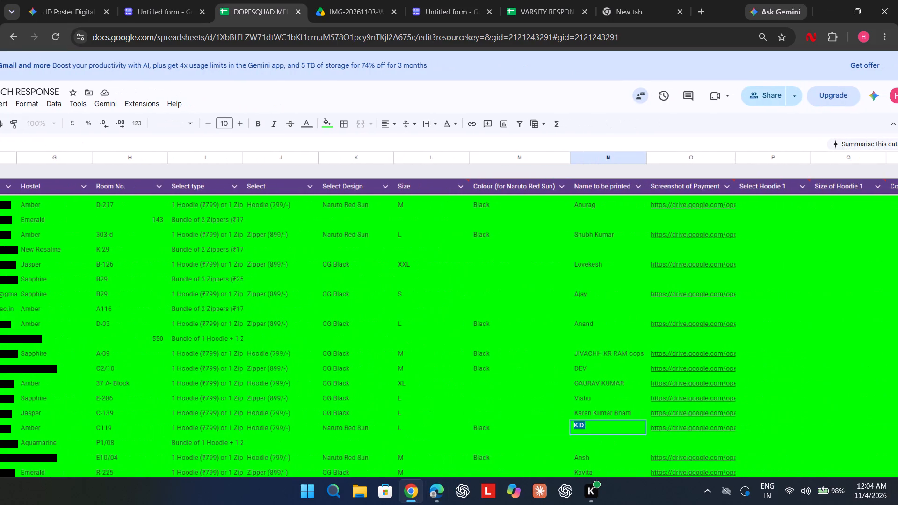
pyautogui.click(507, 424)
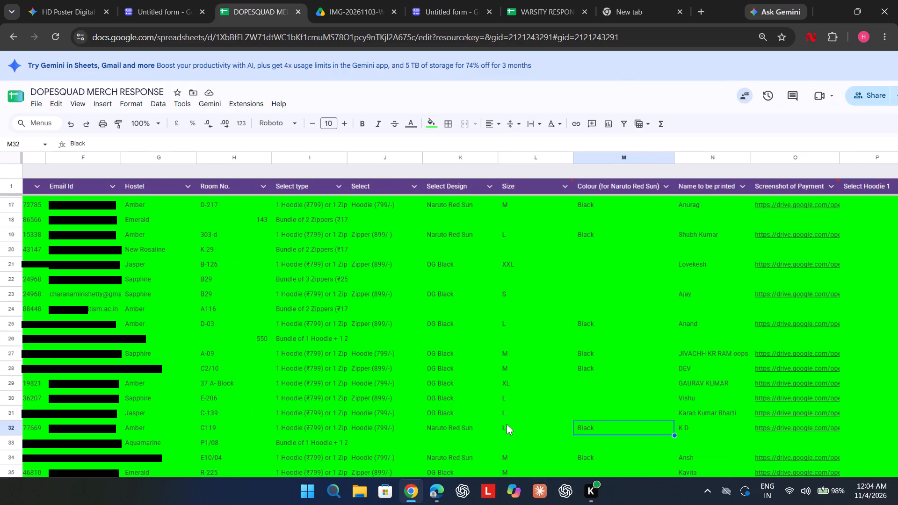
pyautogui.click(434, 497)
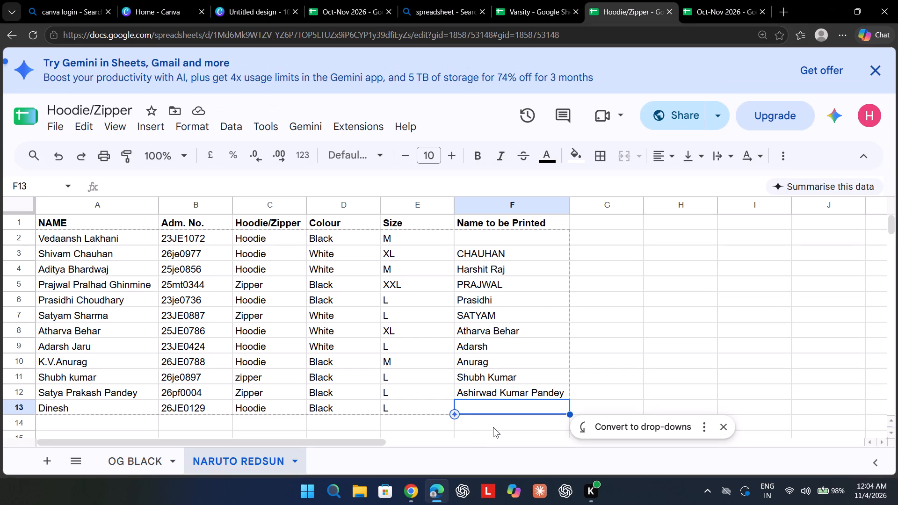
pyautogui.hotkey('ctrl', 'v')
# Compare the order details in response row 32 with the entry in row 13 of the NARUTO REDSUN sheet.
pyautogui.click(411, 496)
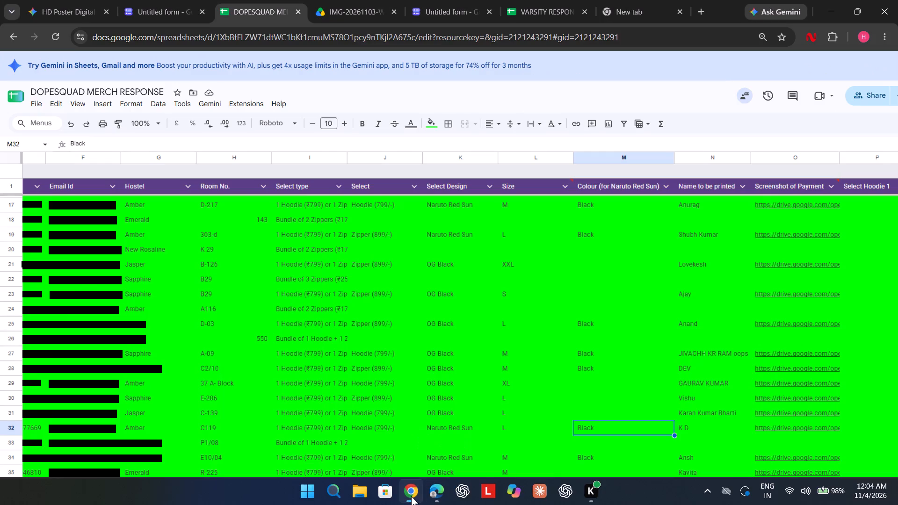
pyautogui.hscroll(3, 407, 426)
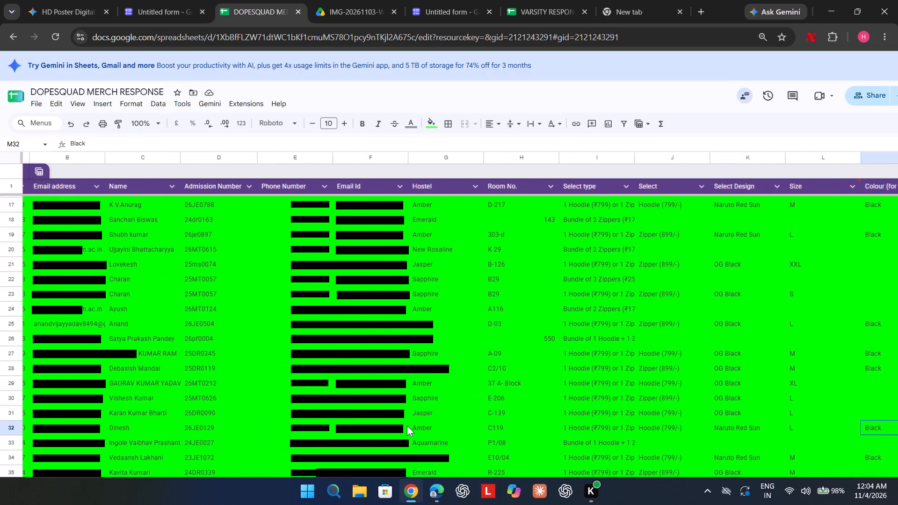
pyautogui.click(435, 500)
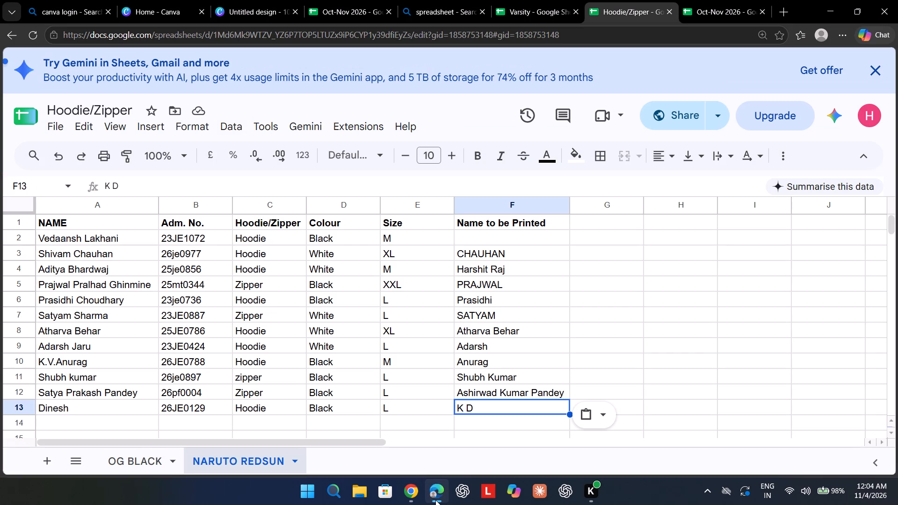
pyautogui.click(413, 492)
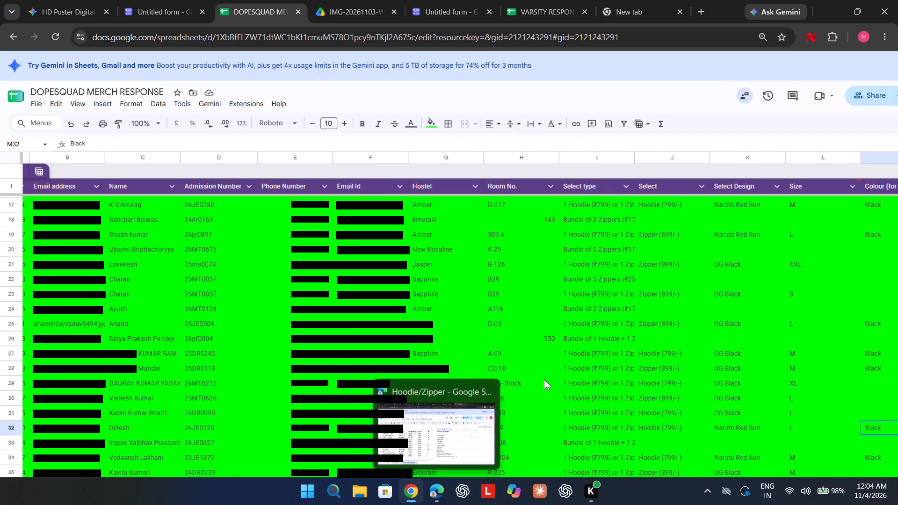
pyautogui.hscroll(-1, 485, 435)
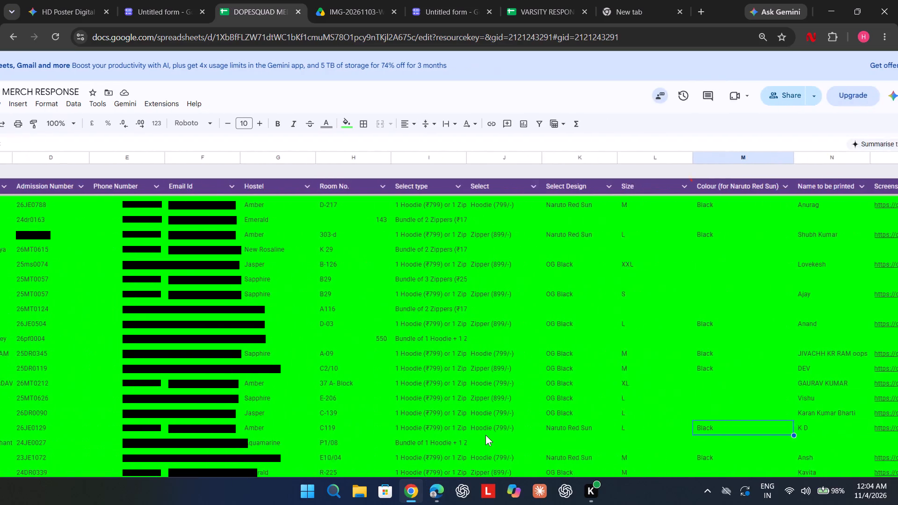
pyautogui.hscroll(-1, 485, 435)
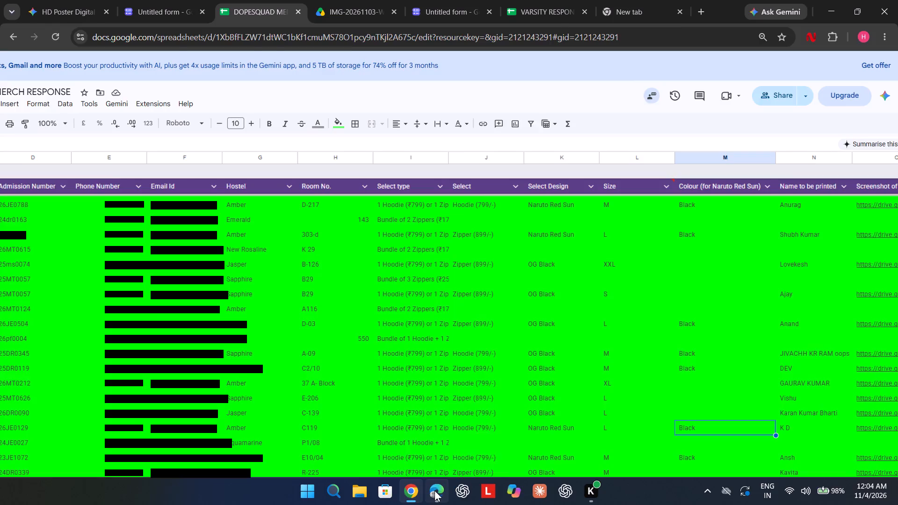
pyautogui.click(435, 491)
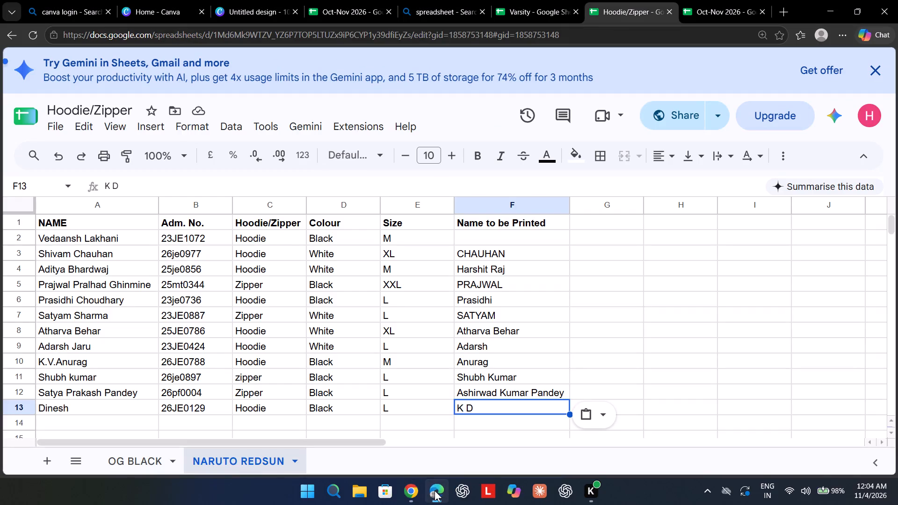
pyautogui.click(410, 490)
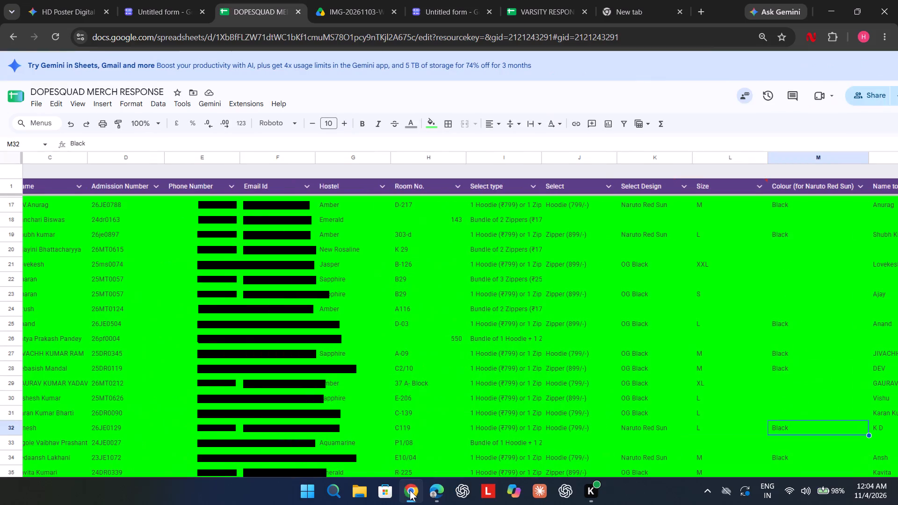
# Examine the bundle order in response row 33 for the design, size and printed name of its hoodie and zipper.
pyautogui.hscroll(6, 384, 449)
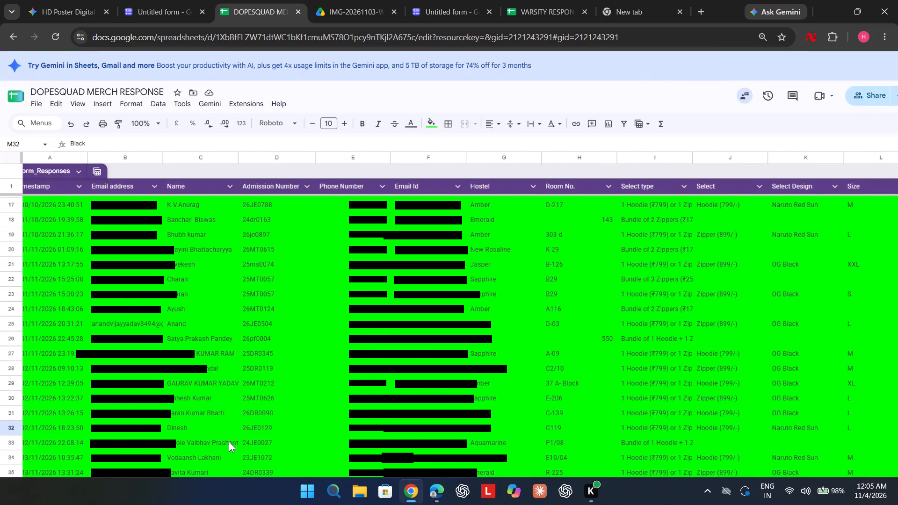
pyautogui.click(227, 441)
pyautogui.scroll(-1, 227, 441)
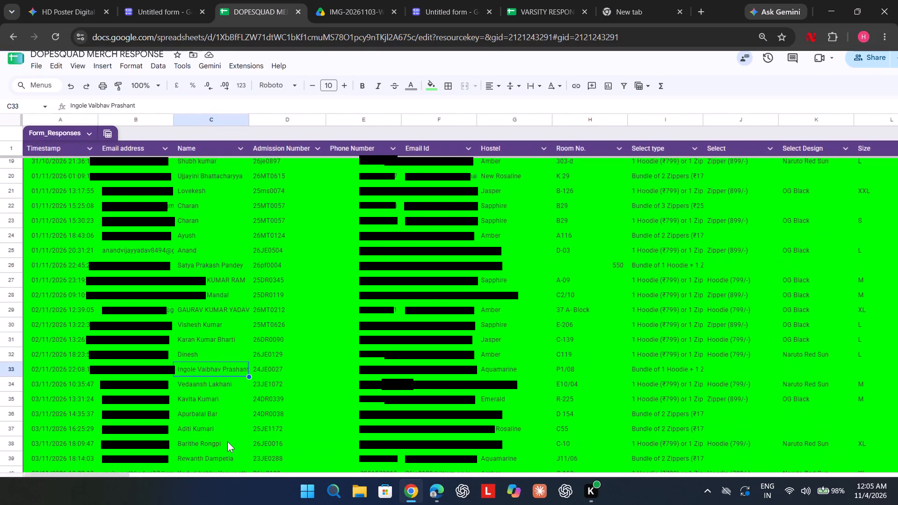
pyautogui.hscroll(-1, 227, 441)
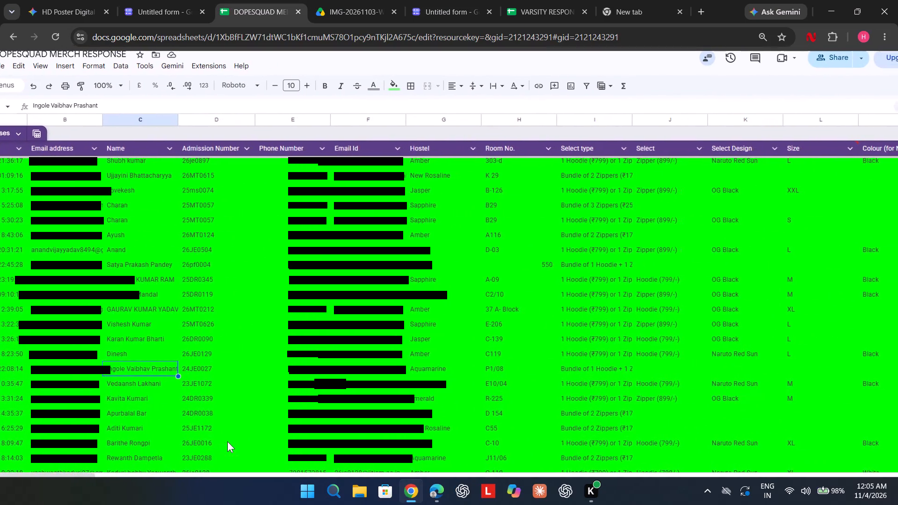
pyautogui.hscroll(-1, 227, 441)
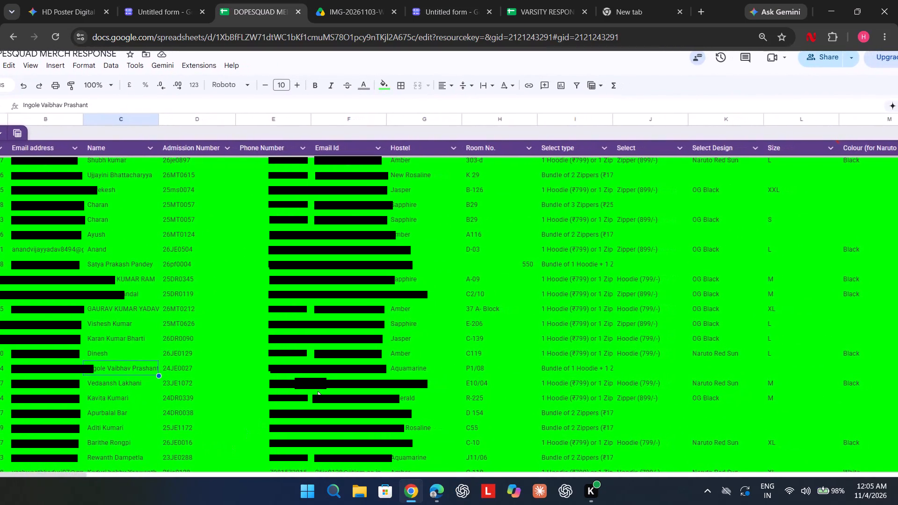
pyautogui.hscroll(-4, 327, 379)
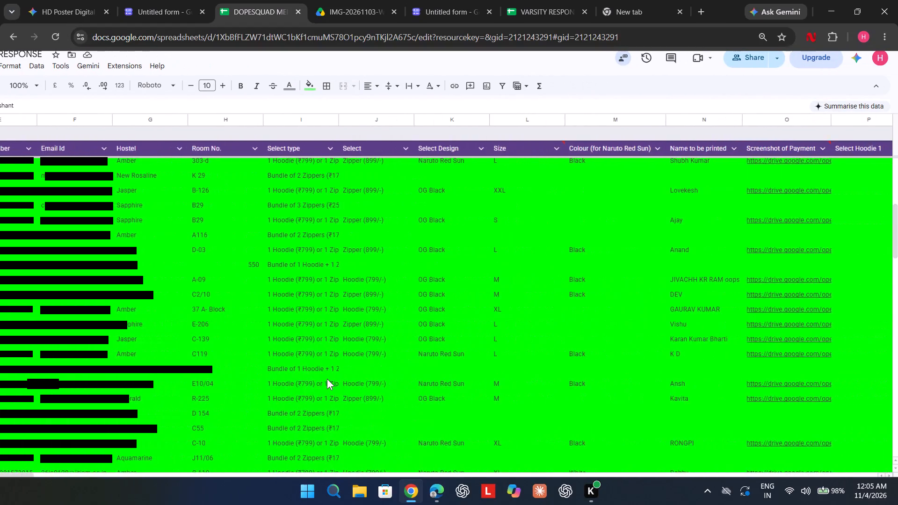
pyautogui.hscroll(-9, 327, 379)
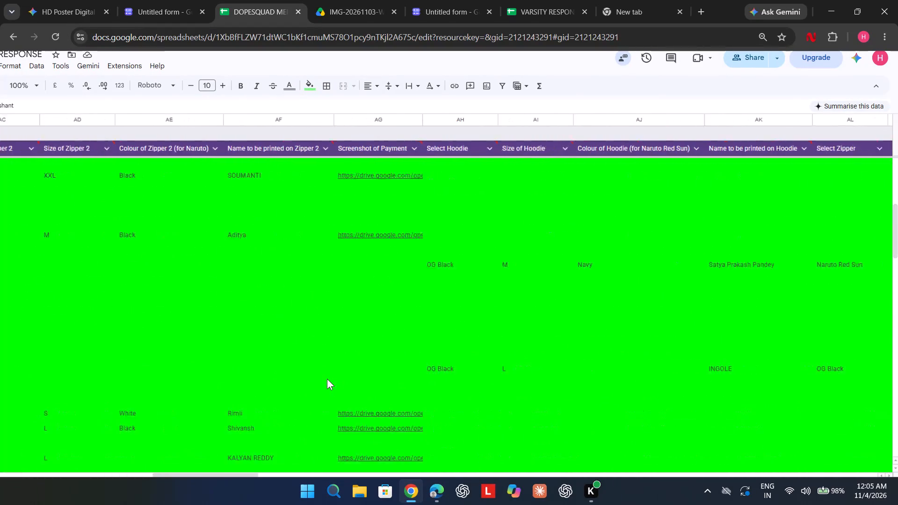
pyautogui.hscroll(-1, 327, 379)
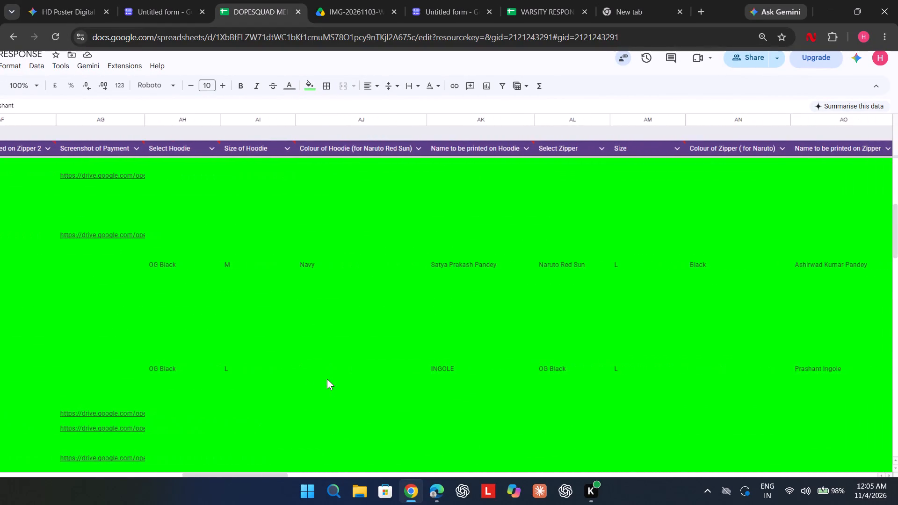
pyautogui.hscroll(-2, 327, 379)
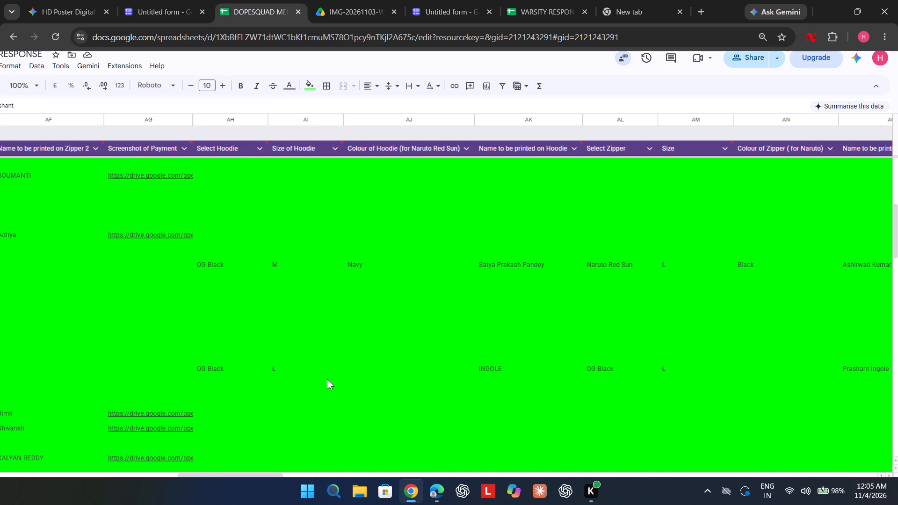
pyautogui.hscroll(8, 319, 371)
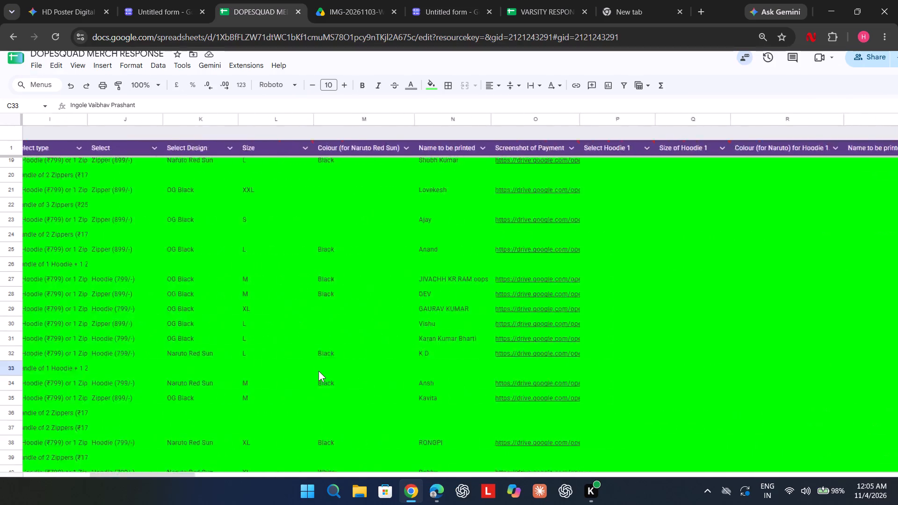
pyautogui.hscroll(5, 319, 371)
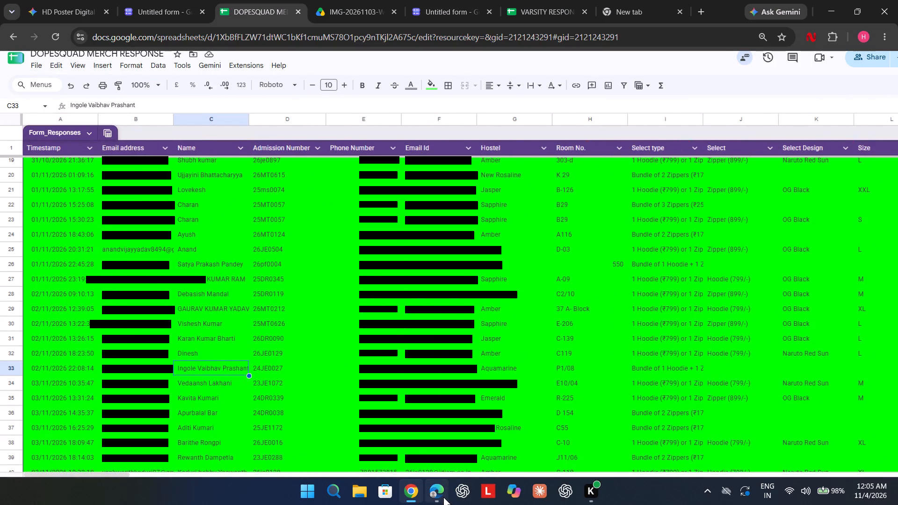
# Copy the customer name from response row 33 into cell A28 of the OG BLACK sheet.
pyautogui.click(442, 495)
pyautogui.click(159, 463)
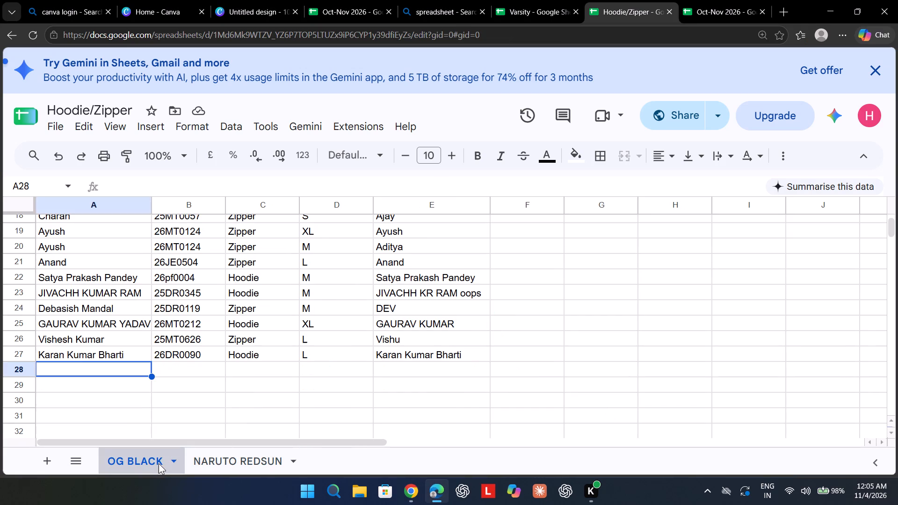
pyautogui.click(203, 465)
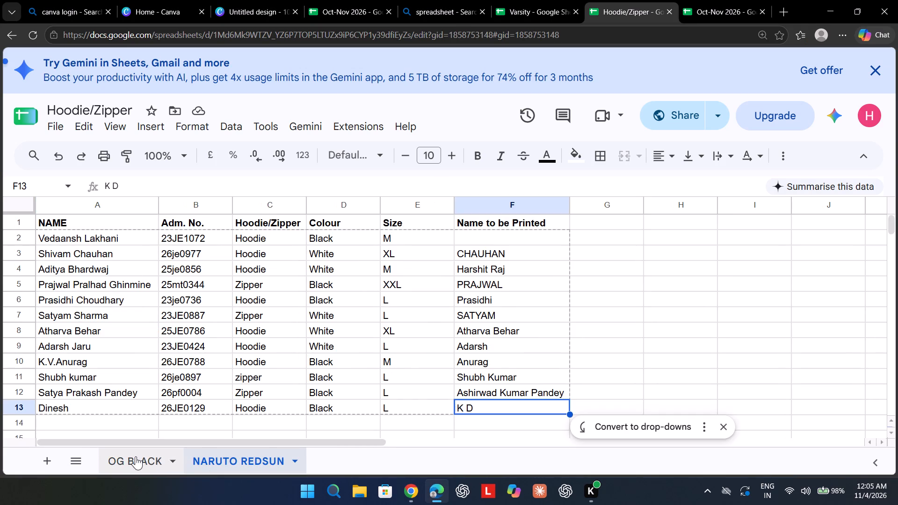
pyautogui.click(135, 456)
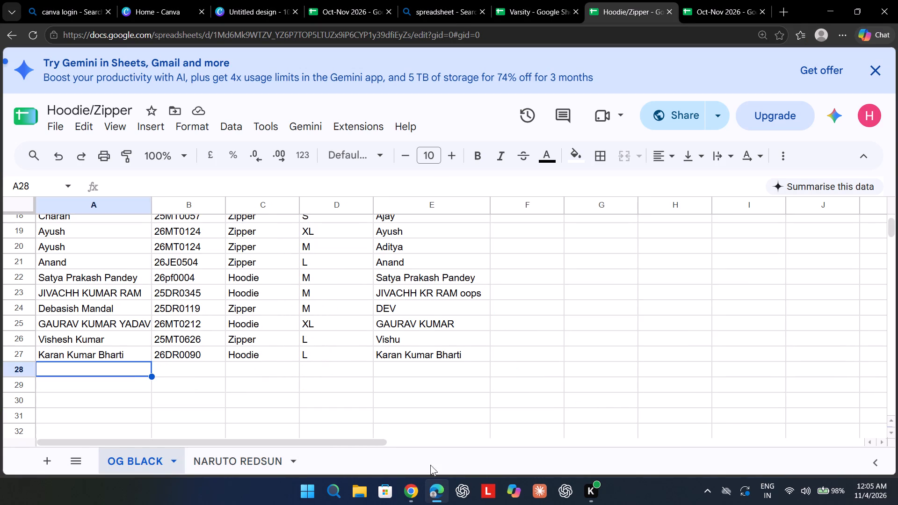
pyautogui.click(413, 492)
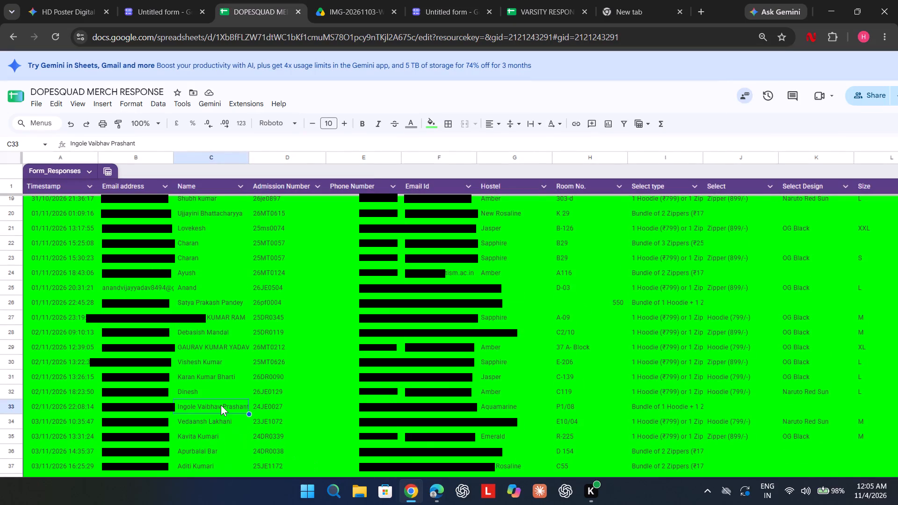
pyautogui.tripleClick(221, 405)
pyautogui.hotkey('ctrl', 'c')
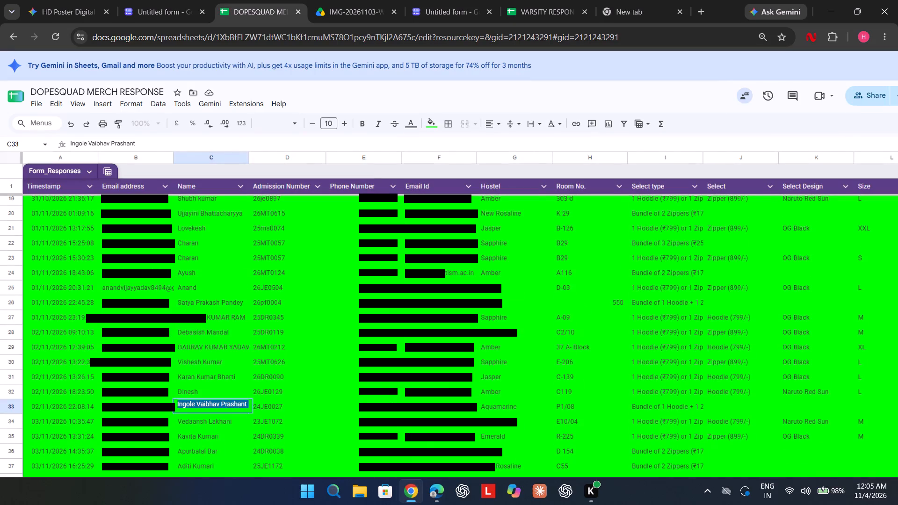
pyautogui.click(269, 402)
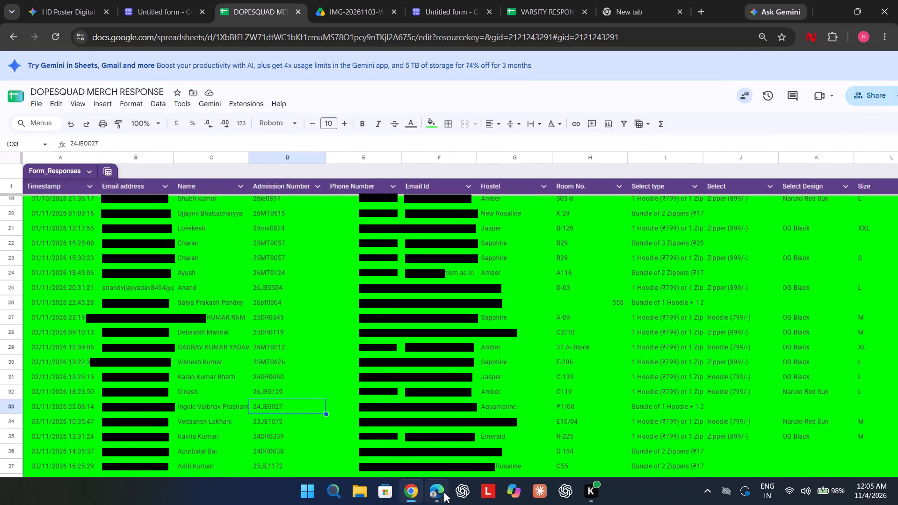
pyautogui.click(444, 492)
pyautogui.hotkey('ctrl', 'v')
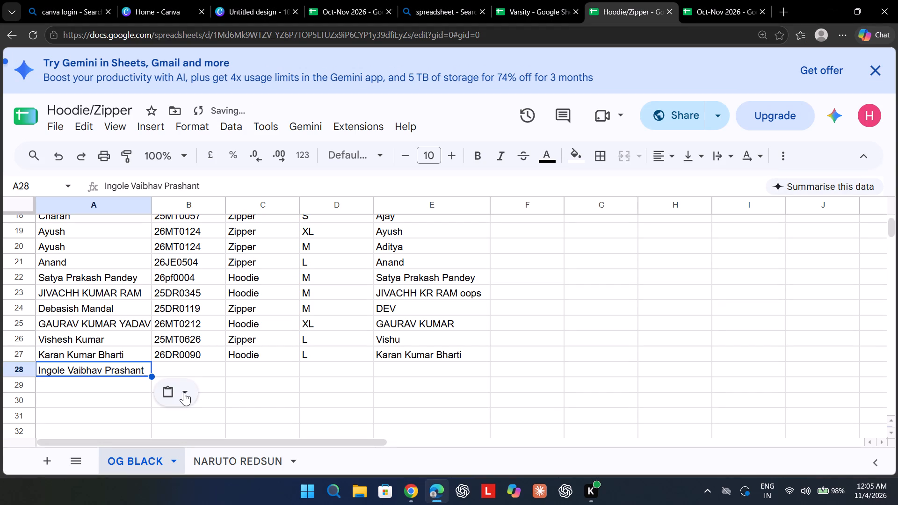
# Copy the admission number from response row 33 into cell B28 of the OG BLACK sheet.
pyautogui.click(194, 368)
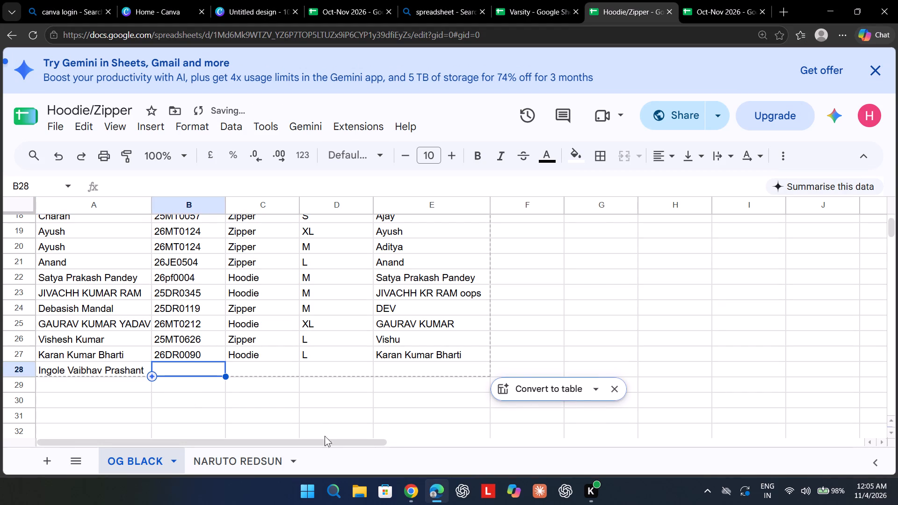
pyautogui.click(404, 491)
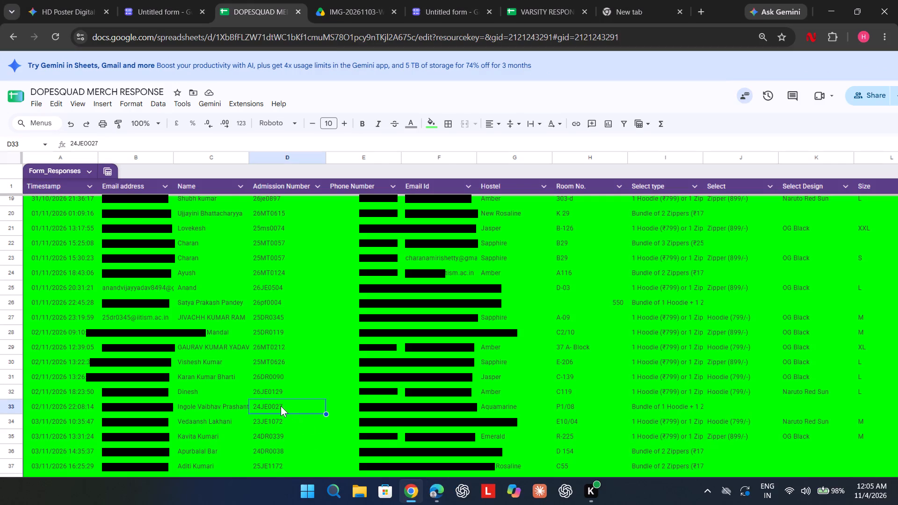
pyautogui.tripleClick(280, 406)
pyautogui.hotkey('ctrl', 'c')
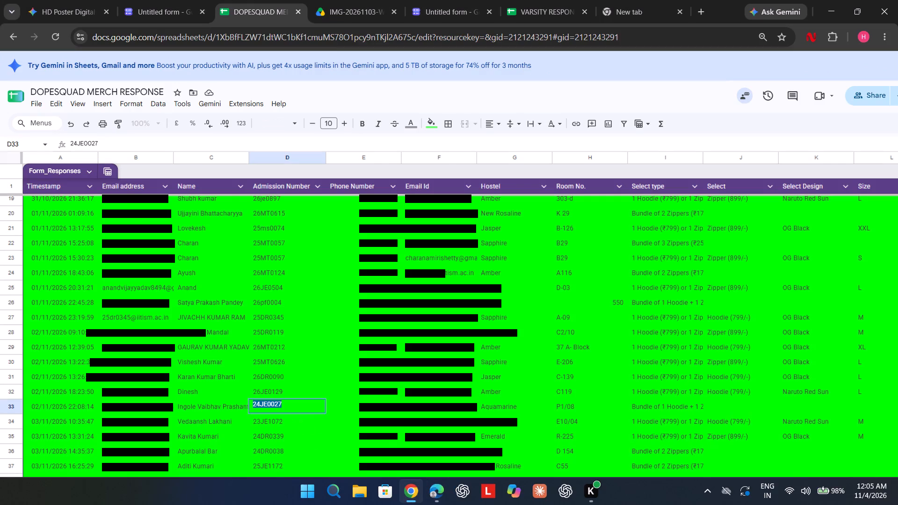
pyautogui.click(435, 493)
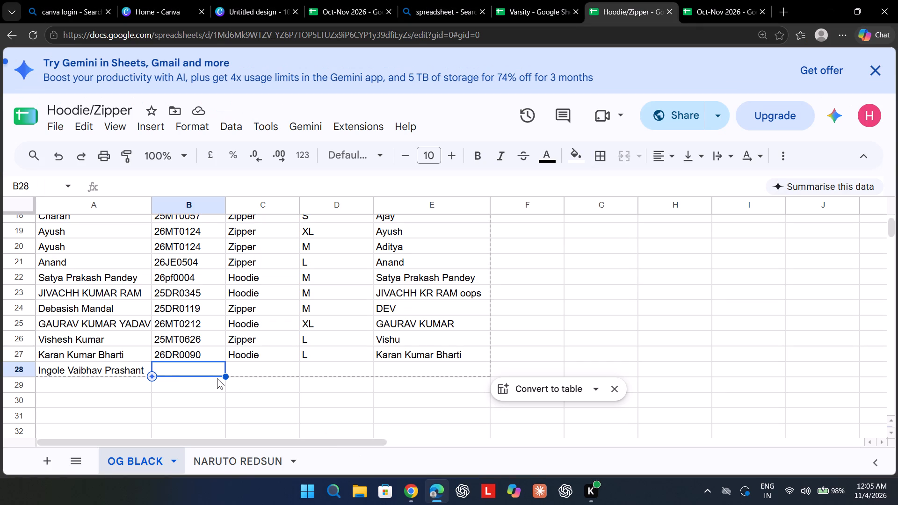
pyautogui.hotkey('ctrl', 'v')
# Check the hoodie details in response row 33 and enter Hoodie in cell C28 of the OG BLACK sheet.
pyautogui.click(269, 372)
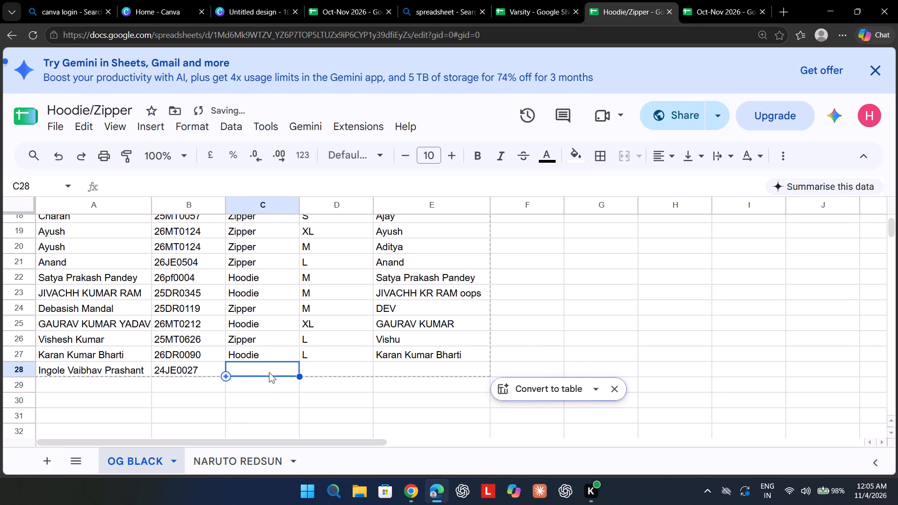
pyautogui.click(409, 491)
pyautogui.click(491, 411)
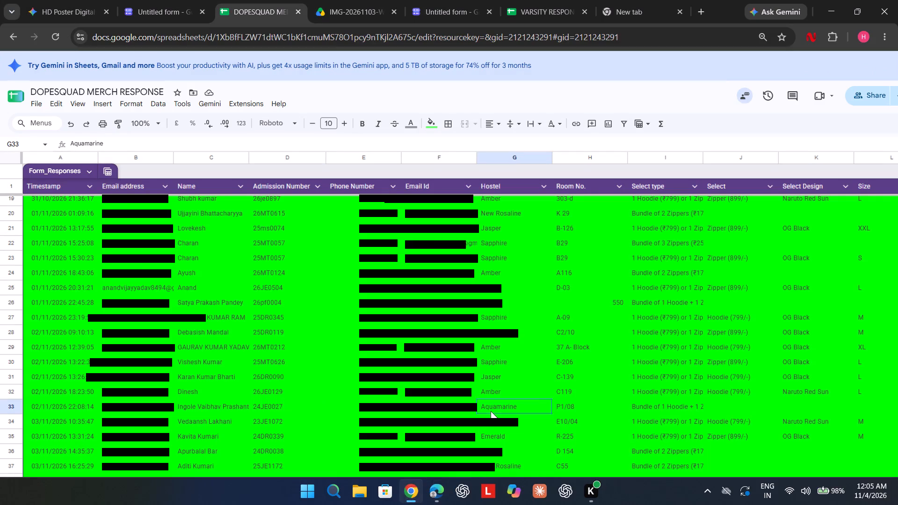
pyautogui.hscroll(-6, 491, 411)
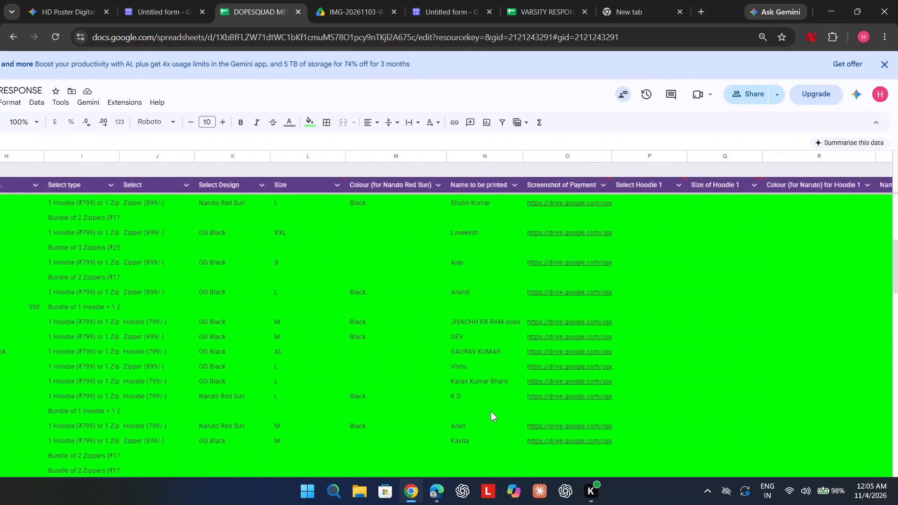
pyautogui.hscroll(-7, 491, 411)
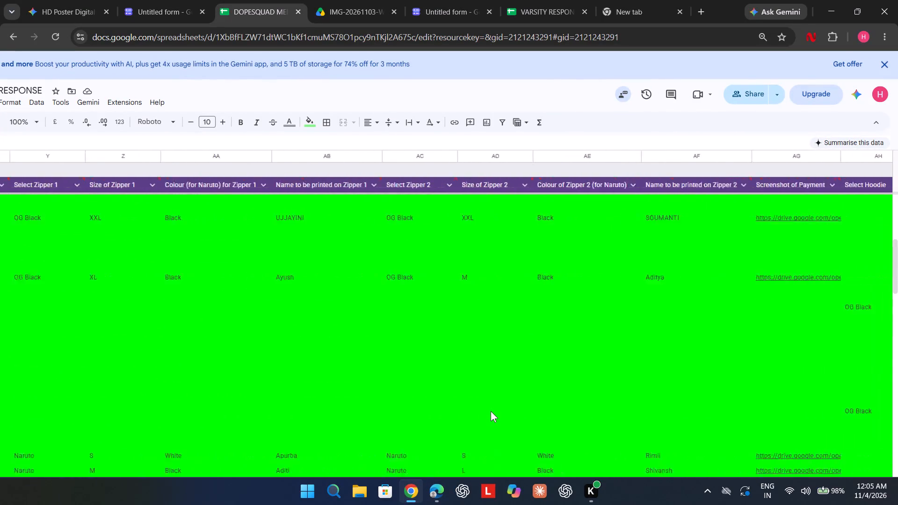
pyautogui.hscroll(-2, 491, 411)
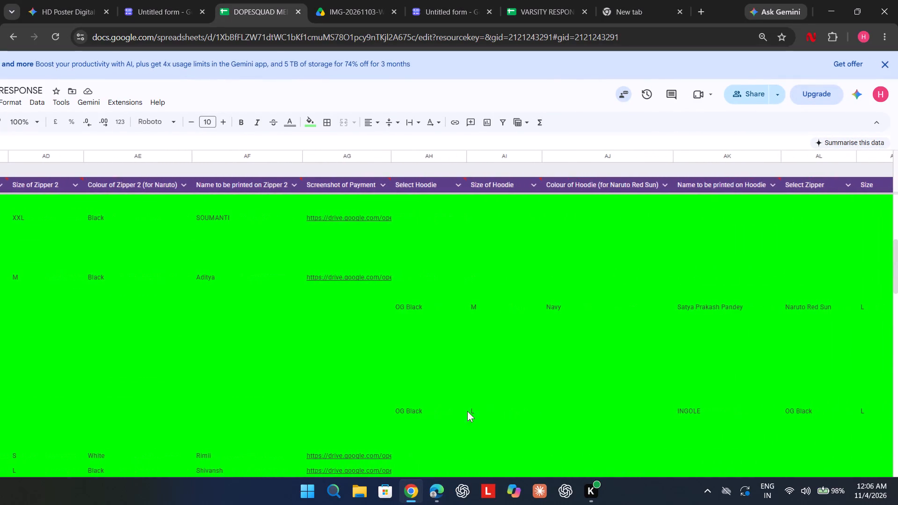
pyautogui.click(469, 408)
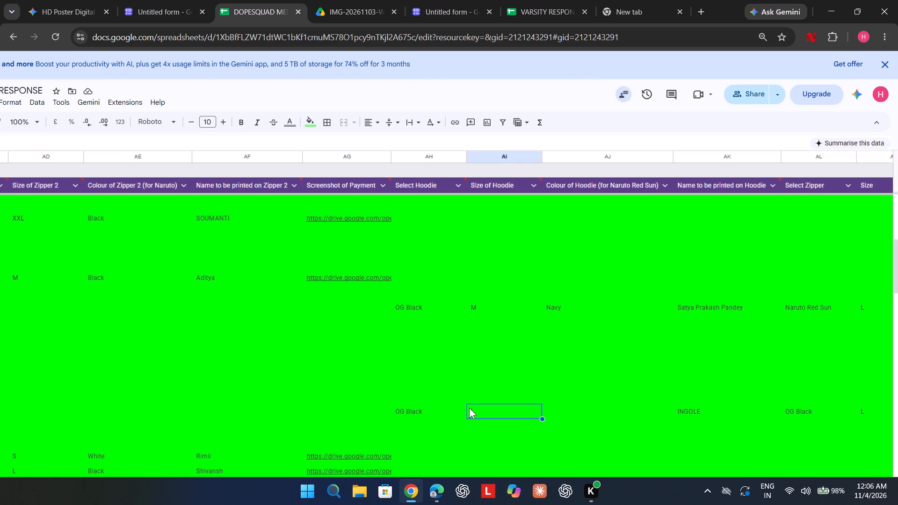
pyautogui.click(435, 504)
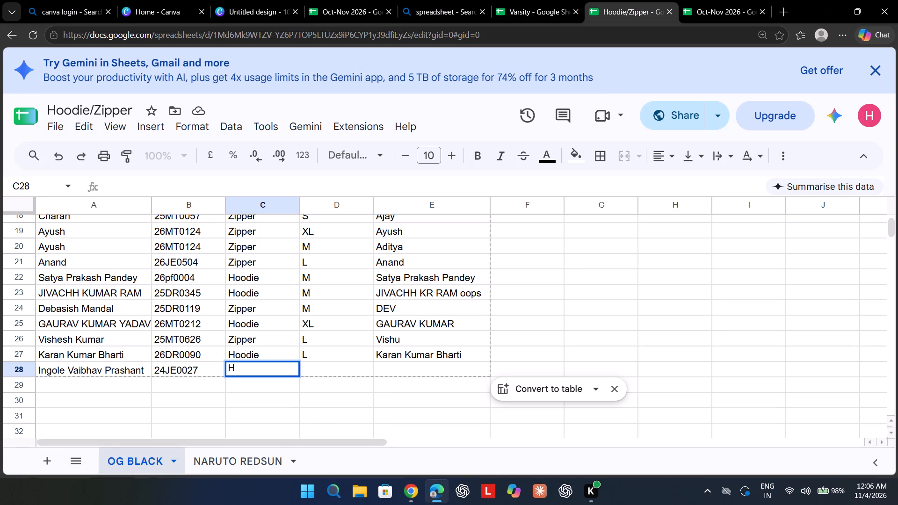
pyautogui.write('oodie')
pyautogui.press('Right')
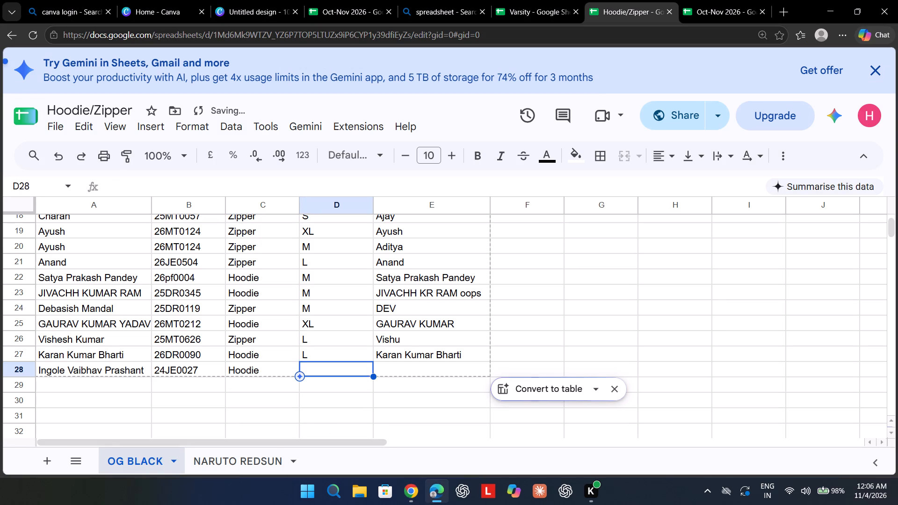
# Enter the hoodie size L from response row 33 in cell D28 of the OG BLACK sheet.
pyautogui.click(409, 497)
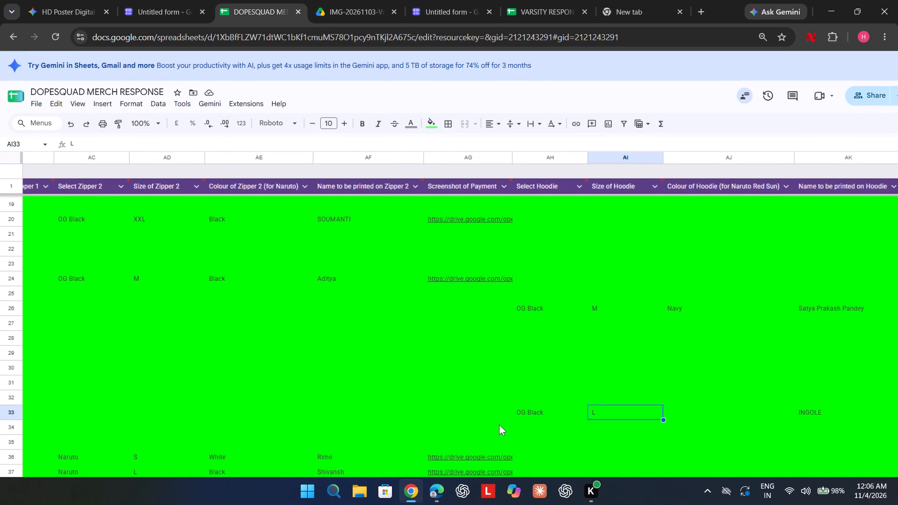
pyautogui.hscroll(-2, 499, 425)
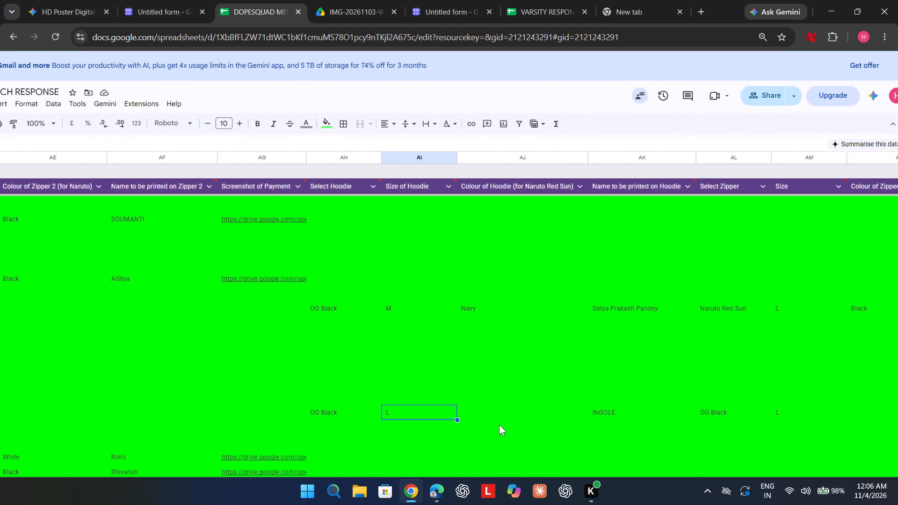
pyautogui.click(437, 493)
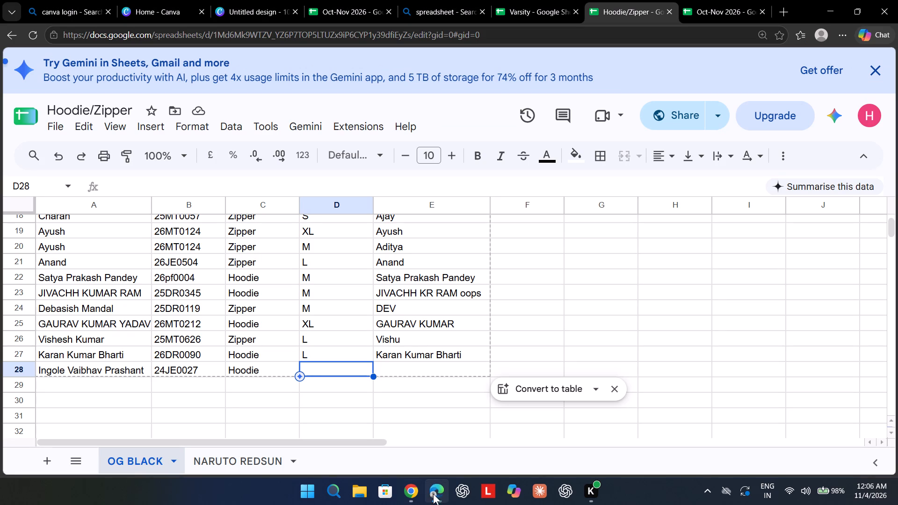
pyautogui.click(412, 494)
pyautogui.click(434, 497)
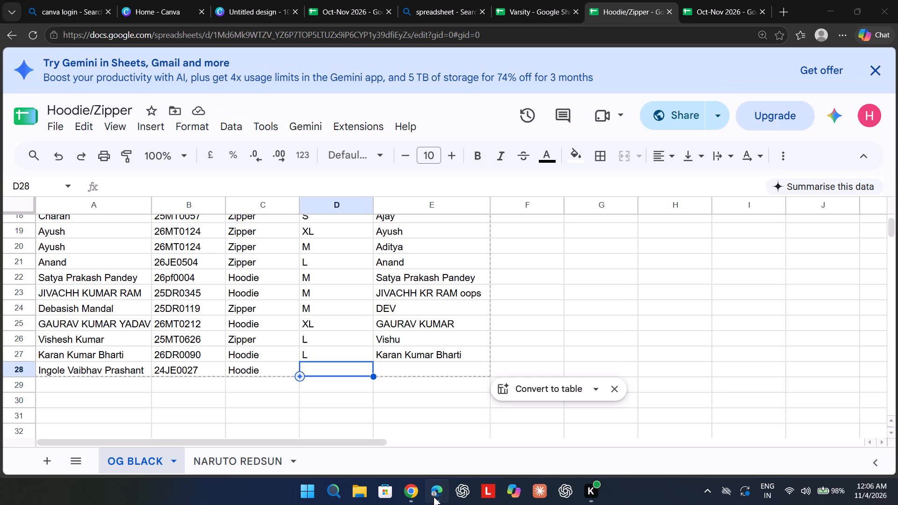
pyautogui.press('Right')
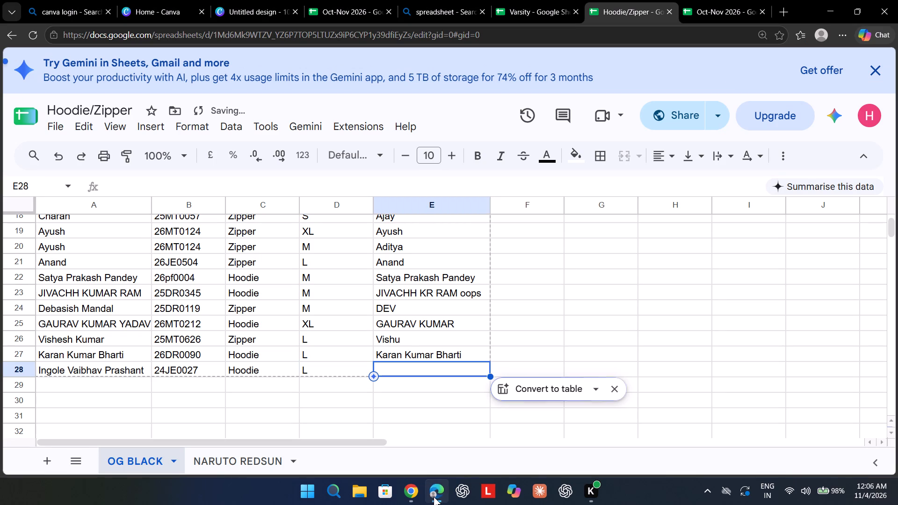
# Copy the hoodie's printed name from response row 33 into cell E28 of the OG BLACK sheet.
pyautogui.click(418, 499)
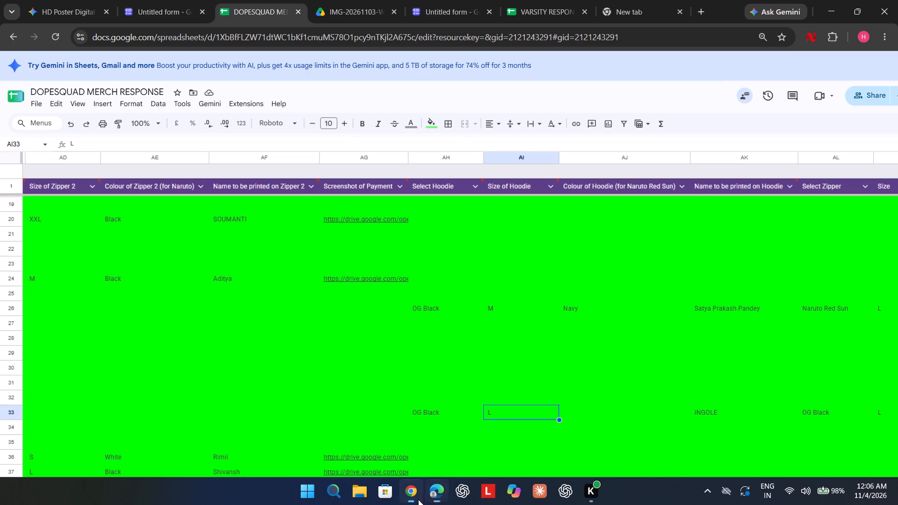
pyautogui.hscroll(-3, 620, 377)
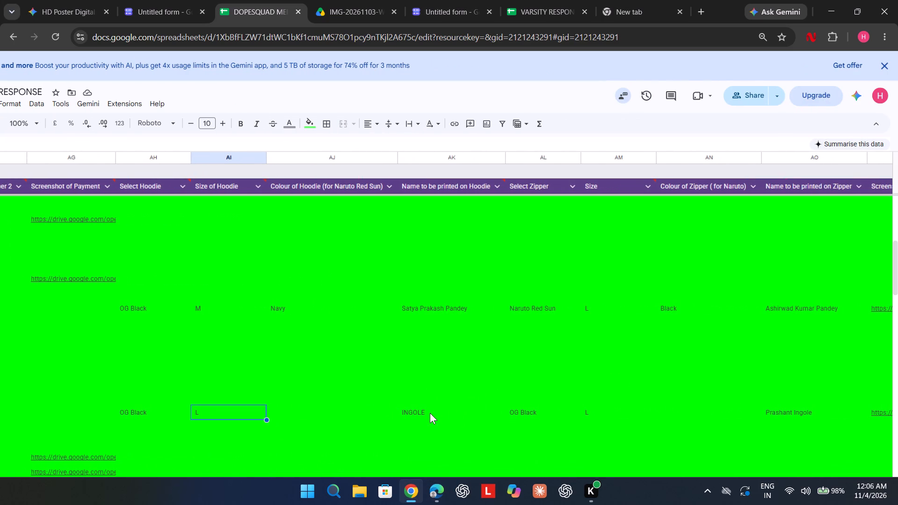
pyautogui.tripleClick(430, 413)
pyautogui.hotkey('ctrl', 'c')
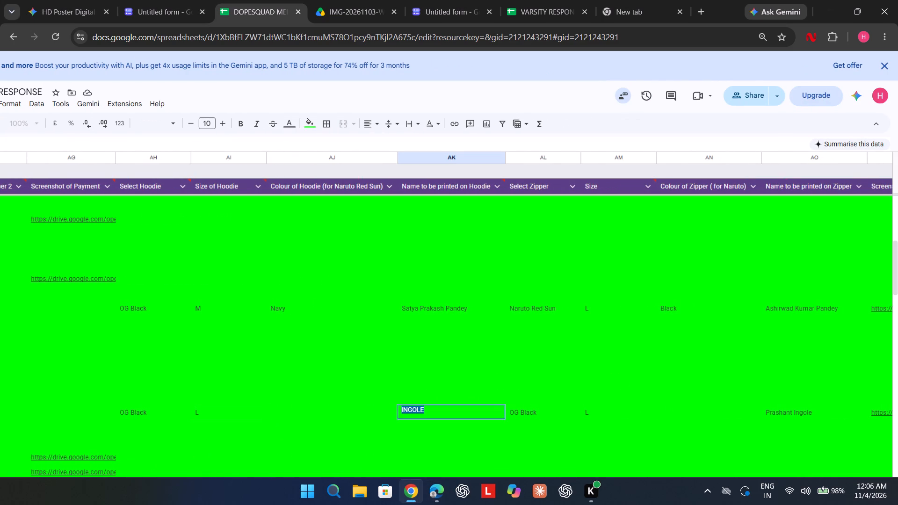
pyautogui.click(358, 410)
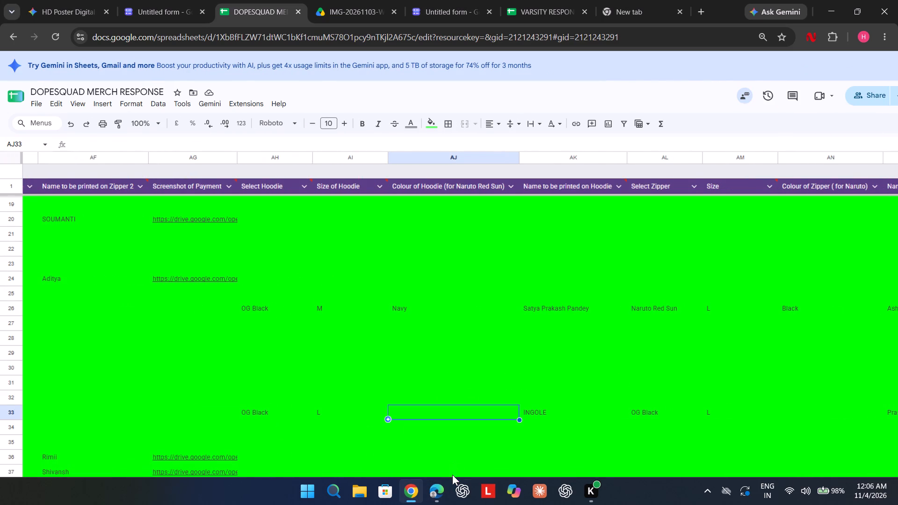
pyautogui.click(435, 494)
pyautogui.hotkey('ctrl', 'v')
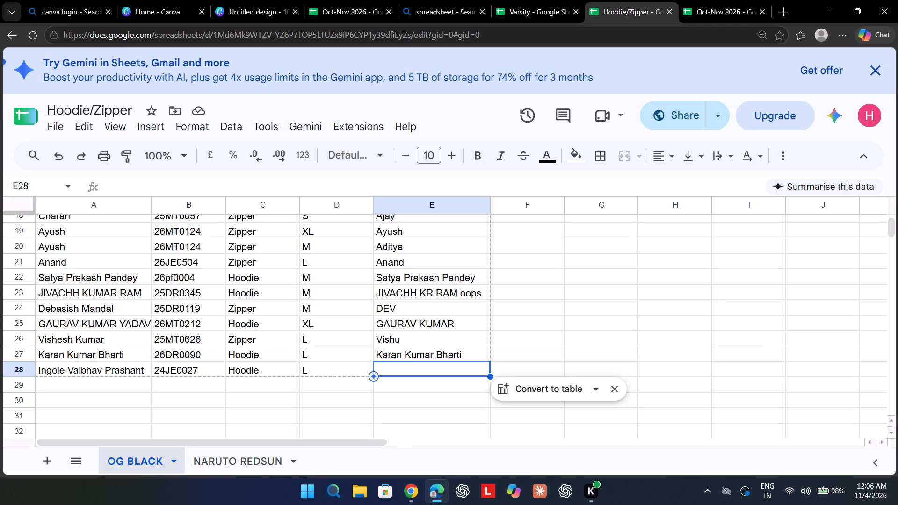
# Enter the zipper size L from response row 33 in cell D29 of the OG BLACK sheet.
pyautogui.click(413, 487)
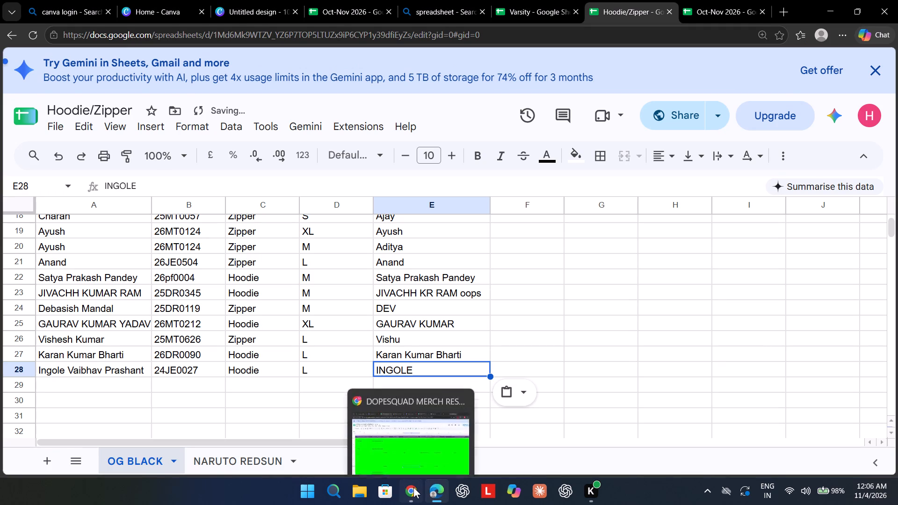
pyautogui.hscroll(-3, 592, 402)
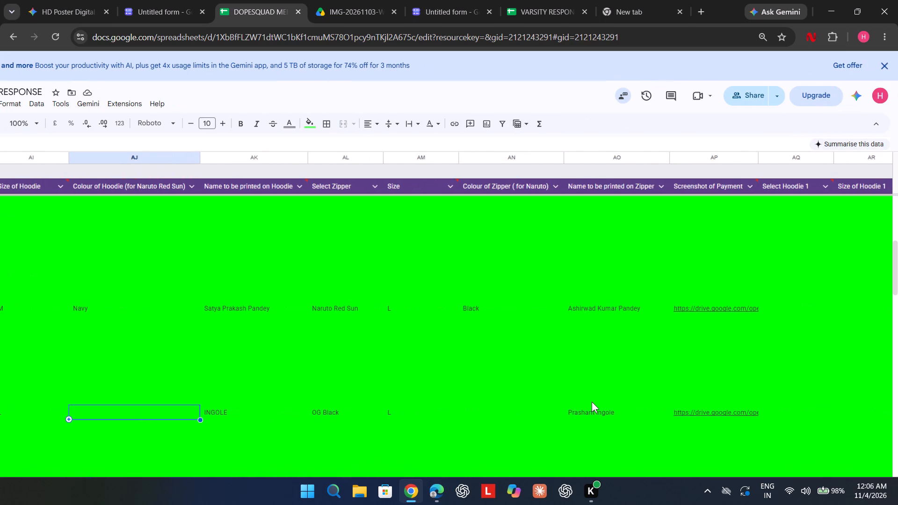
pyautogui.click(423, 415)
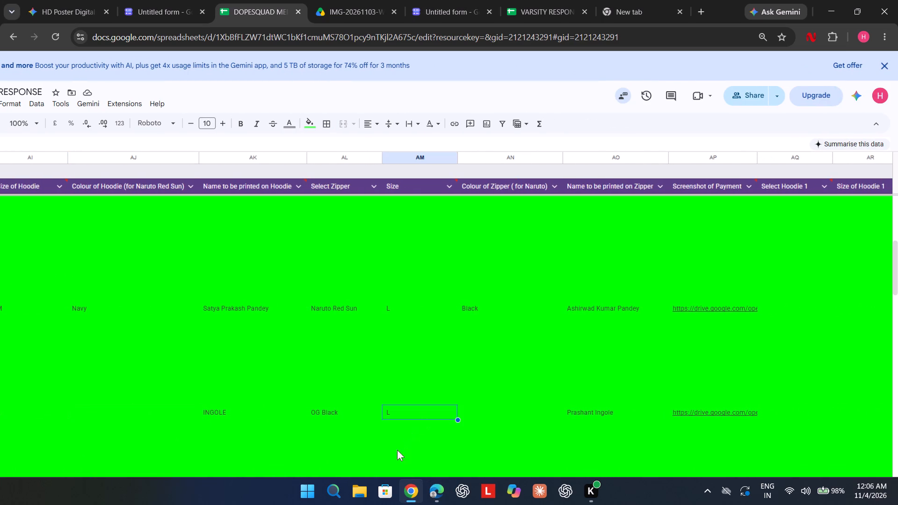
pyautogui.click(434, 491)
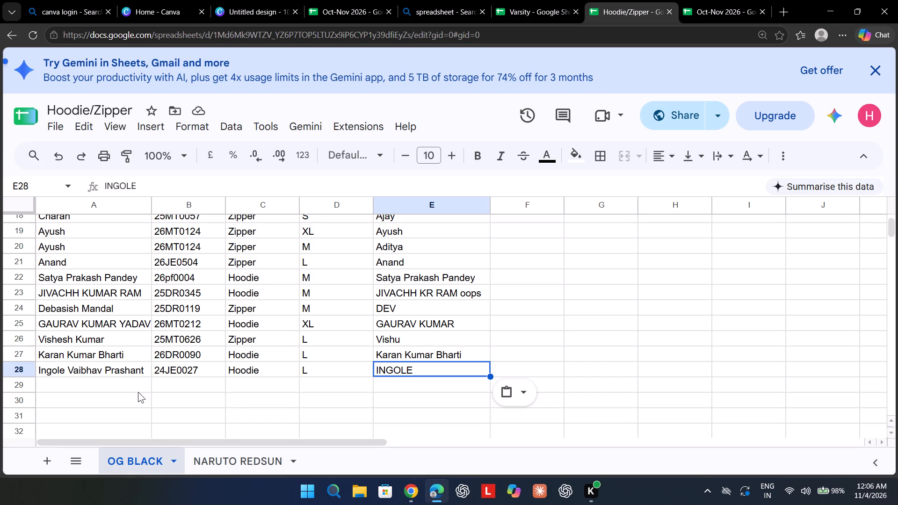
pyautogui.click(335, 379)
pyautogui.press('l')
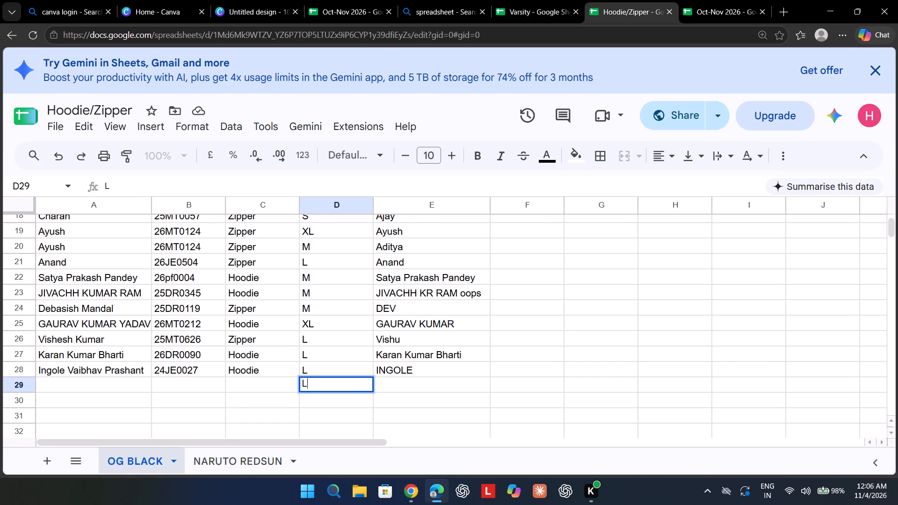
pyautogui.press('Right')
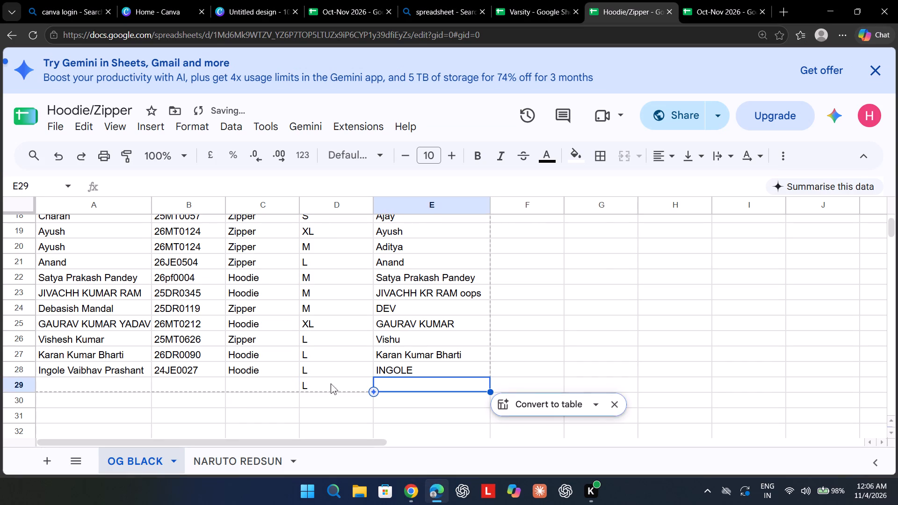
# Check the bundle's zipper details in response row 33 and enter Zipper in cell C29 of the OG BLACK sheet.
pyautogui.click(412, 495)
pyautogui.hscroll(-1, 519, 434)
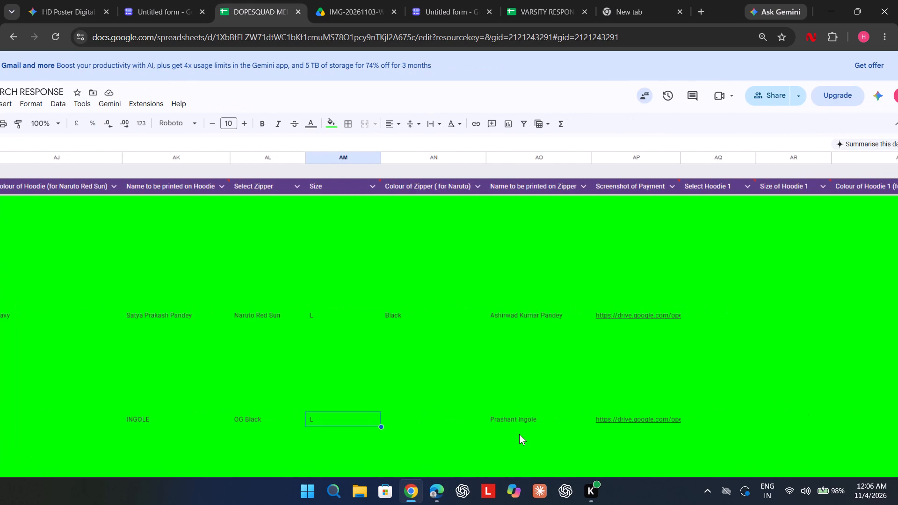
pyautogui.hscroll(-1, 519, 434)
pyautogui.click(519, 416)
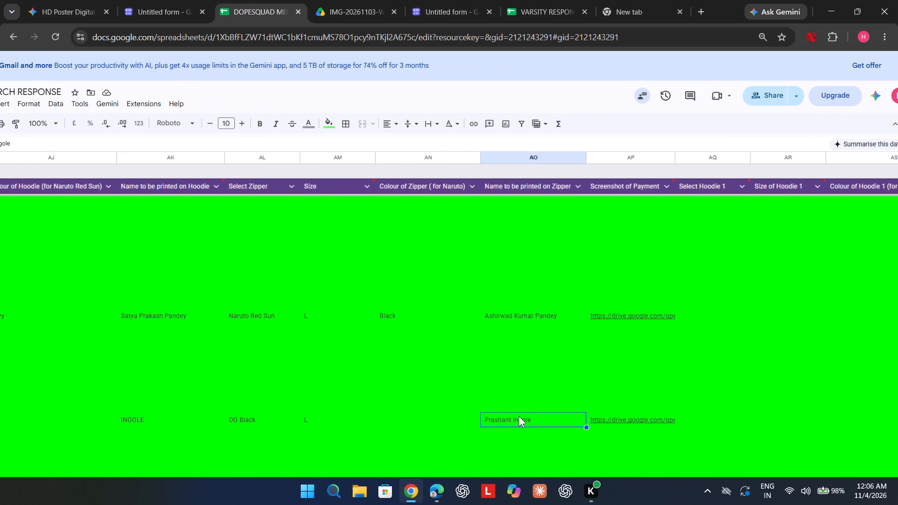
pyautogui.click(432, 499)
pyautogui.click(260, 387)
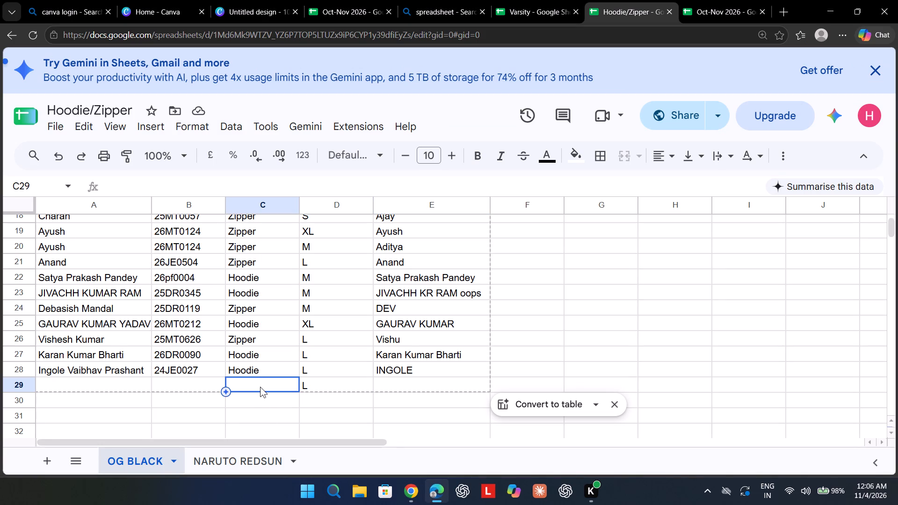
pyautogui.press('z')
pyautogui.press('Tab')
pyautogui.press('Right')
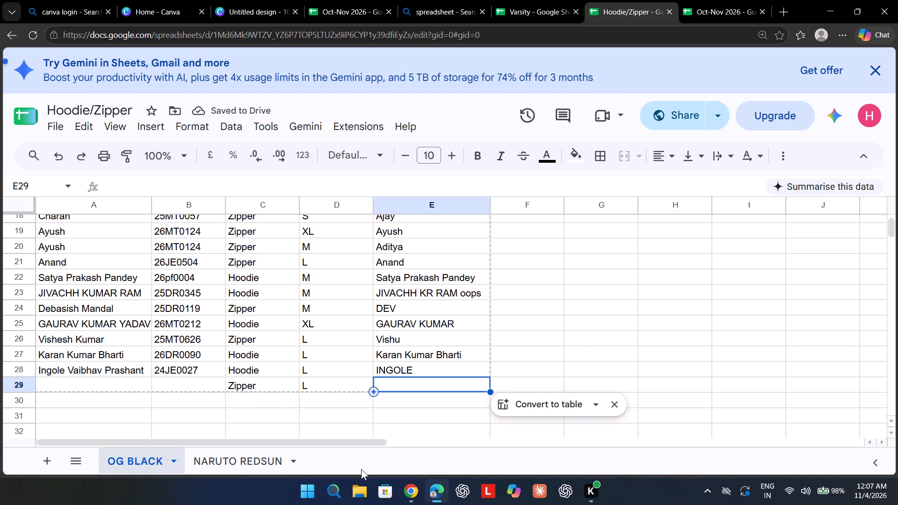
# Copy the zipper's printed name from response row 33 into cell E29 of the OG BLACK sheet.
pyautogui.click(409, 490)
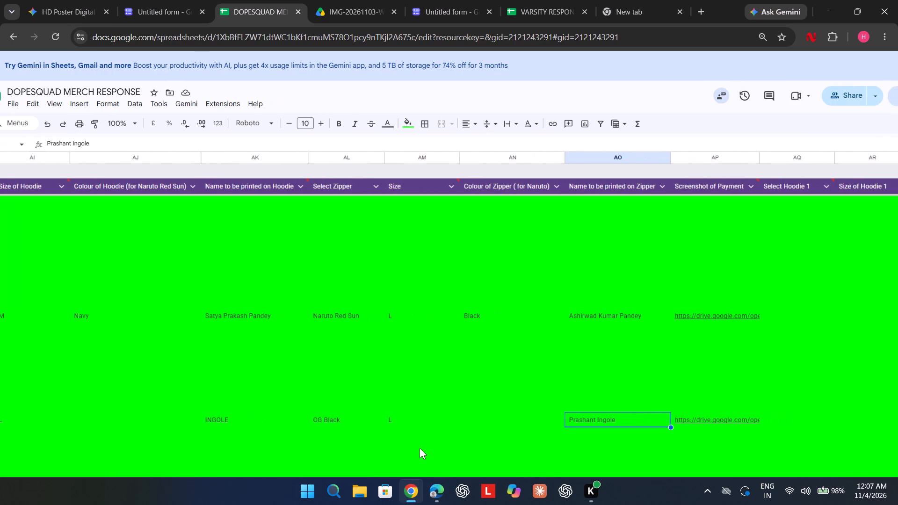
pyautogui.hscroll(-1, 420, 448)
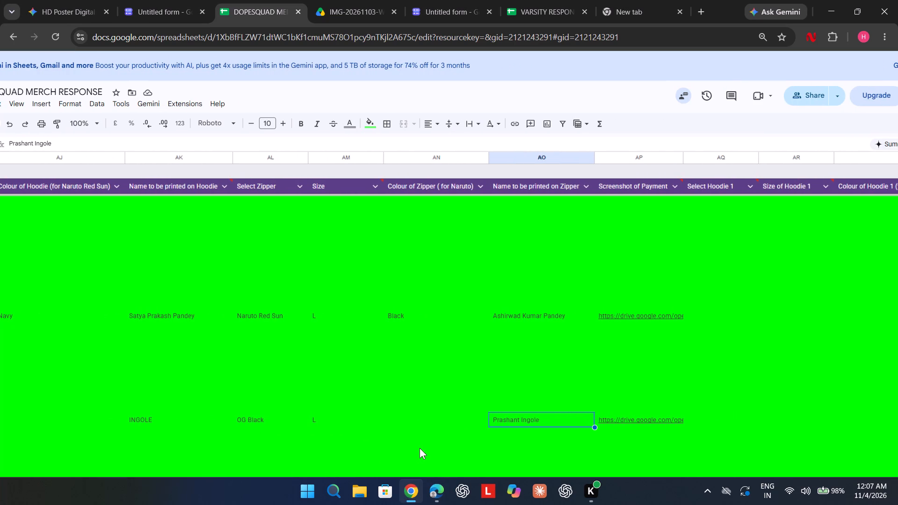
pyautogui.hscroll(-1, 420, 448)
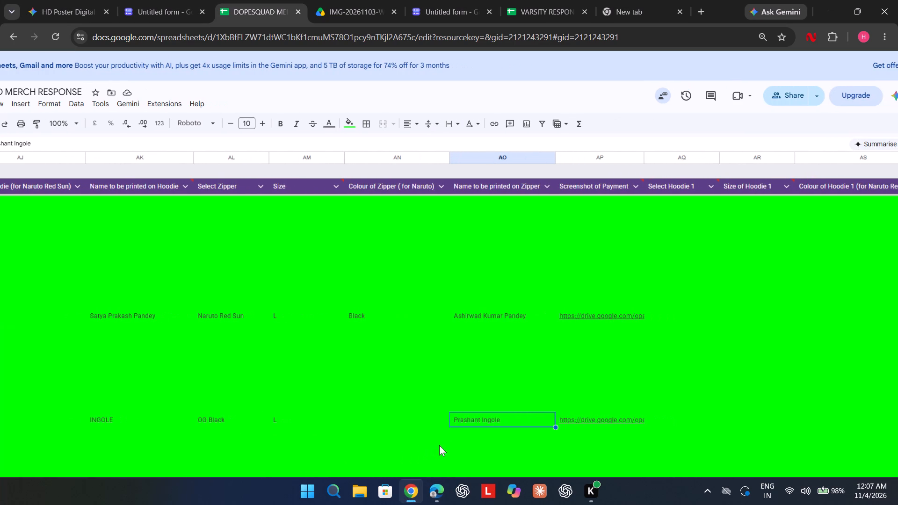
pyautogui.click(490, 425)
pyautogui.tripleClick(490, 421)
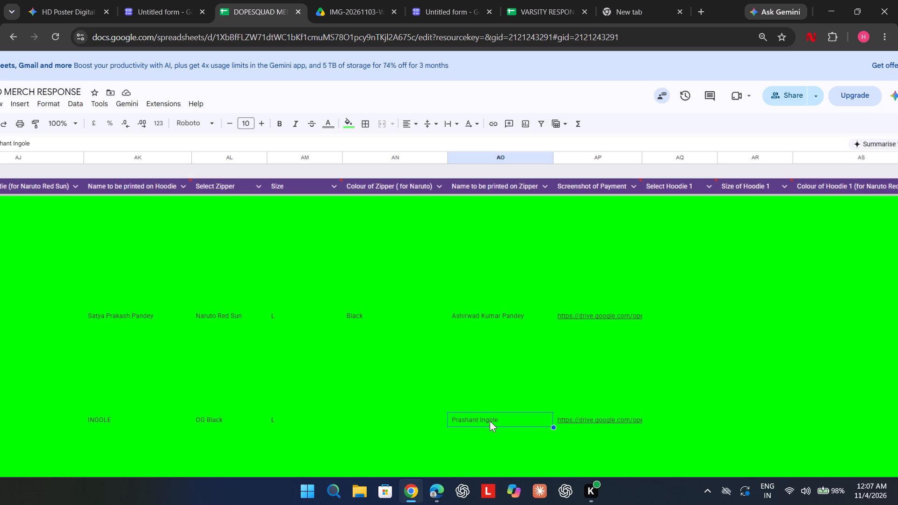
pyautogui.tripleClick(490, 417)
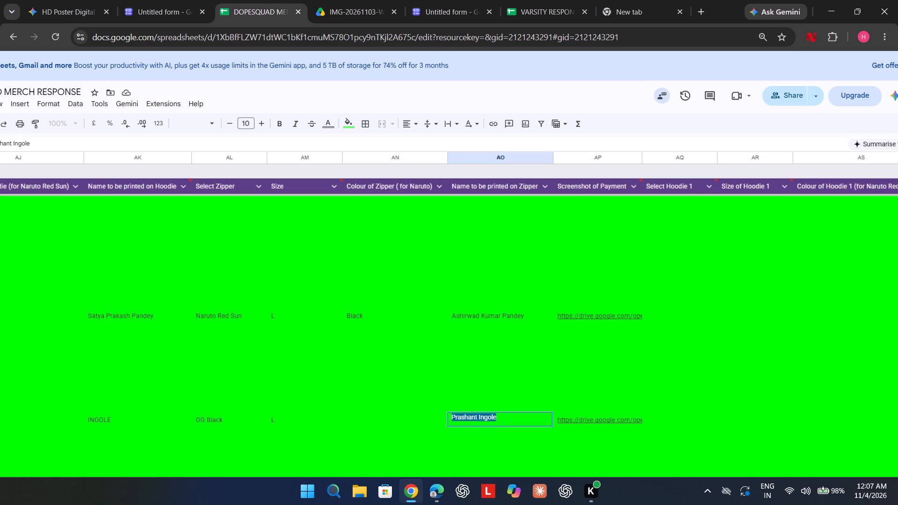
pyautogui.hotkey('ctrl', 'c')
pyautogui.click(412, 413)
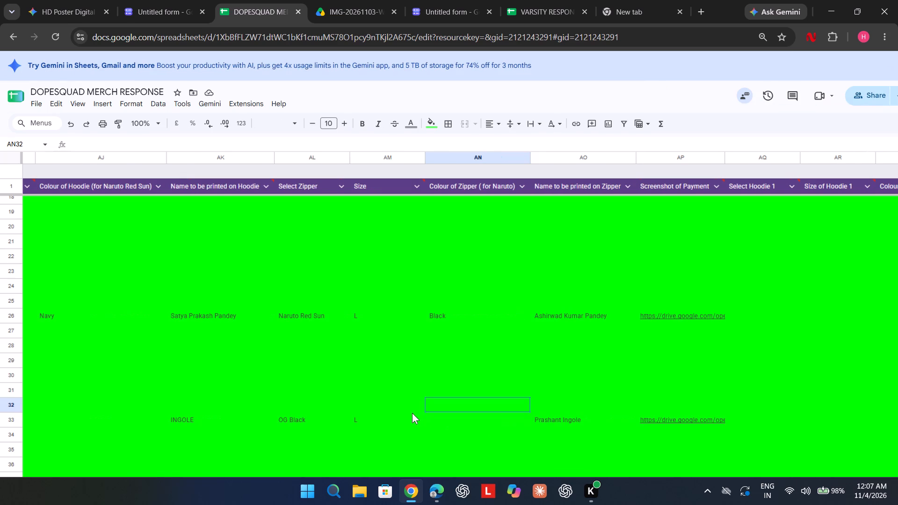
pyautogui.click(426, 418)
pyautogui.click(326, 422)
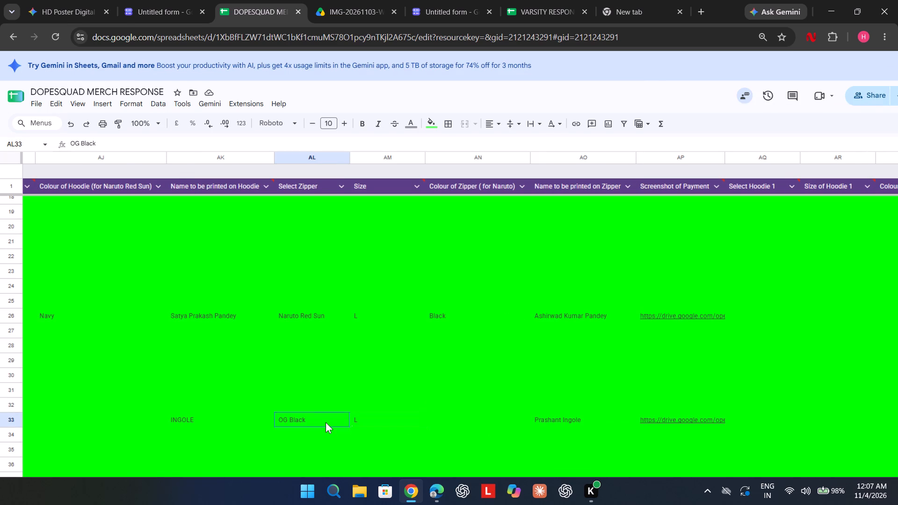
pyautogui.click(439, 494)
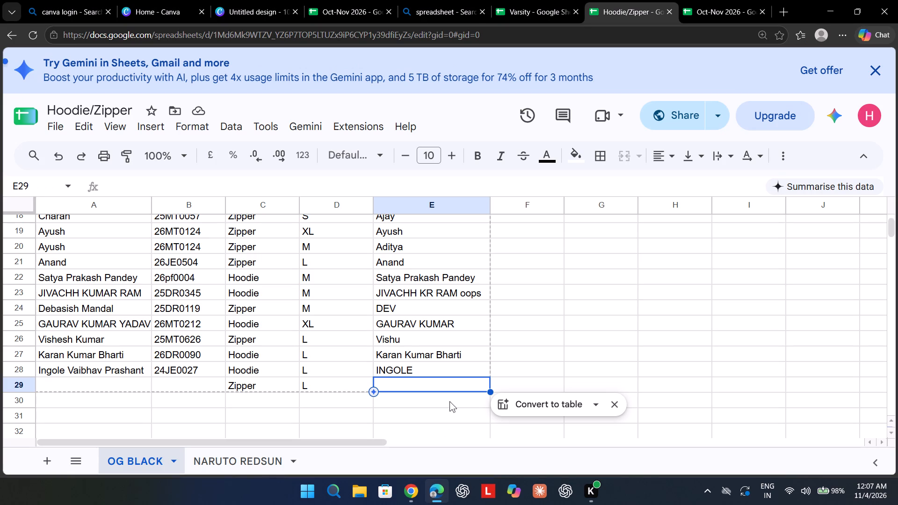
pyautogui.hotkey('ctrl', 'v')
# Copy the customer's name and admission number from row 28 into cells A29 and B29 of the OG BLACK sheet.
pyautogui.tripleClick(119, 372)
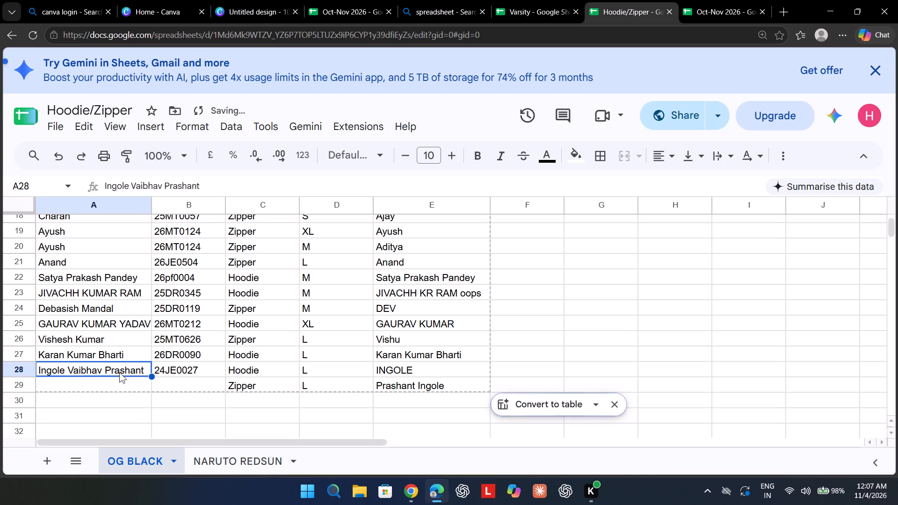
pyautogui.hotkey('ctrl', 'c')
pyautogui.click(119, 384)
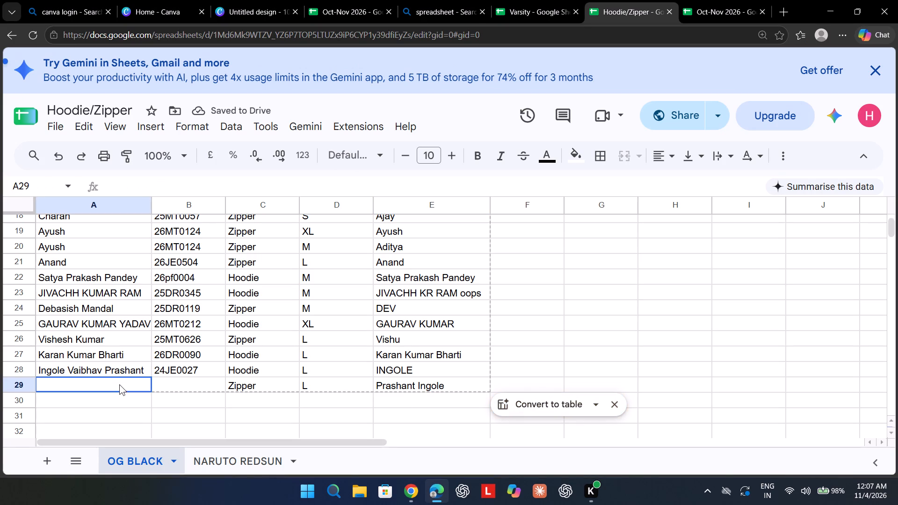
pyautogui.hotkey('ctrl', 'v')
pyautogui.tripleClick(181, 371)
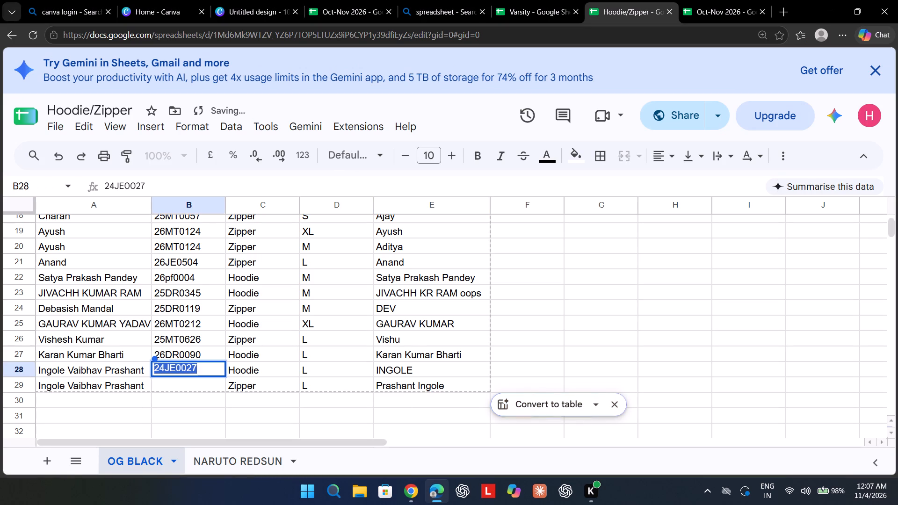
pyautogui.click(181, 371)
pyautogui.hotkey('ctrl', 'c')
pyautogui.click(186, 380)
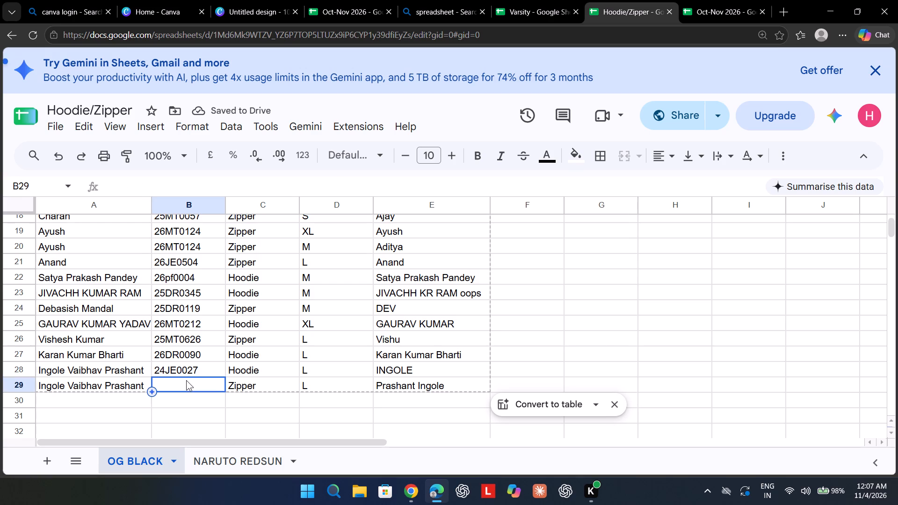
pyautogui.hotkey('ctrl', 'v')
# Locate the next order in response row 34 and check its product, design, size and colour.
pyautogui.click(111, 398)
pyautogui.scroll(-1, 111, 398)
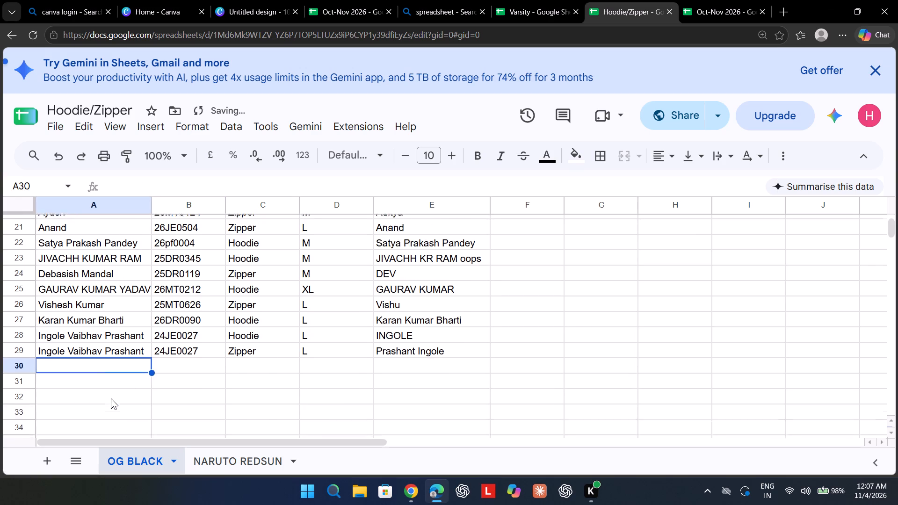
pyautogui.scroll(-1, 111, 398)
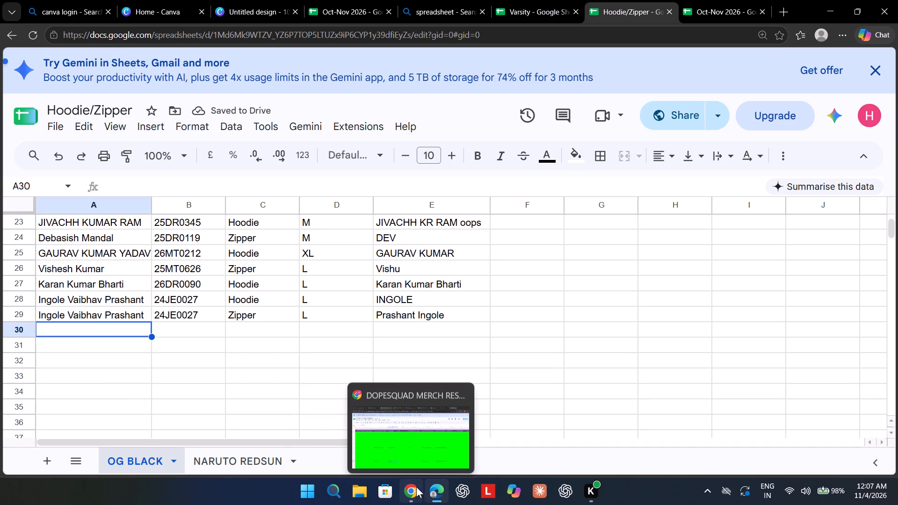
pyautogui.click(411, 489)
pyautogui.scroll(-1, 406, 423)
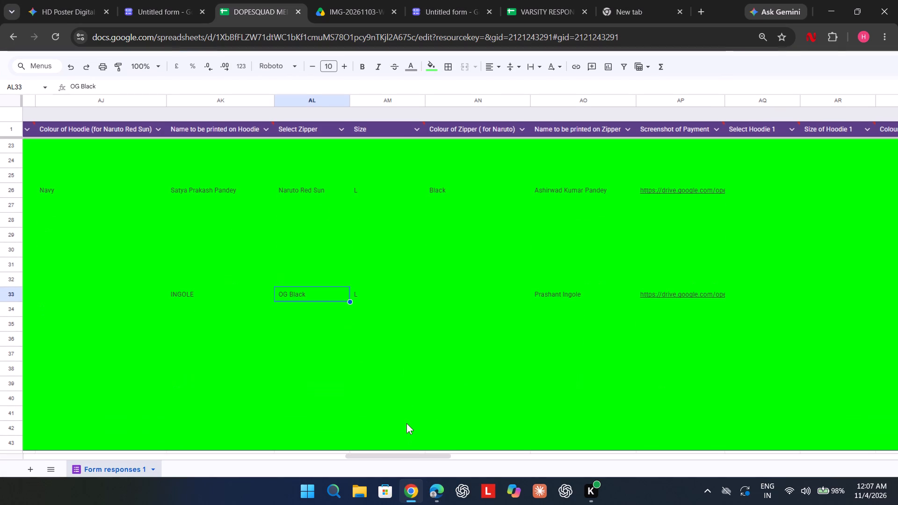
pyautogui.click(438, 498)
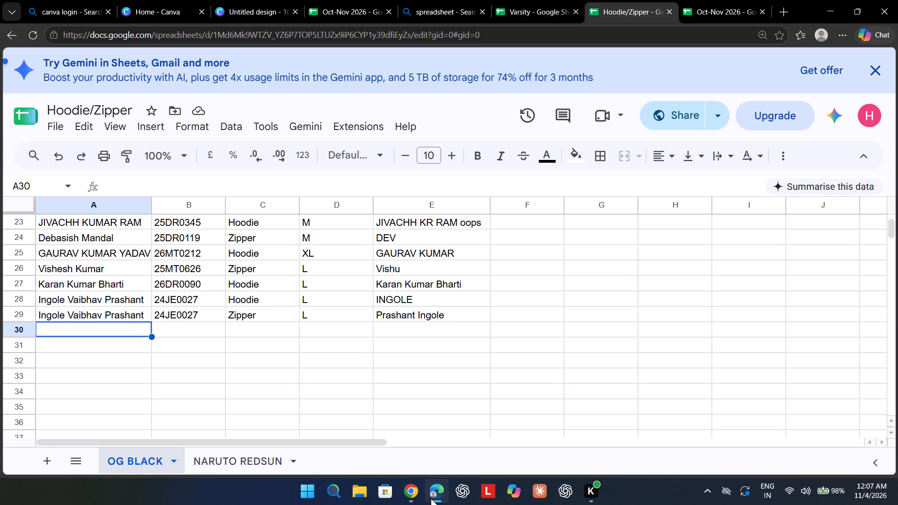
pyautogui.click(416, 501)
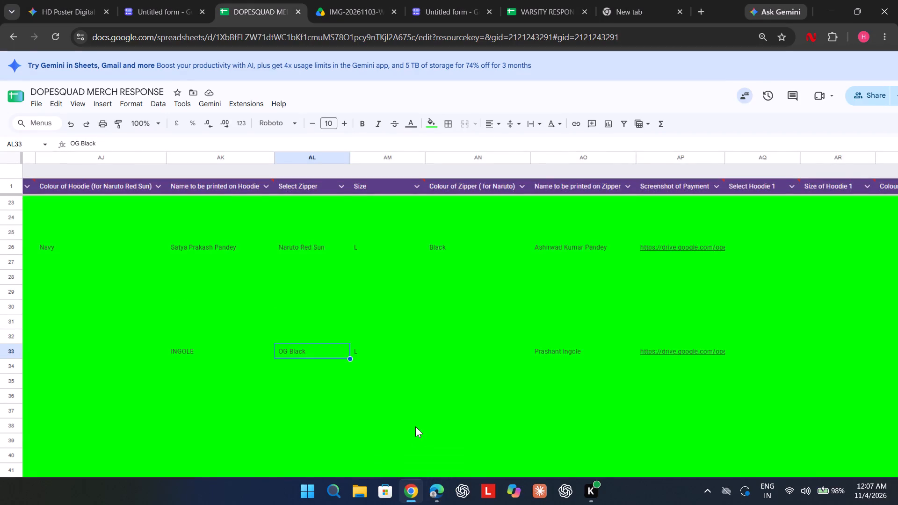
pyautogui.hscroll(15, 415, 426)
pyautogui.hscroll(6, 415, 426)
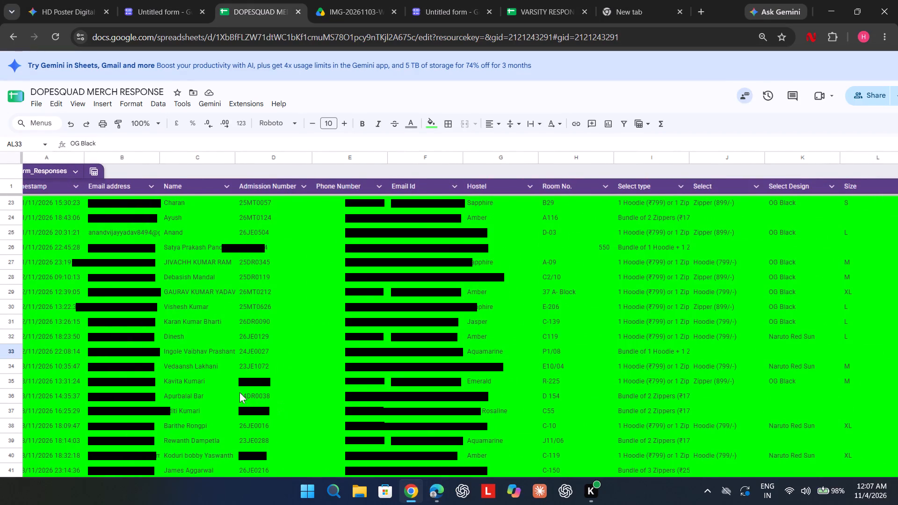
pyautogui.click(227, 371)
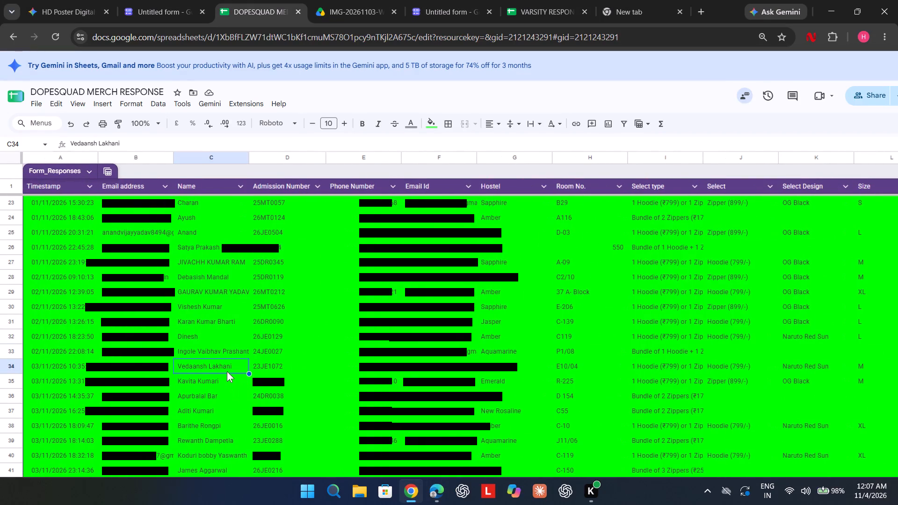
pyautogui.click(442, 497)
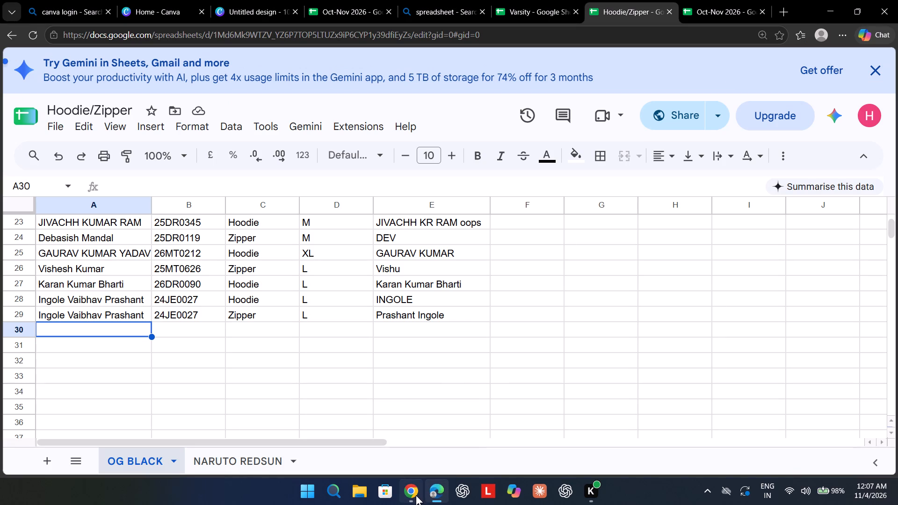
pyautogui.click(410, 496)
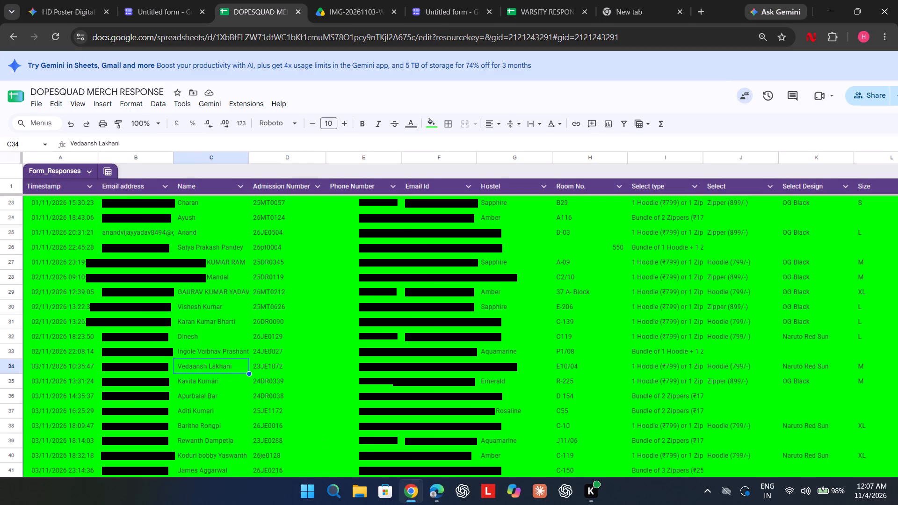
pyautogui.scroll(-1, 220, 373)
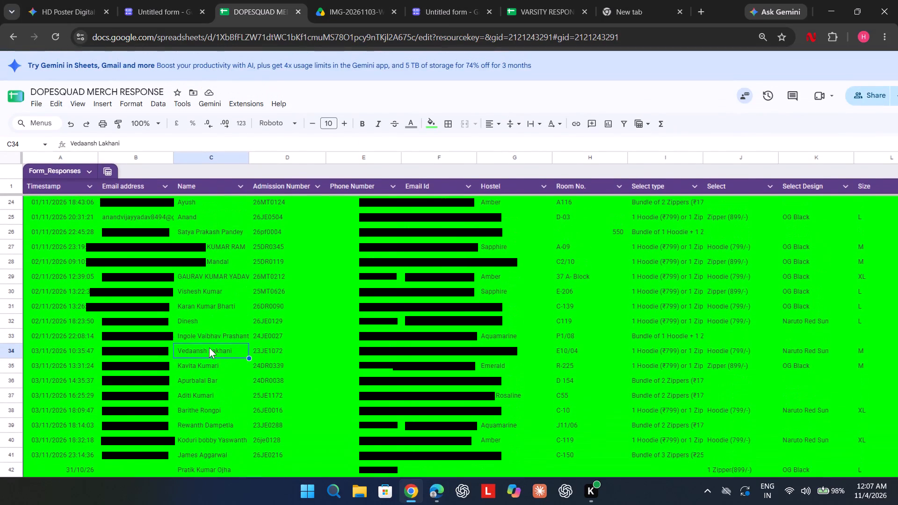
pyautogui.hscroll(-2, 209, 347)
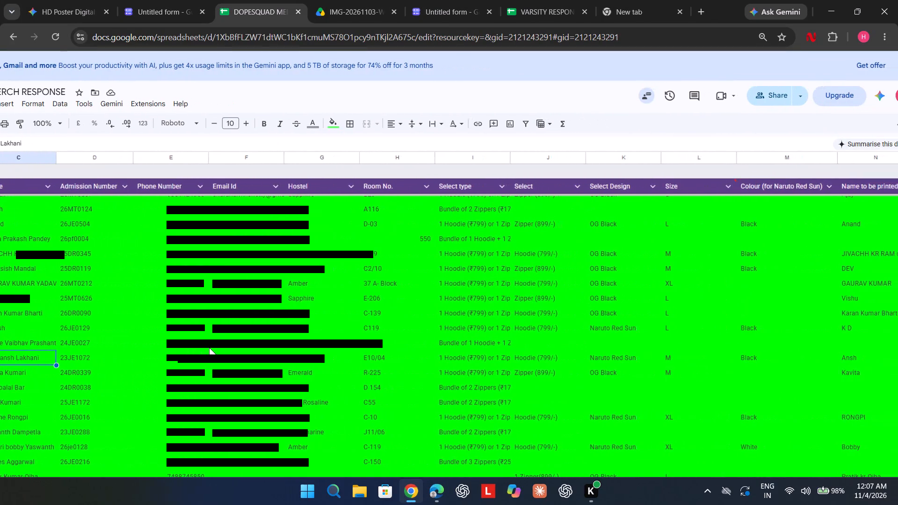
# Copy the customer's name from response row 34 into cell A14 of the NARUTO REDSUN sheet.
pyautogui.hscroll(1, 209, 347)
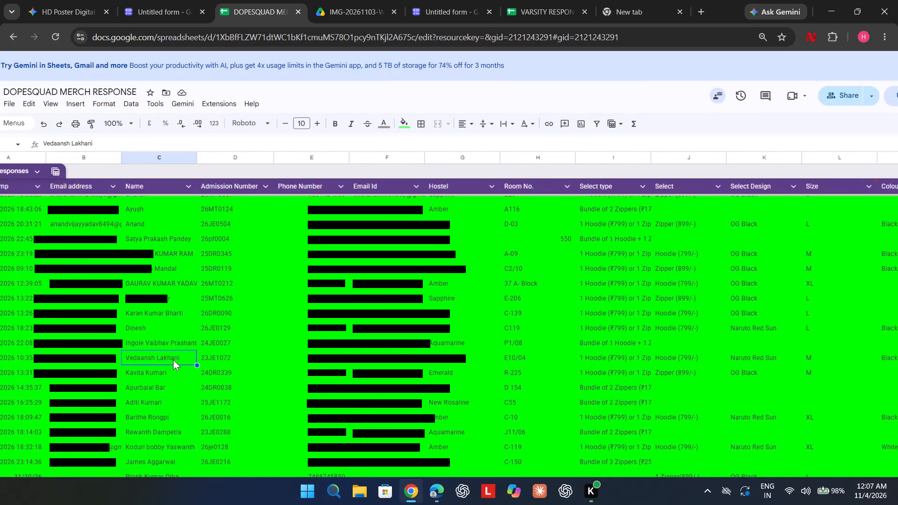
pyautogui.tripleClick(173, 357)
pyautogui.hotkey('ctrl', 'c')
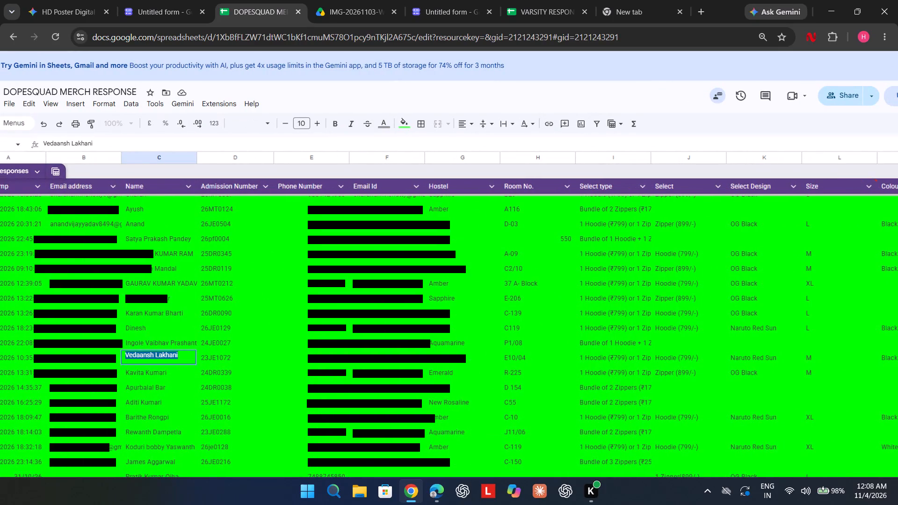
pyautogui.click(442, 493)
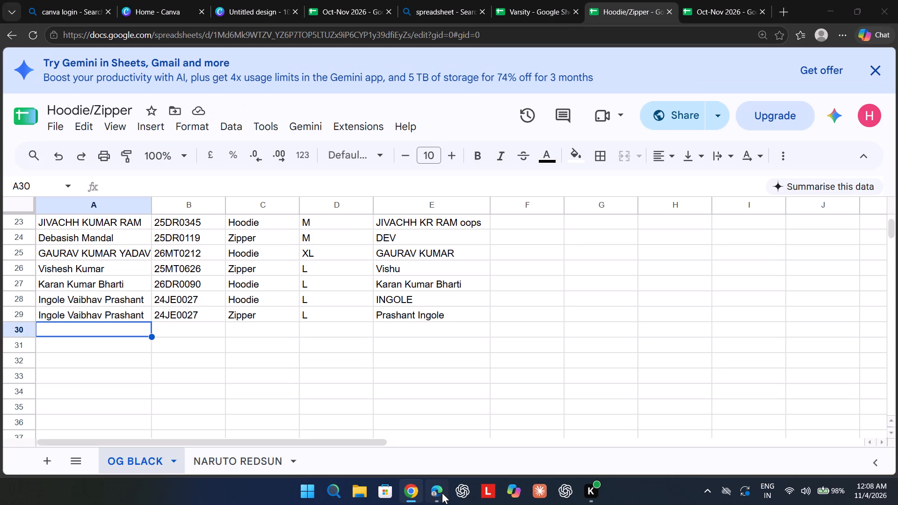
pyautogui.click(275, 458)
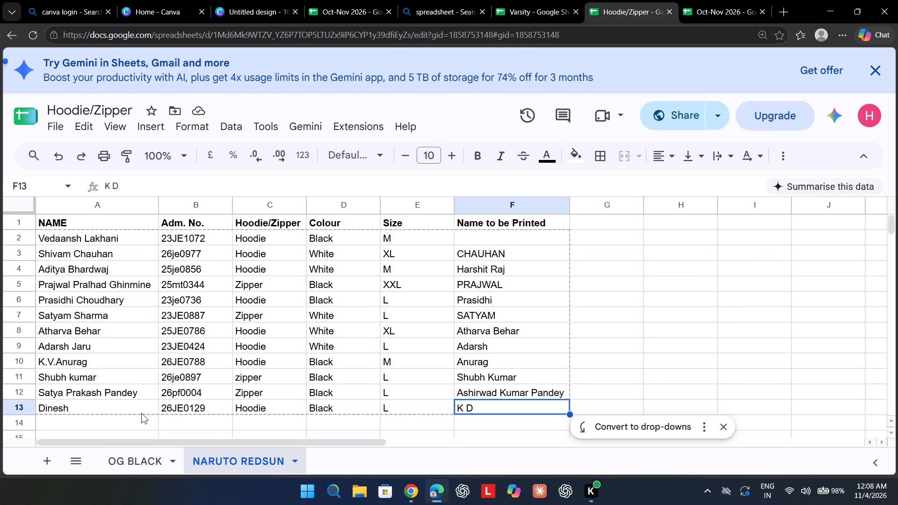
pyautogui.click(138, 417)
pyautogui.scroll(-1, 138, 417)
pyautogui.hotkey('ctrl', 'v')
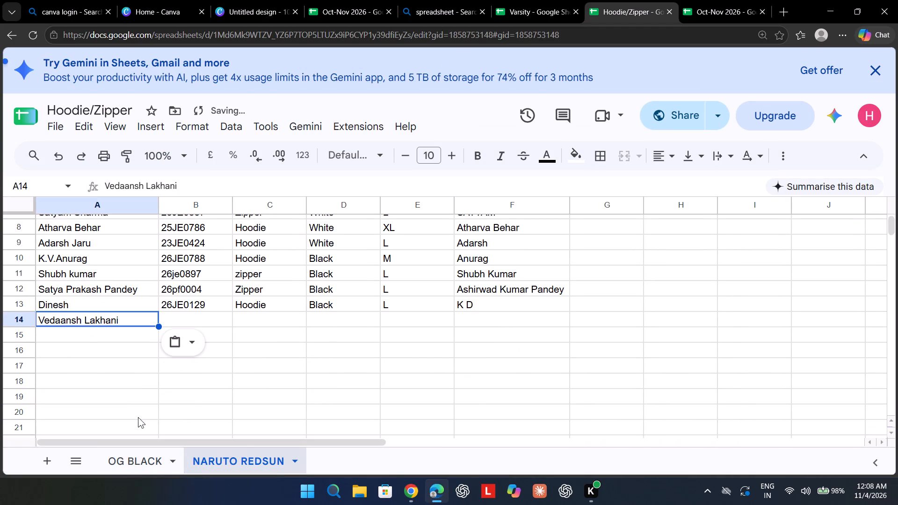
# Copy the admission number from response row 34 into cell B14 of the NARUTO REDSUN sheet.
pyautogui.click(408, 492)
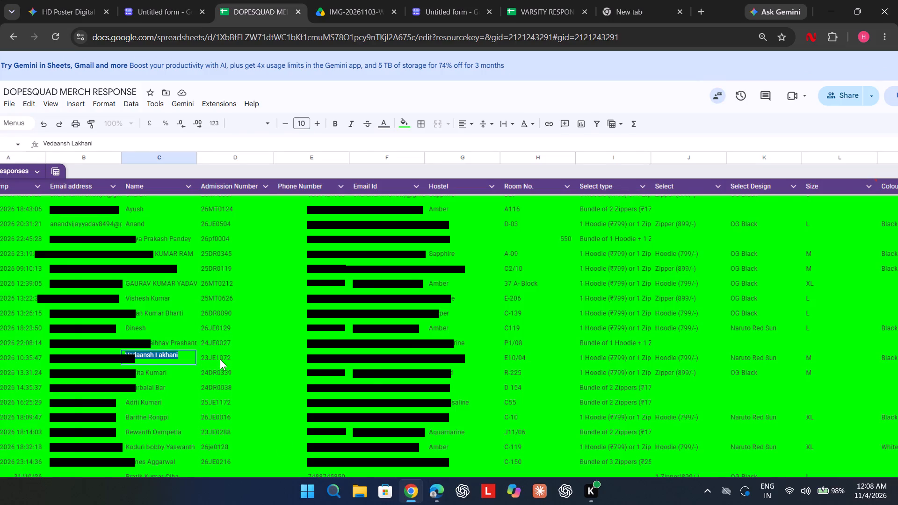
pyautogui.tripleClick(220, 358)
pyautogui.click(243, 358)
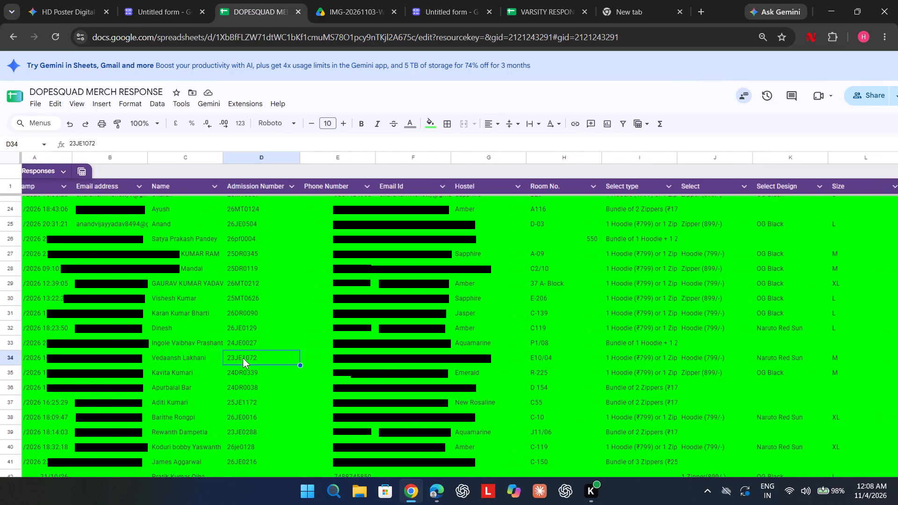
pyautogui.tripleClick(243, 358)
pyautogui.hotkey('ctrl', 'c')
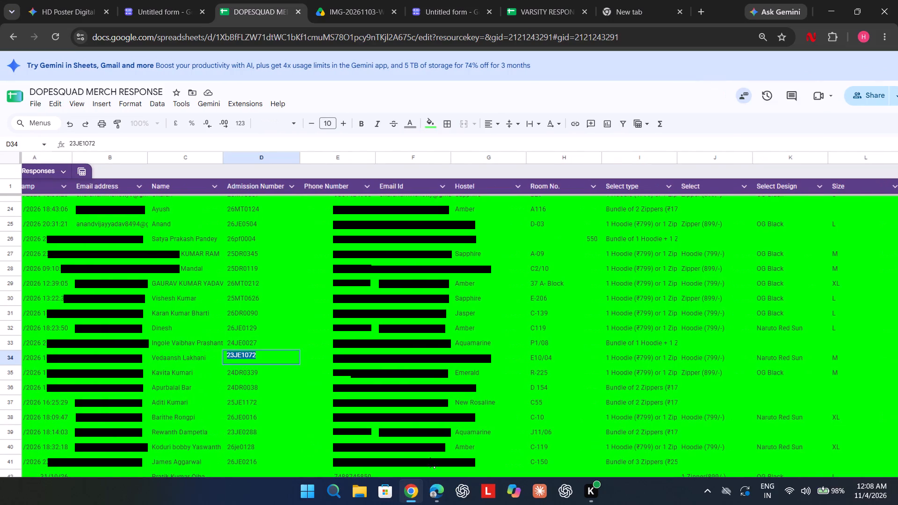
pyautogui.click(432, 486)
pyautogui.click(219, 321)
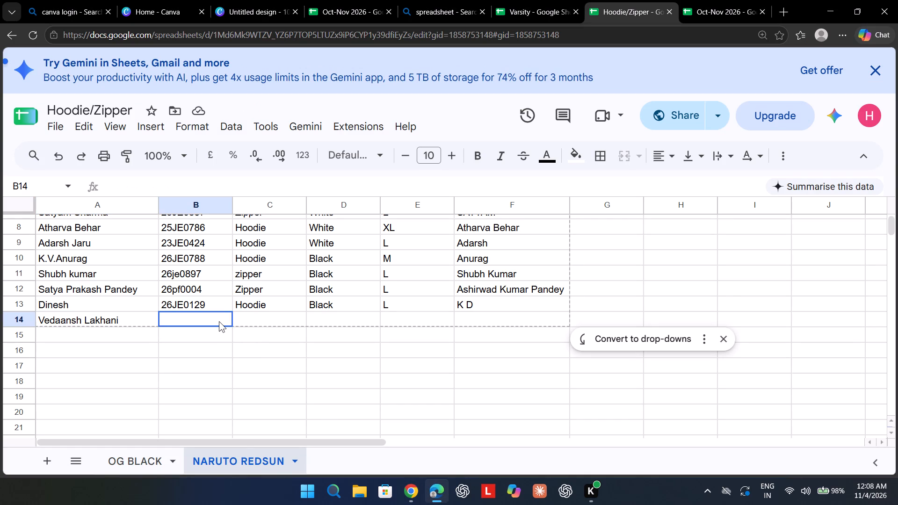
pyautogui.hotkey('ctrl', 'v')
# Check the product ordered in response row 34 and enter Hoodie in cell C14 of the NARUTO REDSUN sheet.
pyautogui.click(410, 486)
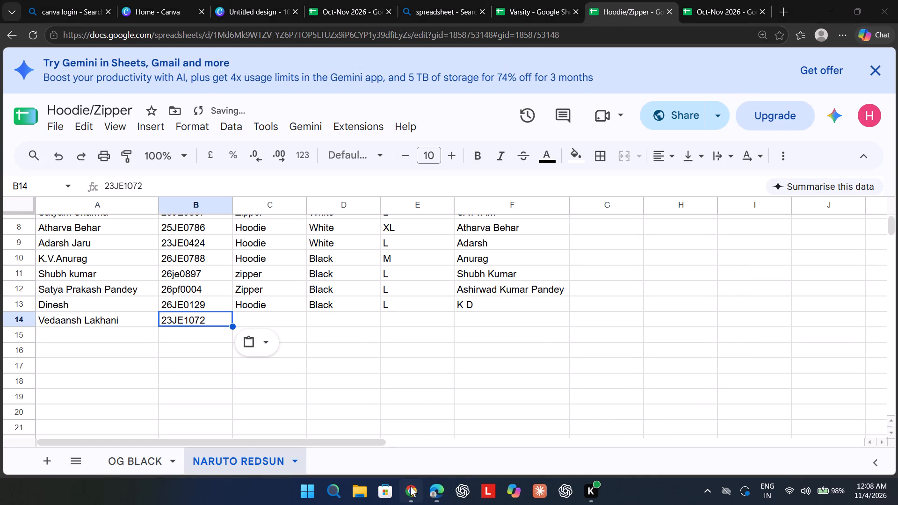
pyautogui.click(442, 361)
pyautogui.hscroll(-2, 442, 361)
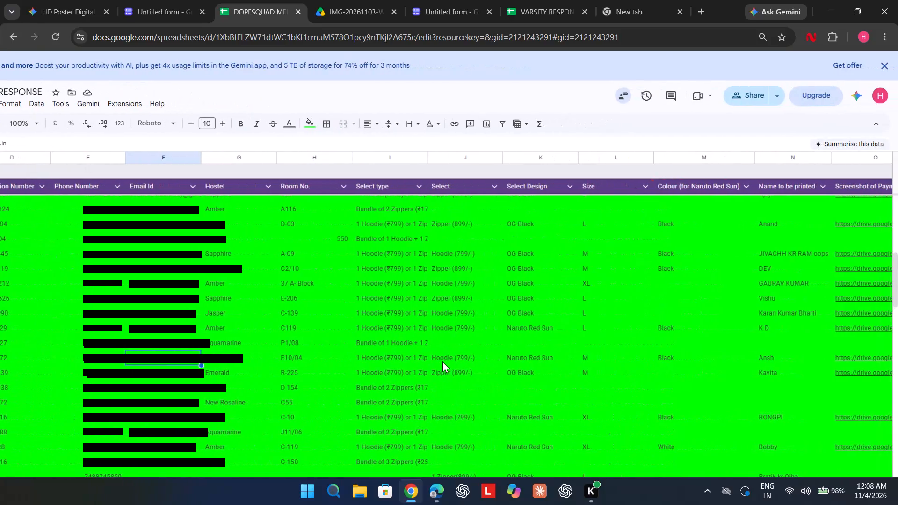
pyautogui.click(453, 358)
pyautogui.hscroll(-1, 453, 358)
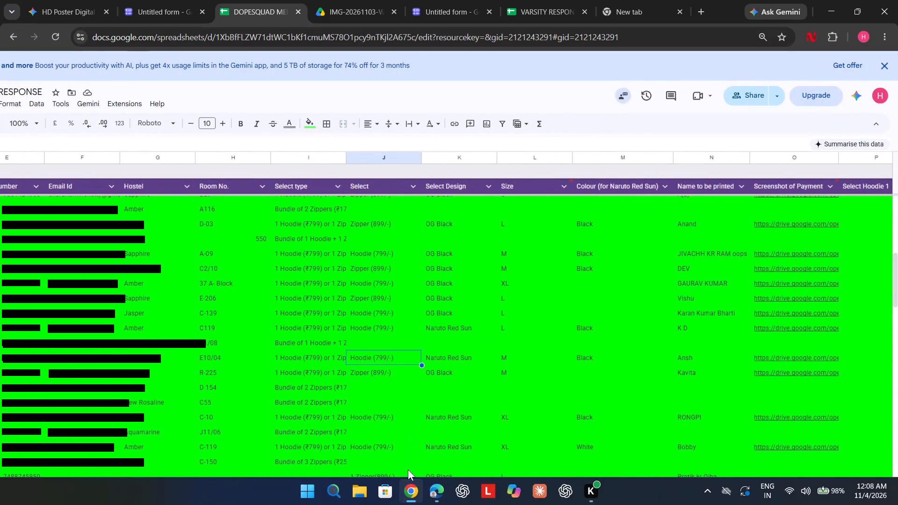
pyautogui.click(437, 490)
pyautogui.click(285, 319)
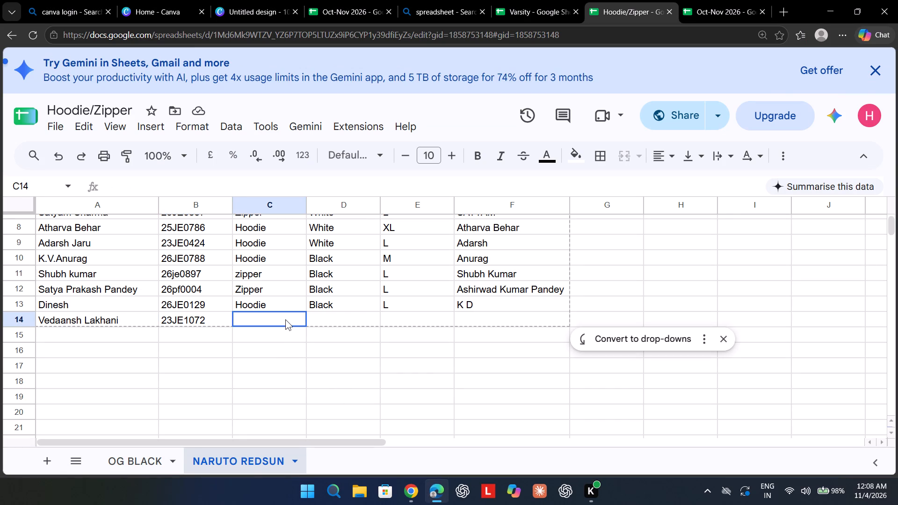
pyautogui.write('oodie')
pyautogui.press('Right')
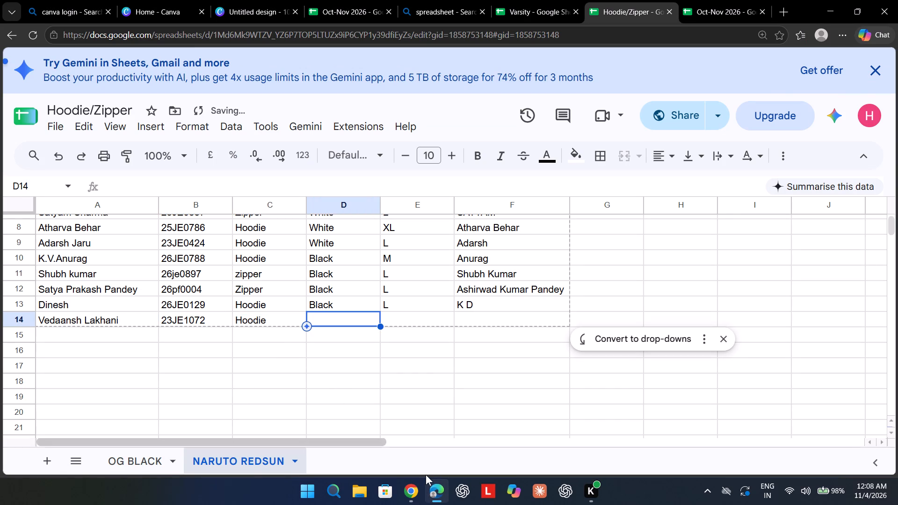
# Check the colour and size in response row 34, then enter Black in D14 and M in E14 of NARUTO REDSUN.
pyautogui.click(419, 488)
pyautogui.hscroll(-1, 470, 396)
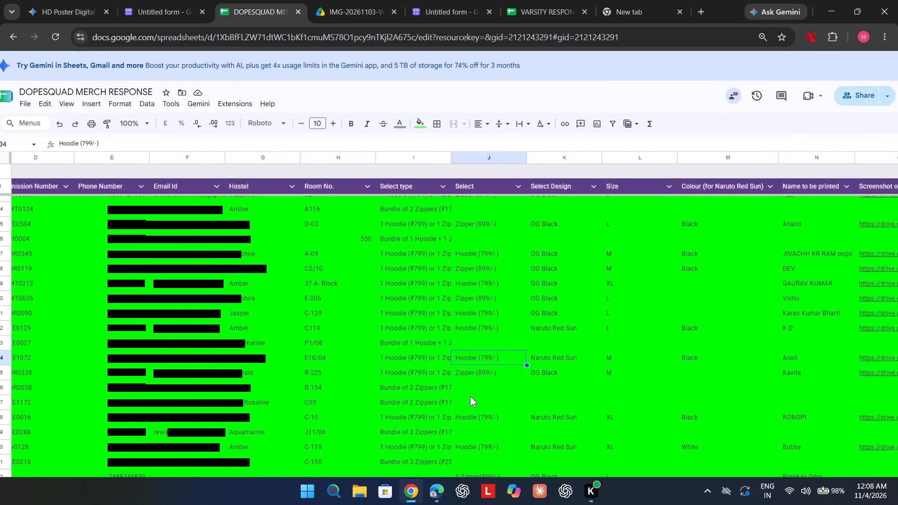
pyautogui.hscroll(-2, 470, 396)
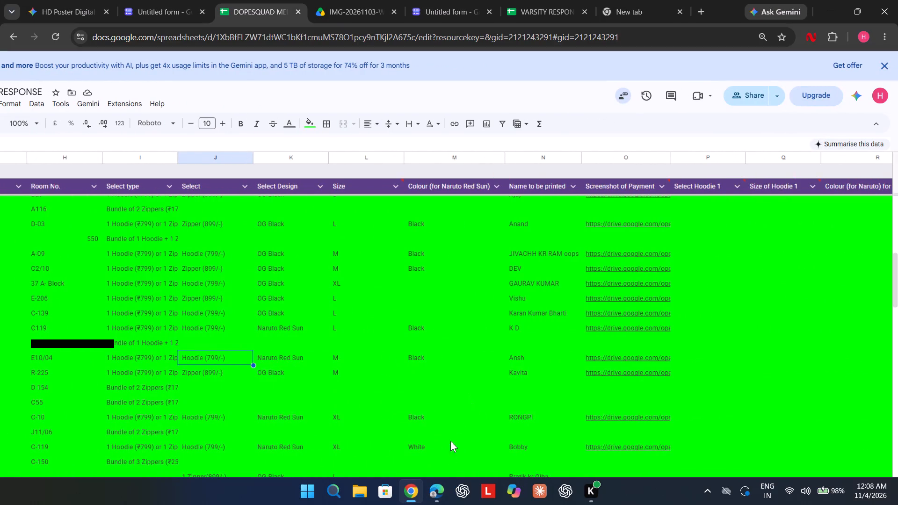
pyautogui.click(432, 500)
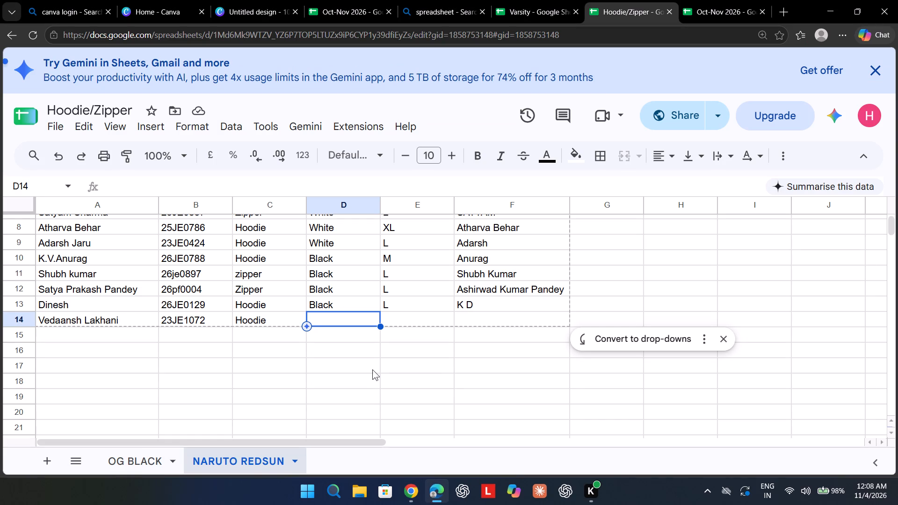
pyautogui.press('Tab')
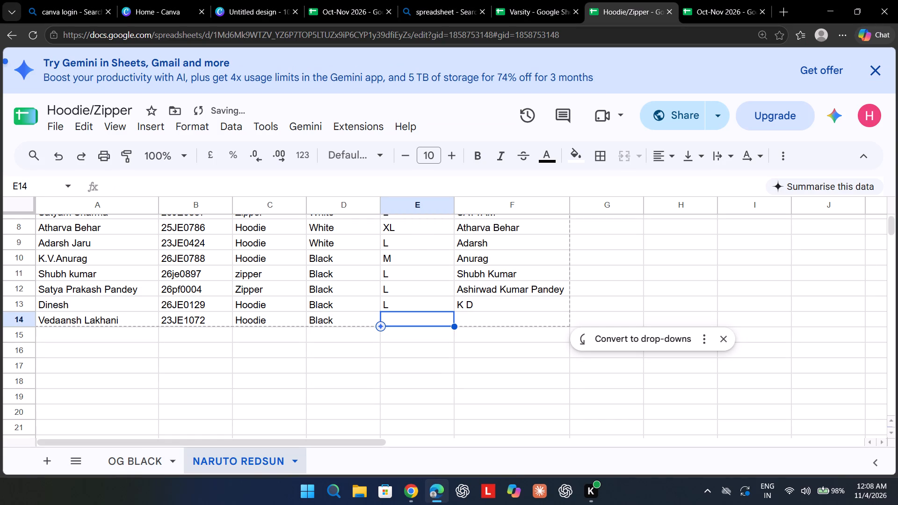
pyautogui.press('m')
pyautogui.press('Right')
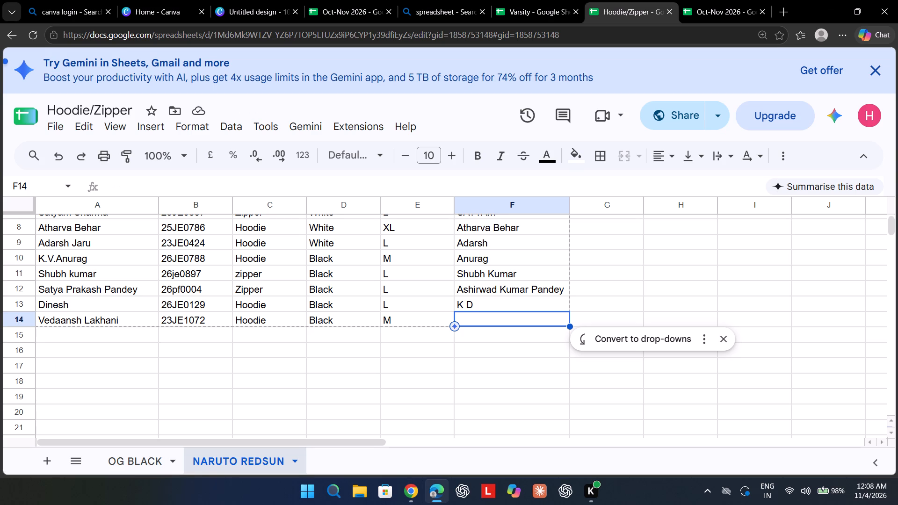
# Copy the name to be printed from response row 34 into cell F14 of the NARUTO REDSUN sheet.
pyautogui.click(405, 488)
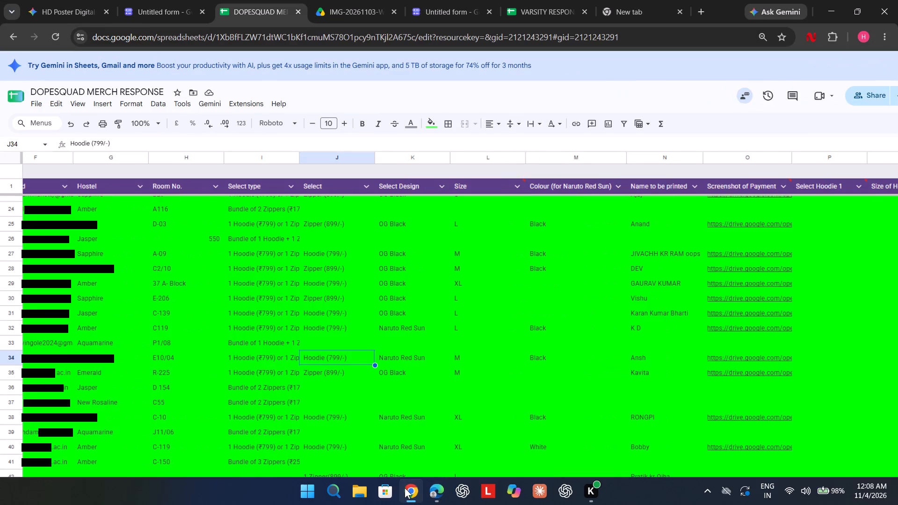
pyautogui.click(438, 494)
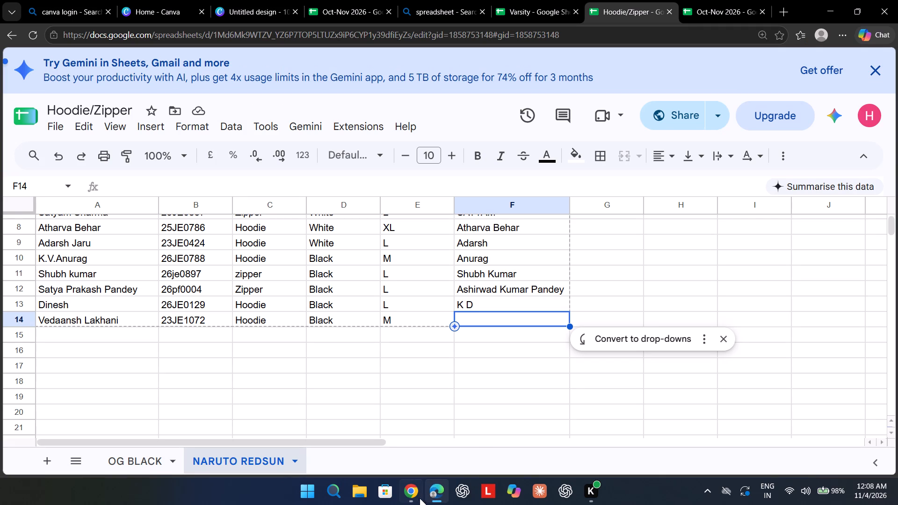
pyautogui.click(412, 498)
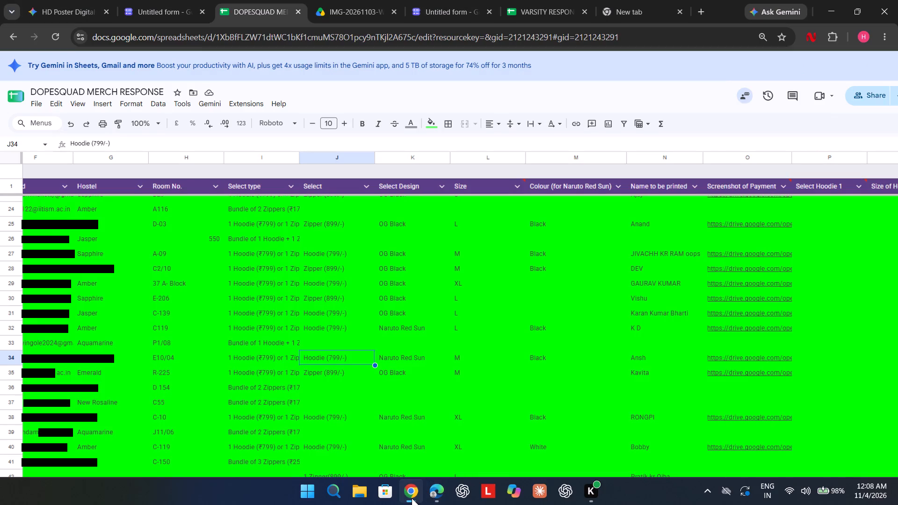
pyautogui.click(438, 495)
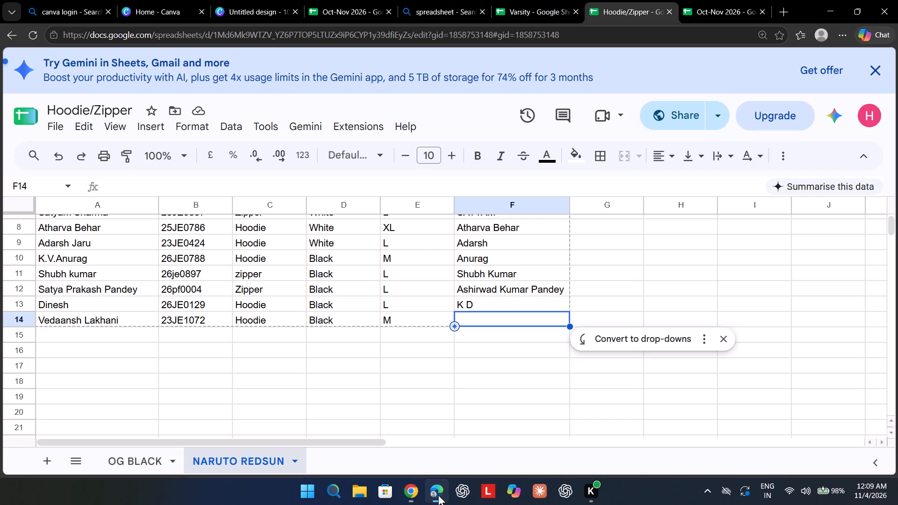
pyautogui.click(408, 500)
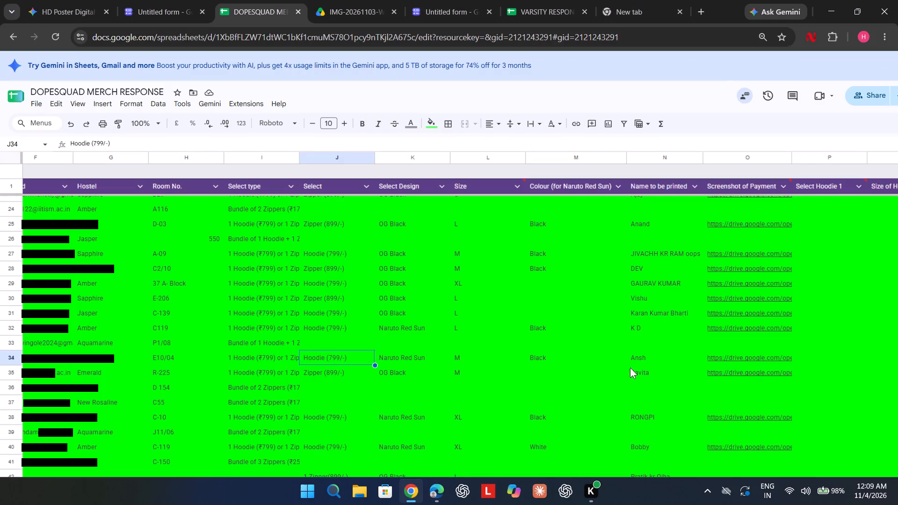
pyautogui.tripleClick(646, 357)
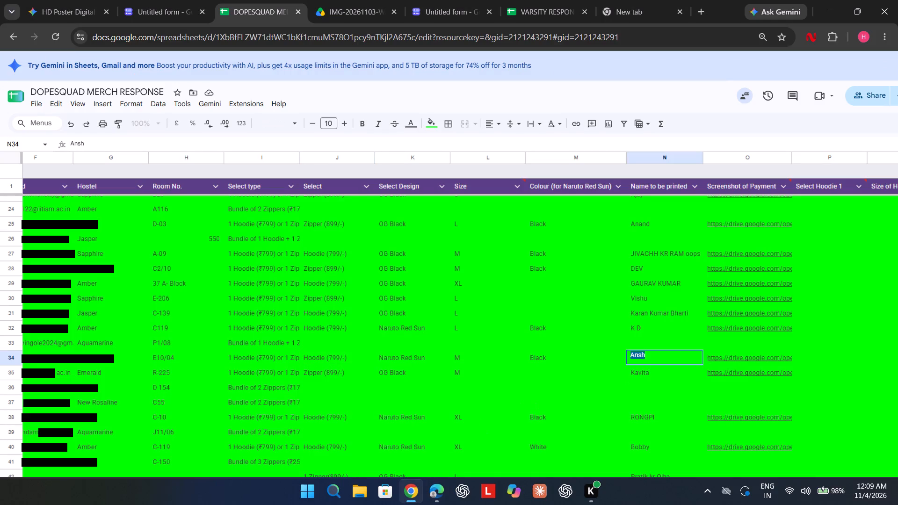
pyautogui.hotkey('ctrl', 'c')
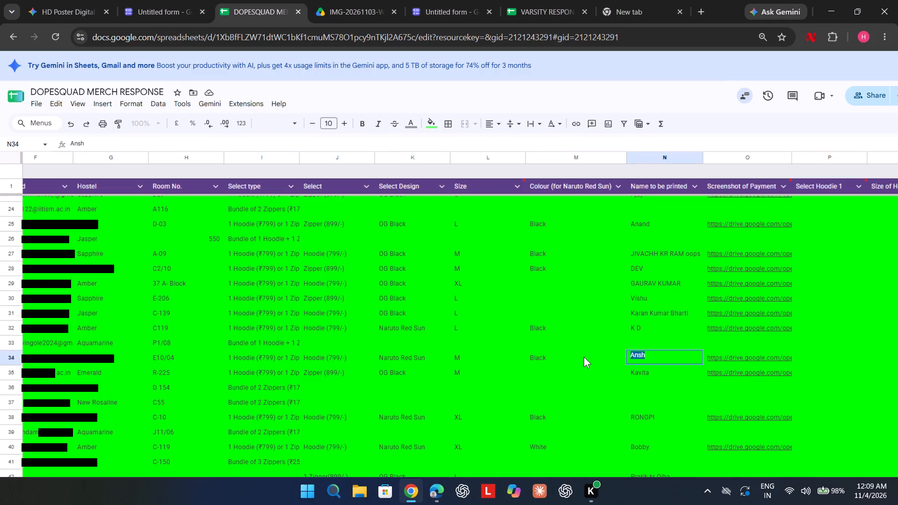
pyautogui.click(584, 357)
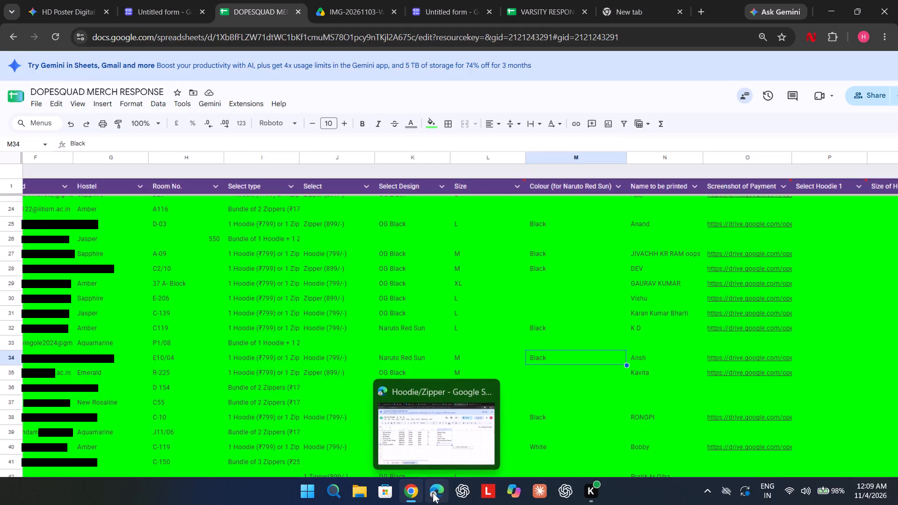
pyautogui.click(433, 492)
pyautogui.hotkey('ctrl', 'v')
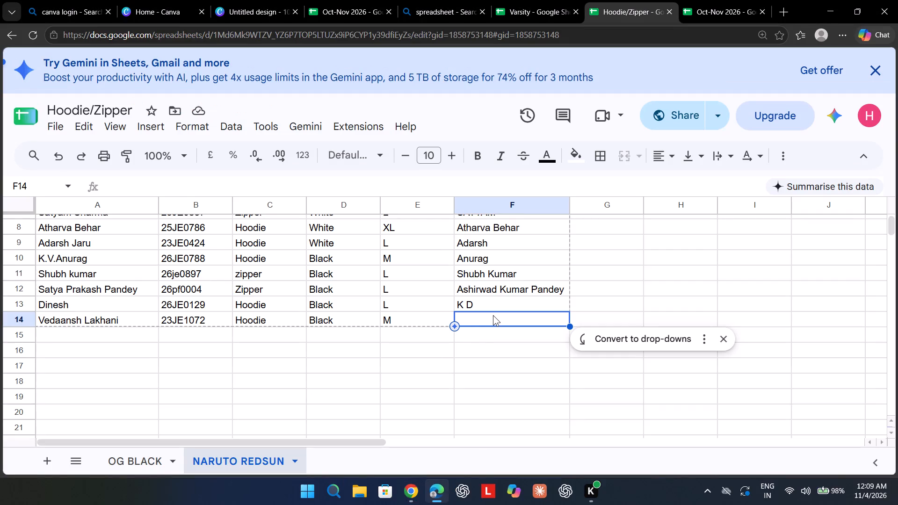
pyautogui.click(139, 338)
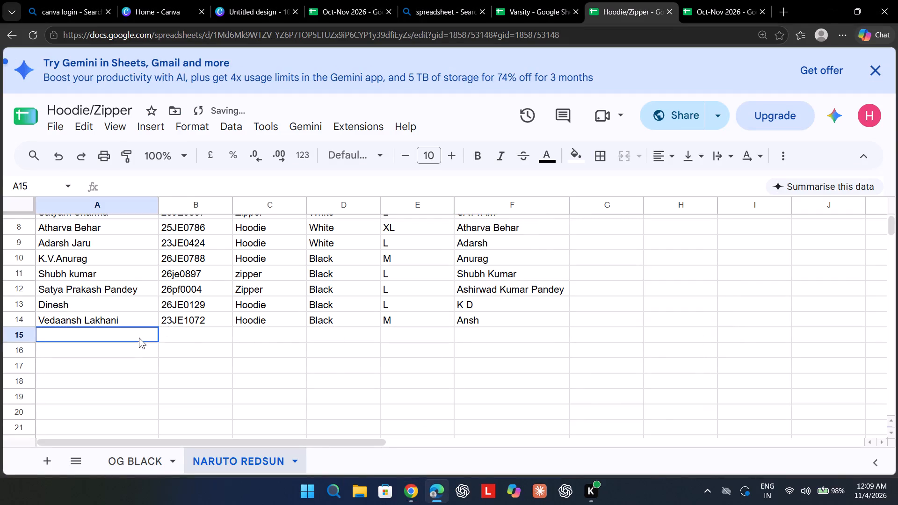
# Copy the customer's name from response row 35 into cell A30 of the OG BLACK sheet.
pyautogui.click(416, 495)
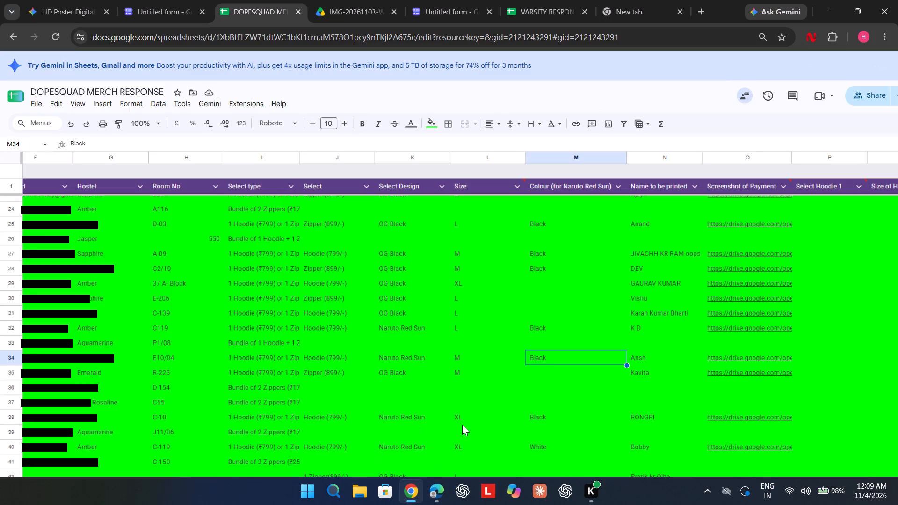
pyautogui.hscroll(6, 462, 425)
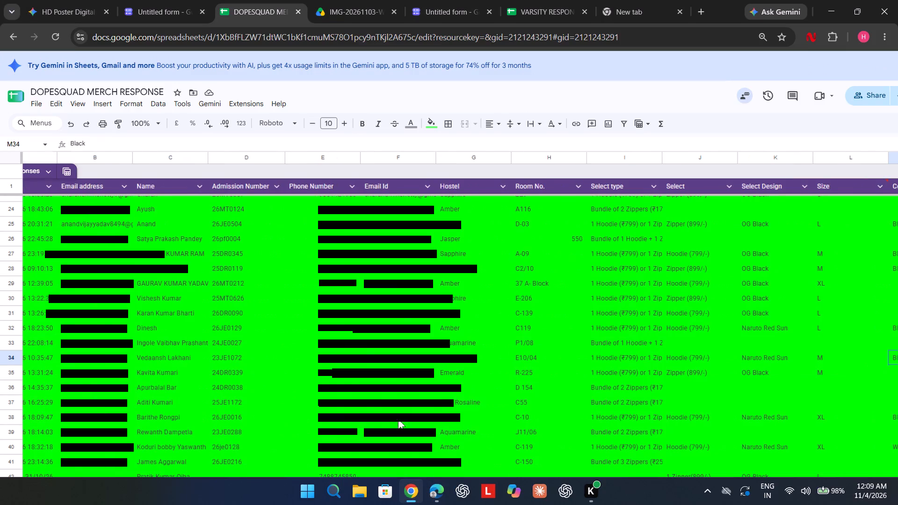
pyautogui.click(221, 371)
pyautogui.hscroll(-1, 221, 371)
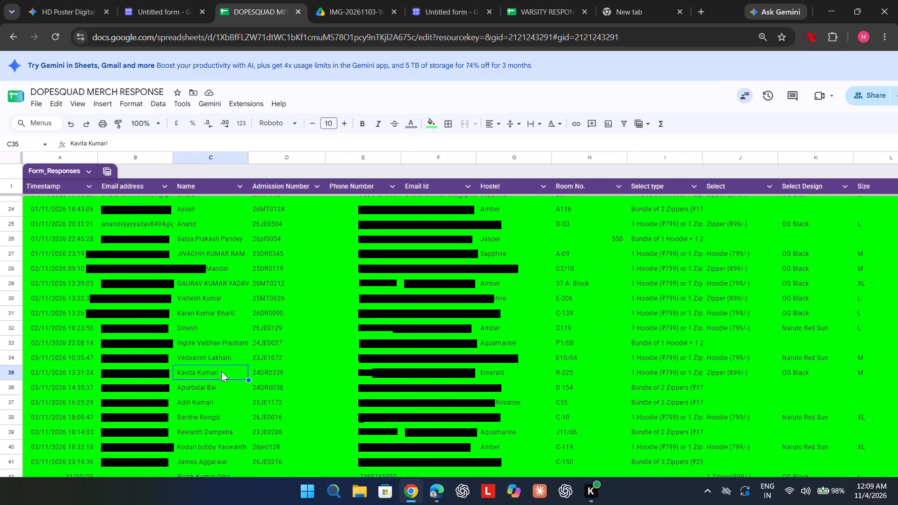
pyautogui.hscroll(-1, 221, 371)
pyautogui.hscroll(1, 221, 371)
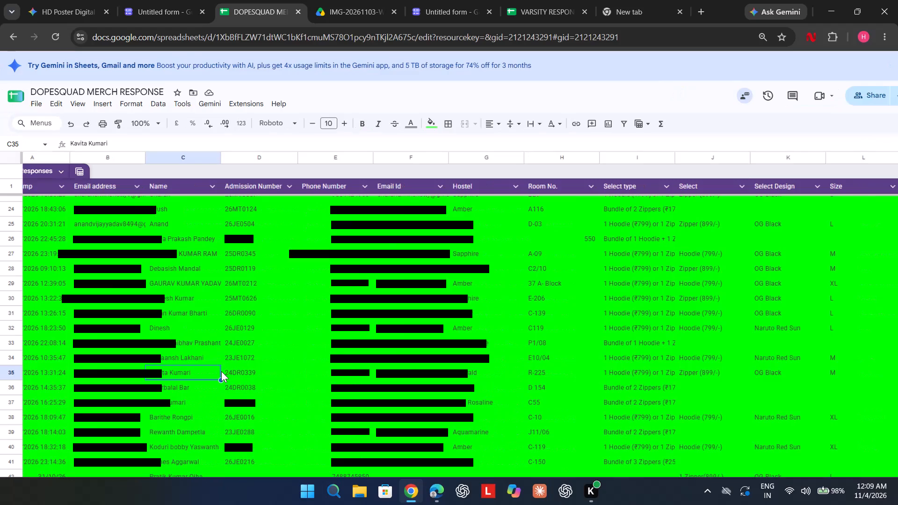
pyautogui.tripleClick(210, 374)
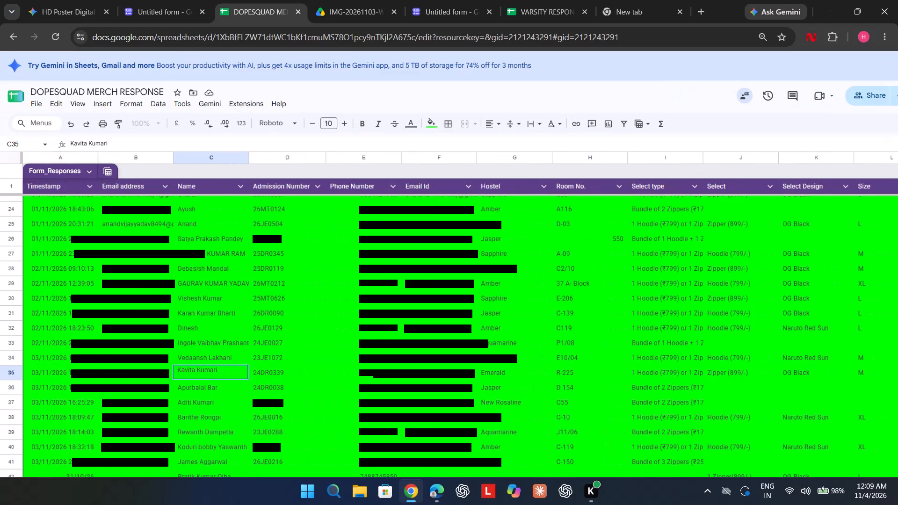
pyautogui.tripleClick(211, 370)
pyautogui.hotkey('ctrl', 'c')
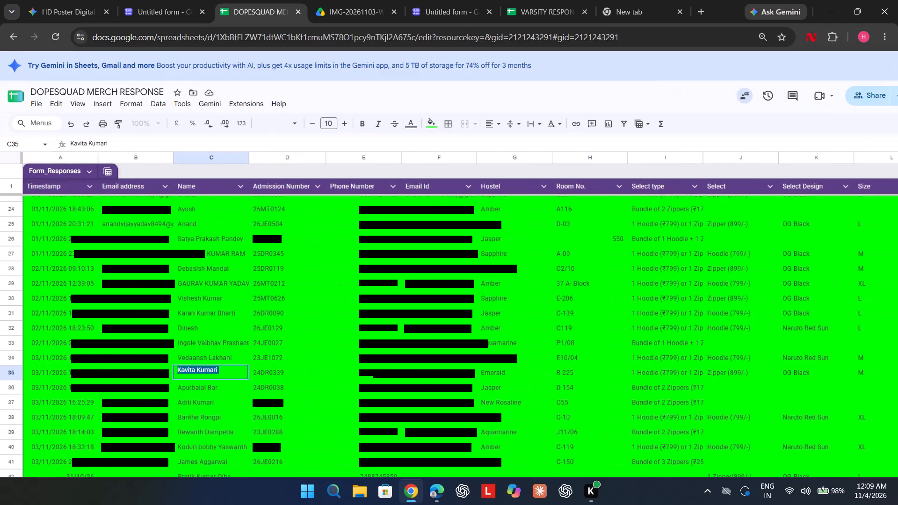
pyautogui.click(268, 369)
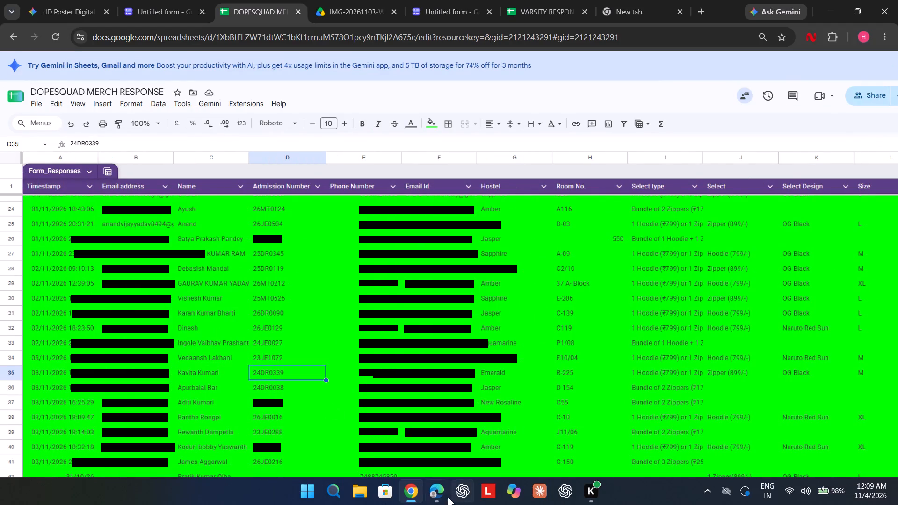
pyautogui.click(441, 497)
pyautogui.click(163, 461)
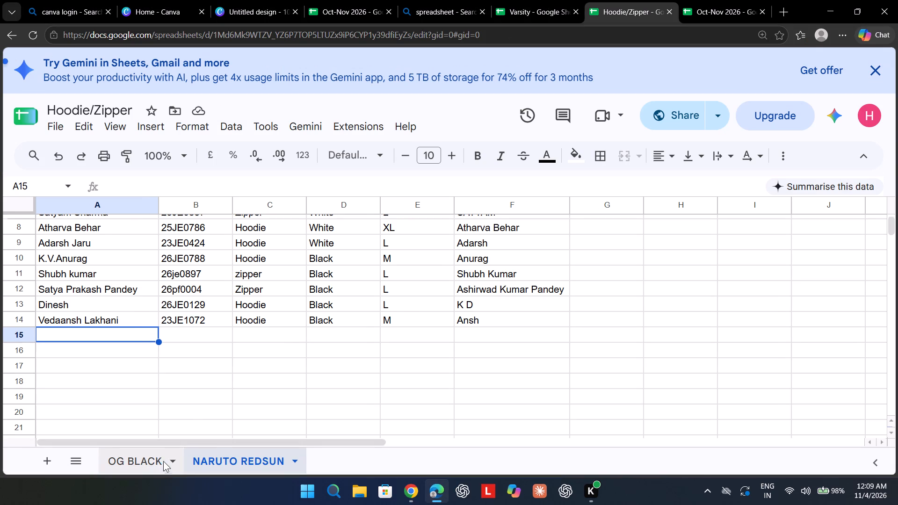
pyautogui.hotkey('ctrl', 'v')
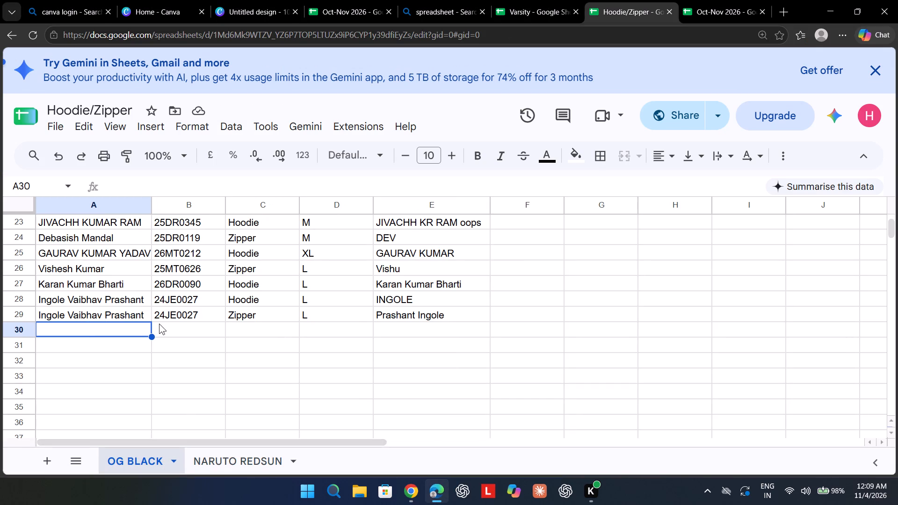
# Copy the admission number from response row 35 into cell B30 of the OG BLACK sheet.
pyautogui.click(167, 323)
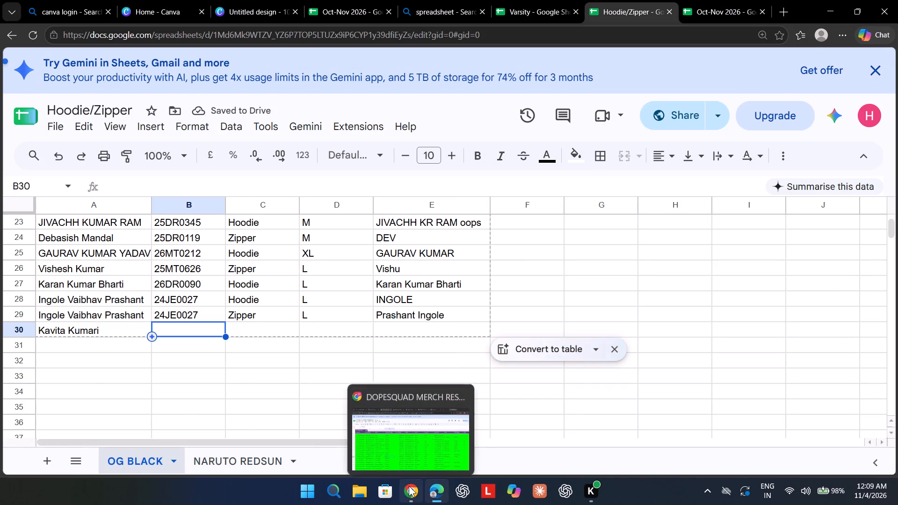
pyautogui.click(409, 486)
pyautogui.tripleClick(277, 372)
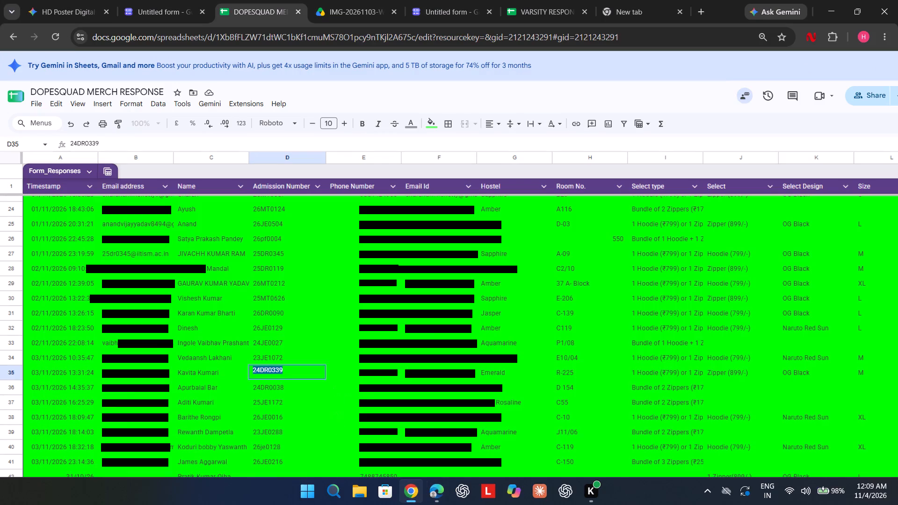
pyautogui.hotkey('ctrl', 'c')
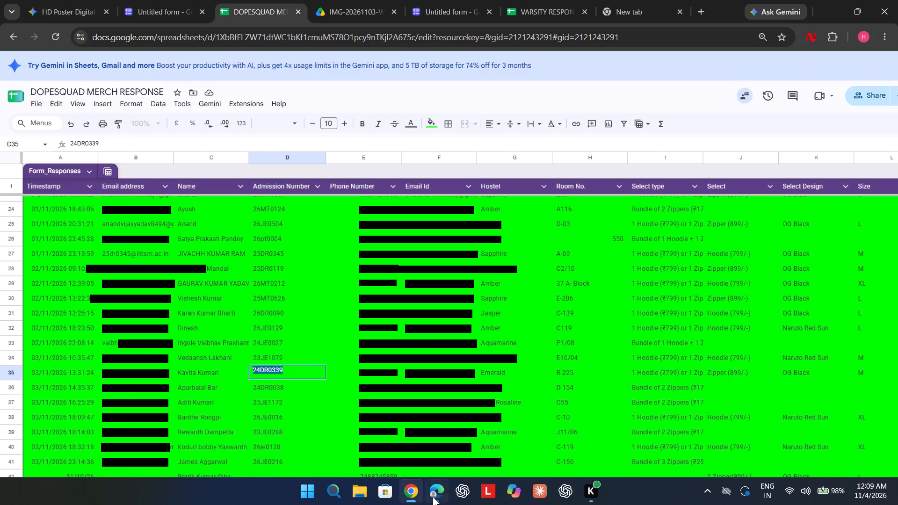
pyautogui.click(435, 498)
pyautogui.hotkey('ctrl', 'v')
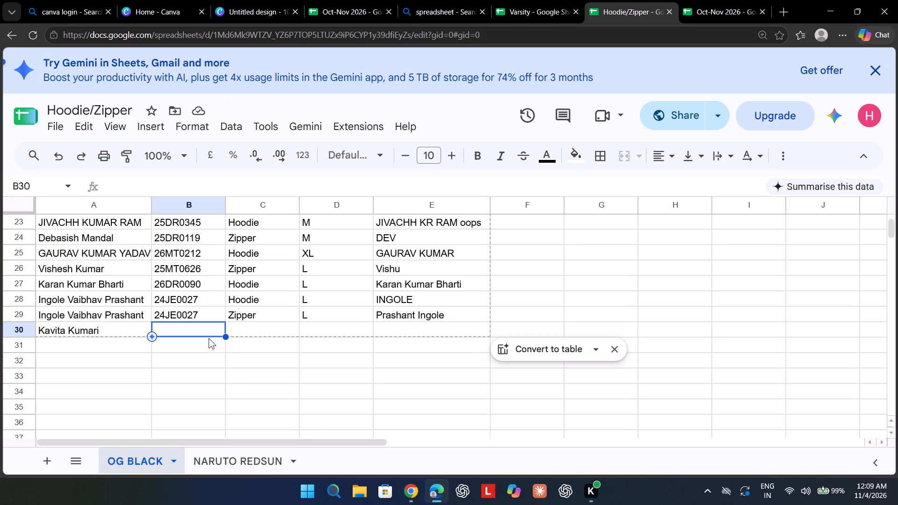
# Check the item type and size in response row 35, then enter Zipper in C30 and M in D30 of OG BLACK.
pyautogui.press('Right')
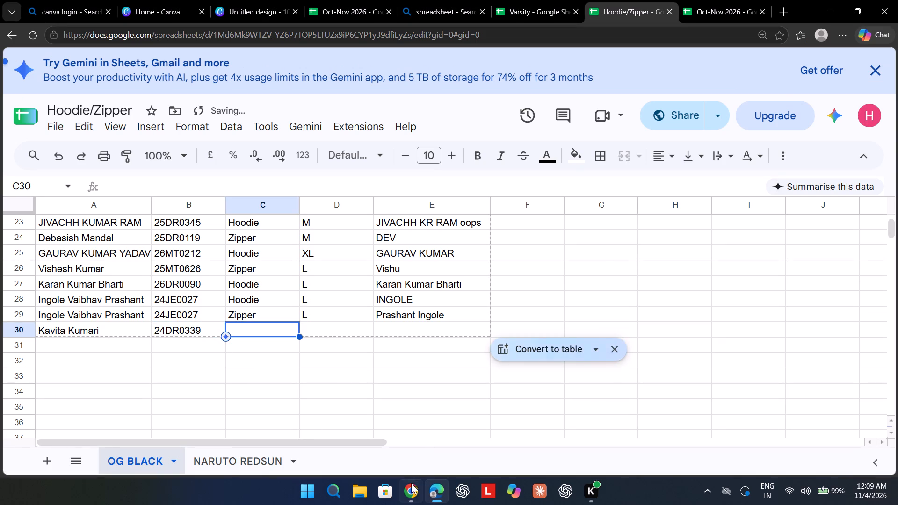
pyautogui.click(410, 485)
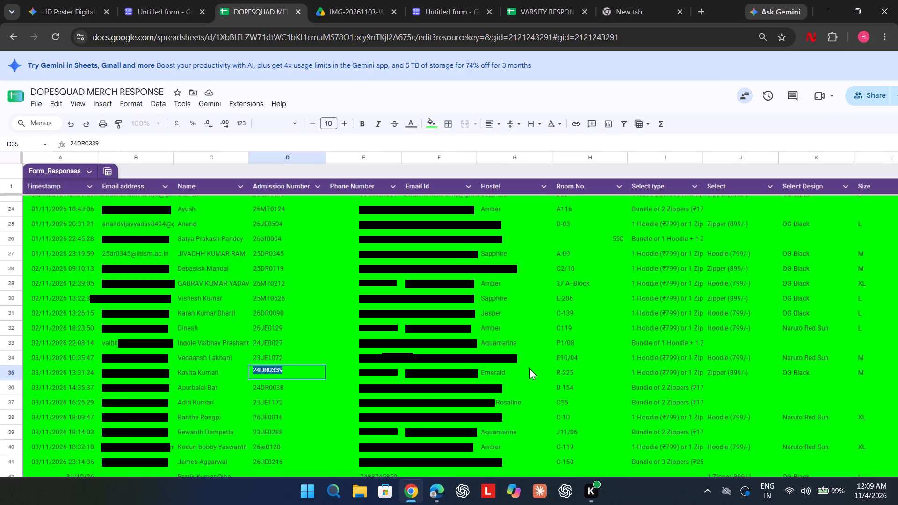
pyautogui.click(717, 369)
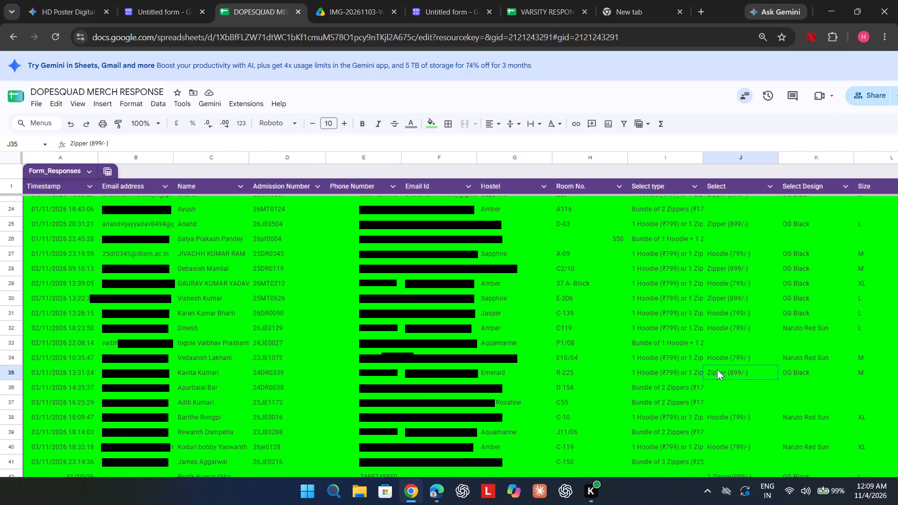
pyautogui.hscroll(-3, 717, 369)
pyautogui.scroll(-1, 717, 369)
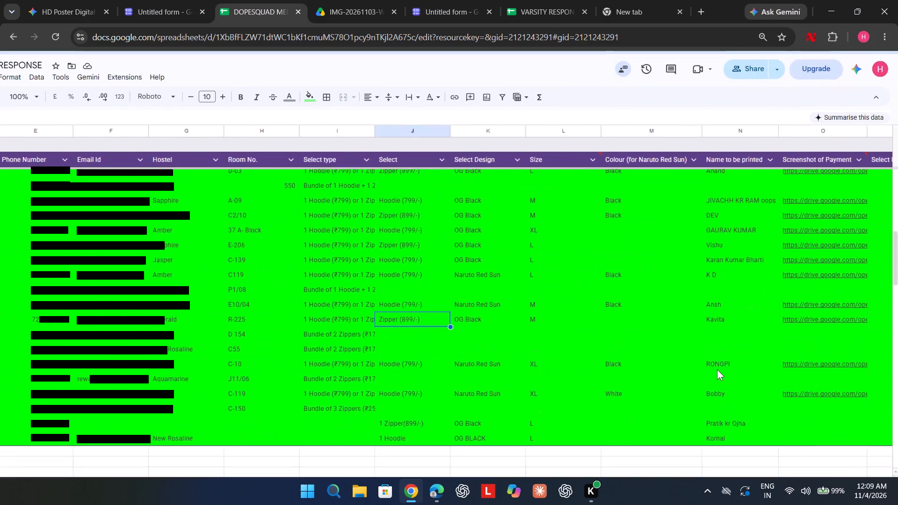
pyautogui.scroll(-1, 717, 369)
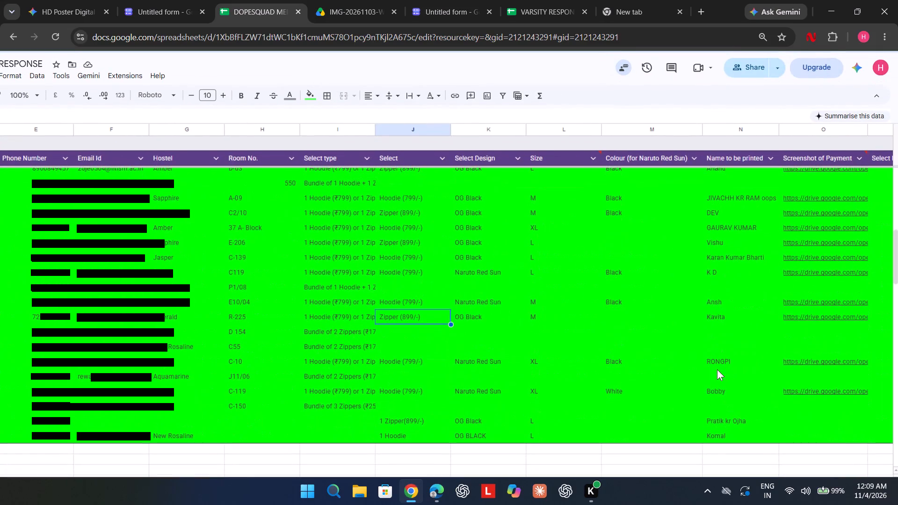
pyautogui.click(435, 496)
pyautogui.press('z')
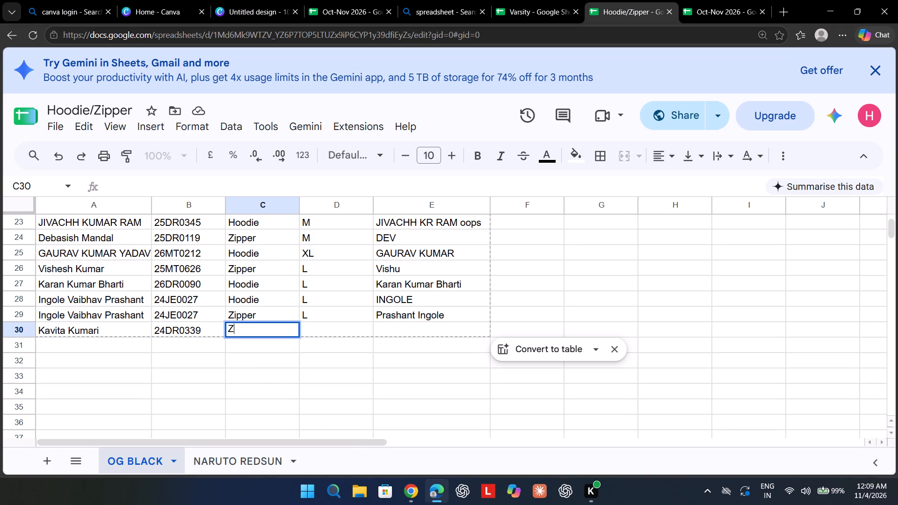
pyautogui.press('Tab')
pyautogui.press('m')
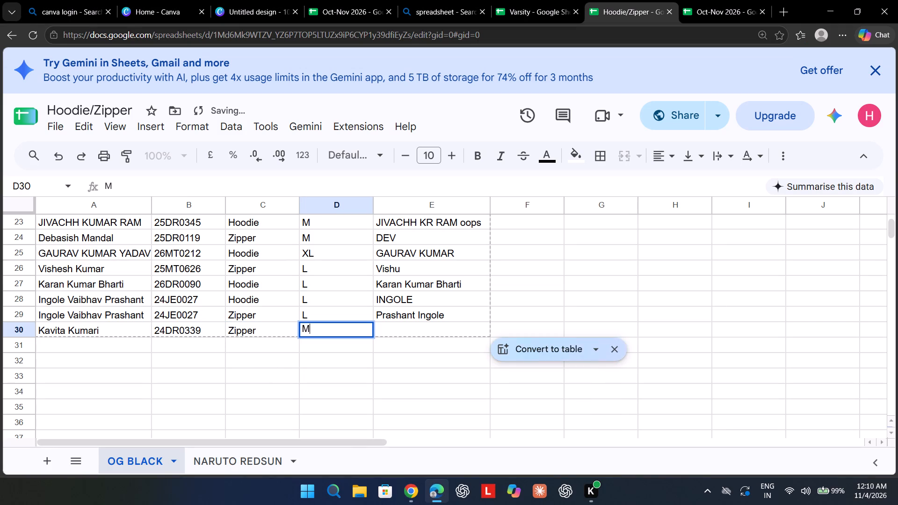
pyautogui.press('Right')
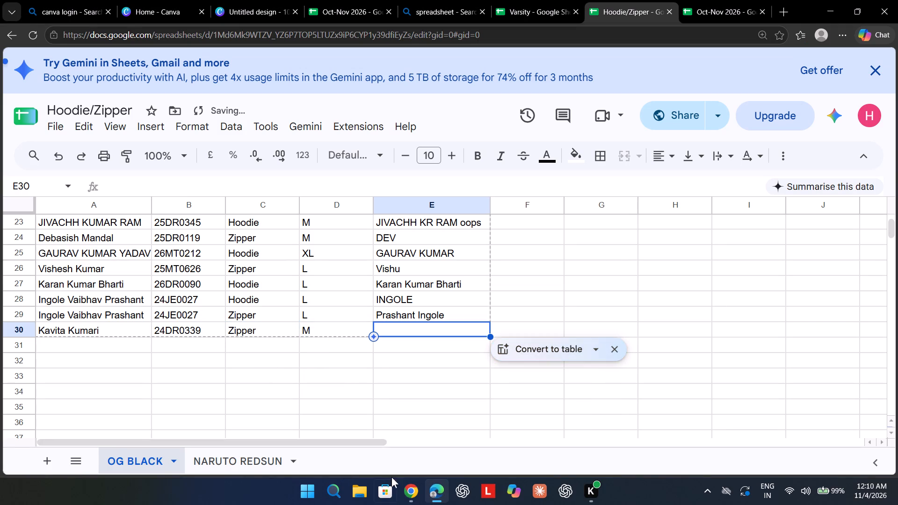
# Copy the name to be printed from response row 35 into cell E30 of the OG BLACK sheet.
pyautogui.click(408, 491)
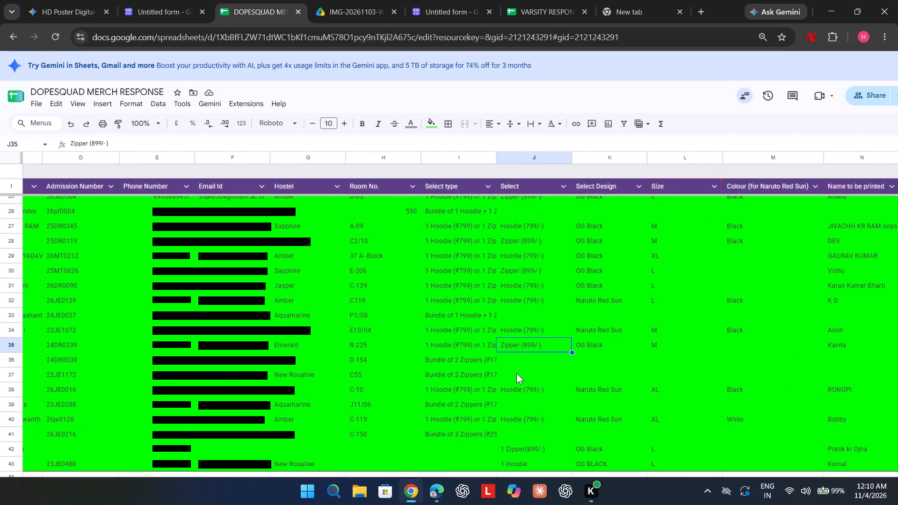
pyautogui.hscroll(-2, 516, 373)
pyautogui.tripleClick(662, 355)
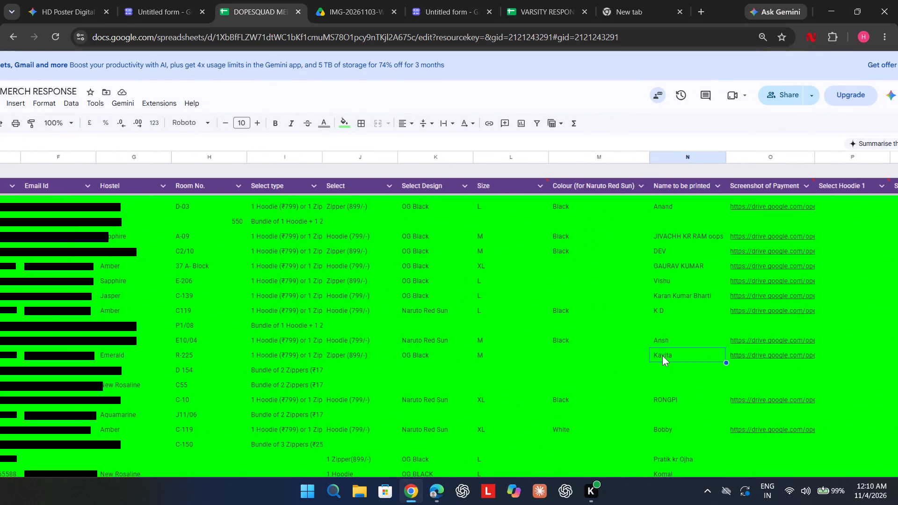
pyautogui.hotkey('ctrl', 'c')
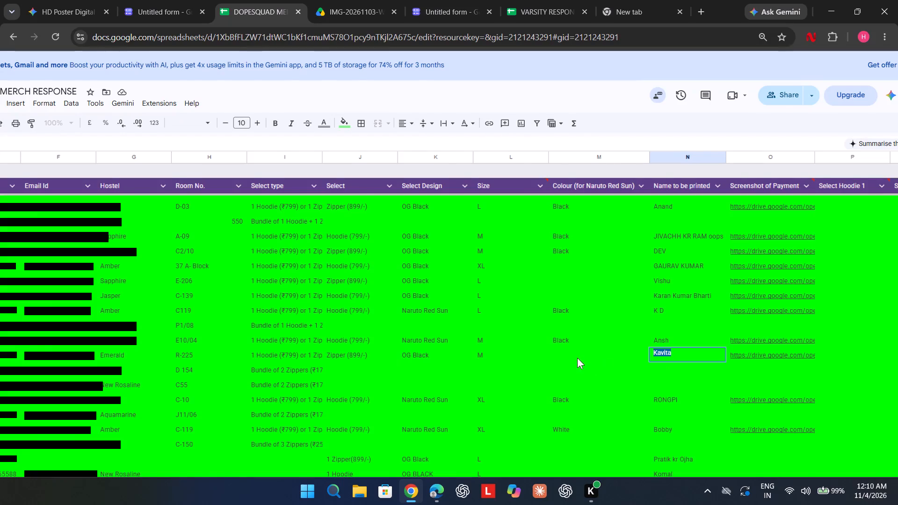
pyautogui.click(577, 358)
pyautogui.click(549, 353)
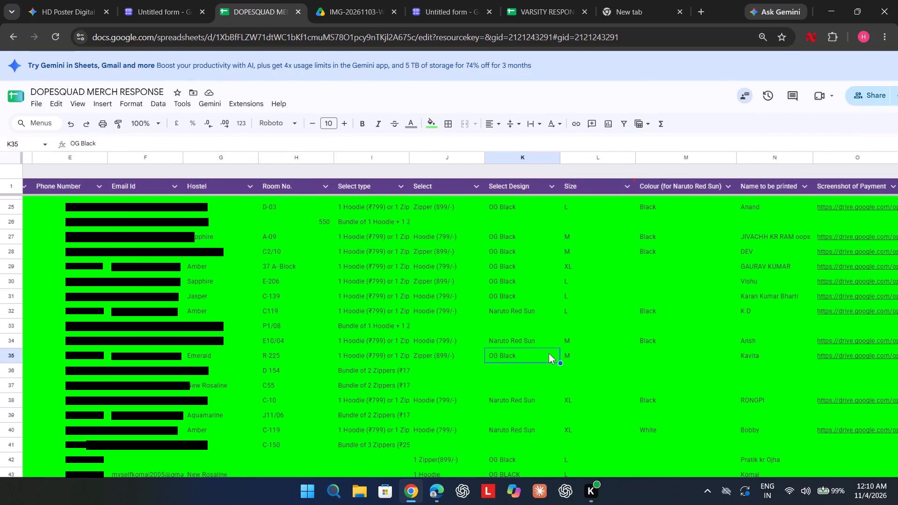
pyautogui.click(439, 499)
pyautogui.hotkey('ctrl', 'v')
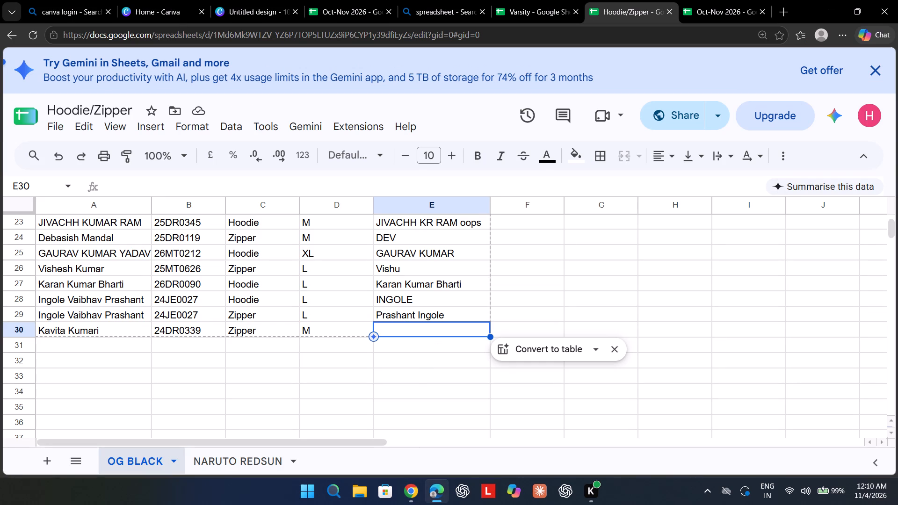
pyautogui.press('Left')
pyautogui.press('Down')
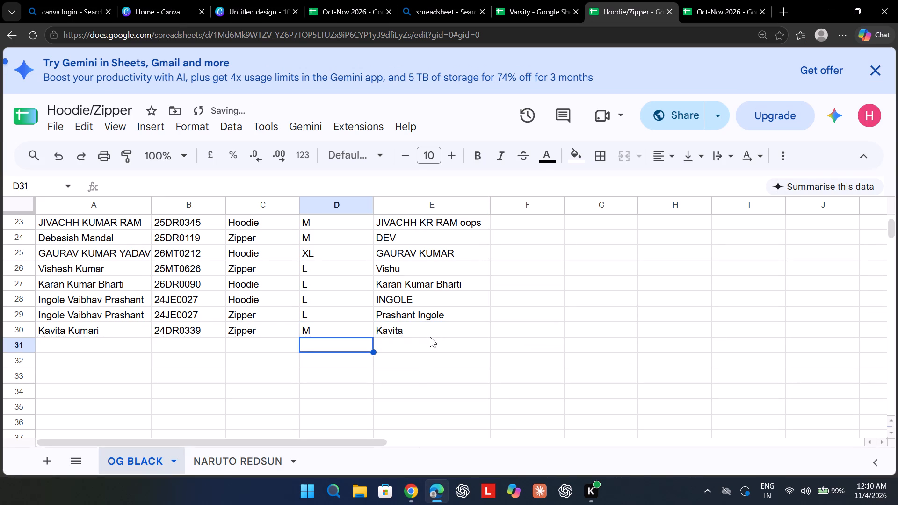
pyautogui.press('Left')
pyautogui.press('Left')
pyautogui.press('Left')
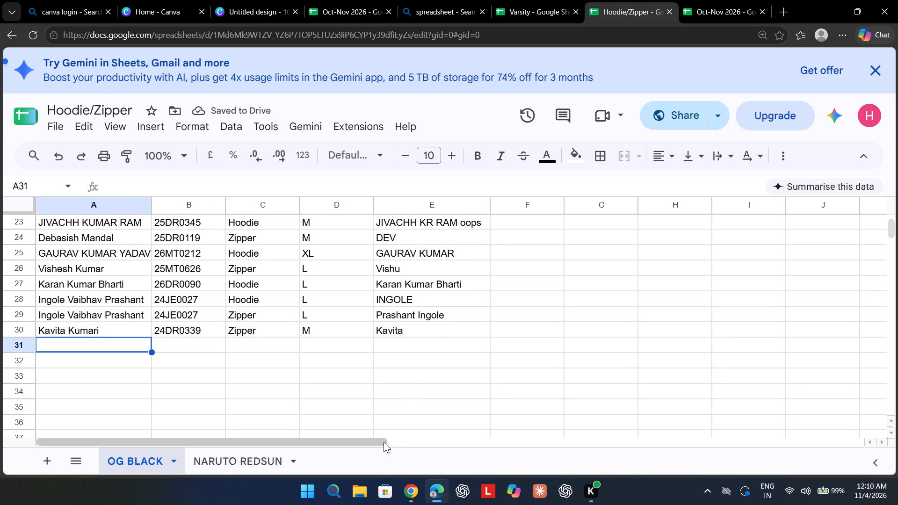
# Examine response row 36's two-zipper bundle for each zipper's design, size, colour and name to be printed.
pyautogui.click(410, 490)
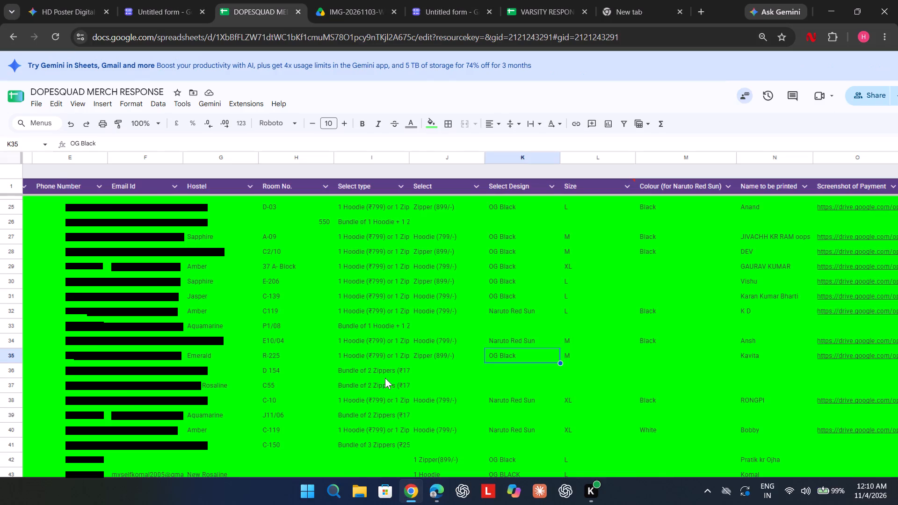
pyautogui.hscroll(7, 384, 371)
pyautogui.click(221, 367)
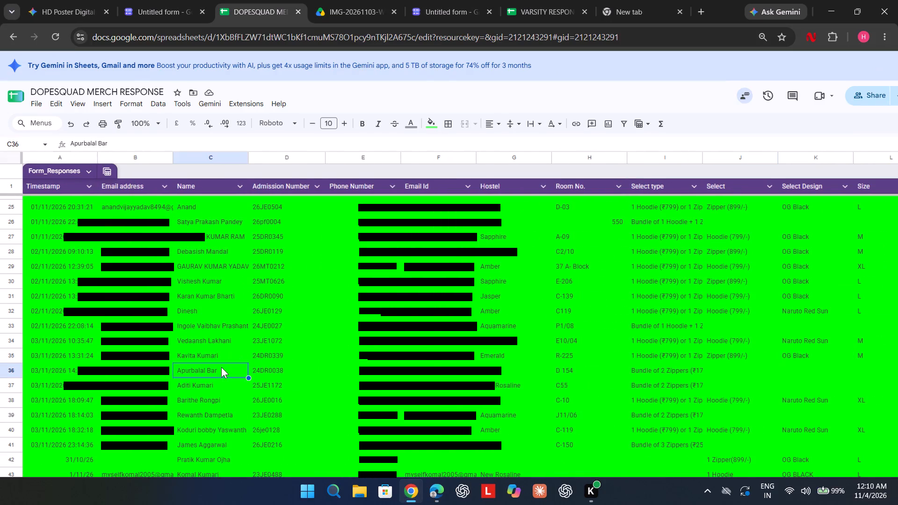
pyautogui.hscroll(-1, 221, 367)
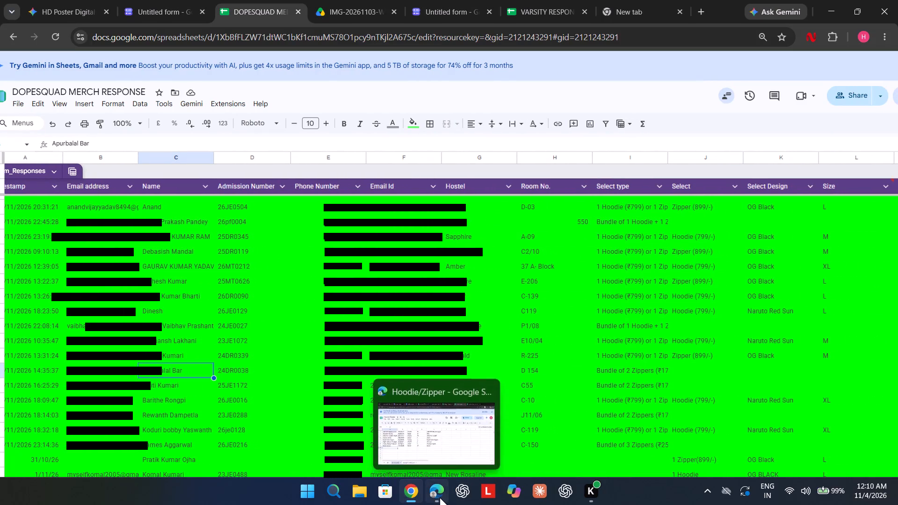
pyautogui.click(440, 498)
pyautogui.click(404, 495)
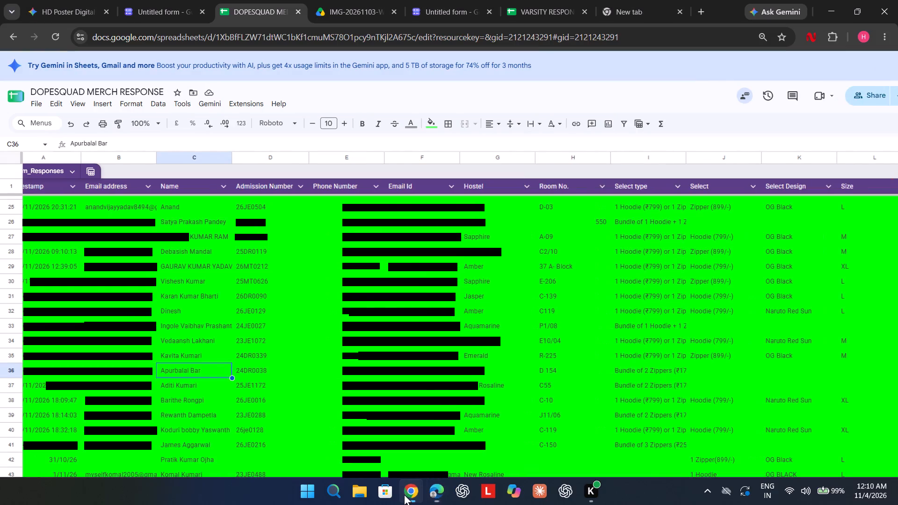
pyautogui.hscroll(-2, 433, 413)
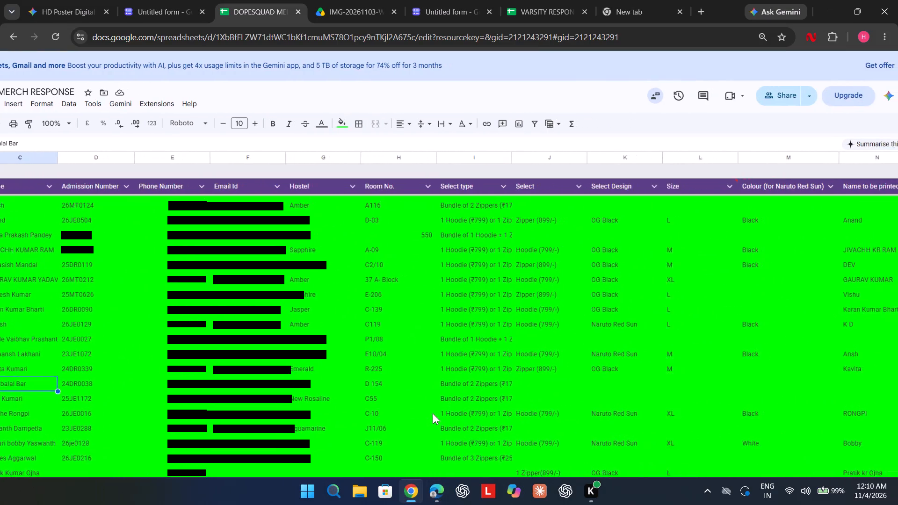
pyautogui.hscroll(-5, 433, 413)
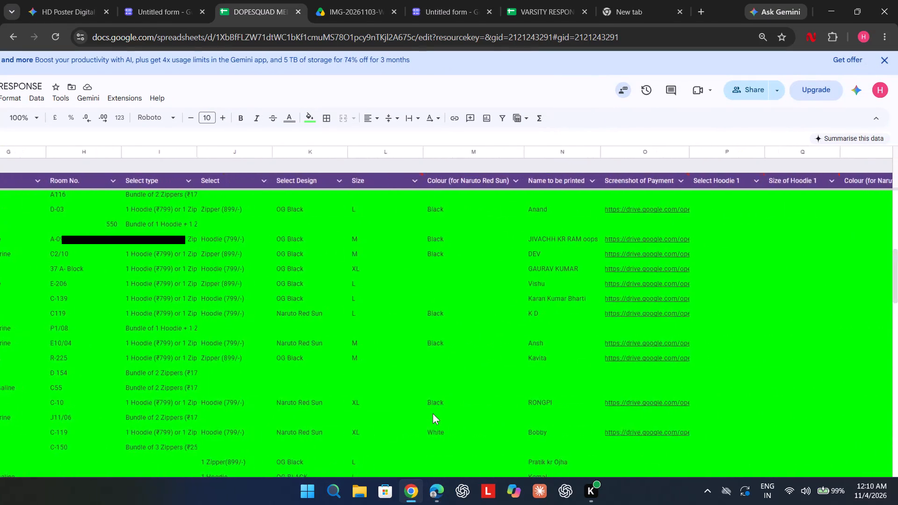
pyautogui.hscroll(-3, 433, 413)
pyautogui.scroll(-2, 433, 413)
pyautogui.hscroll(-3, 433, 413)
pyautogui.scroll(-1, 433, 413)
pyautogui.hscroll(3, 433, 413)
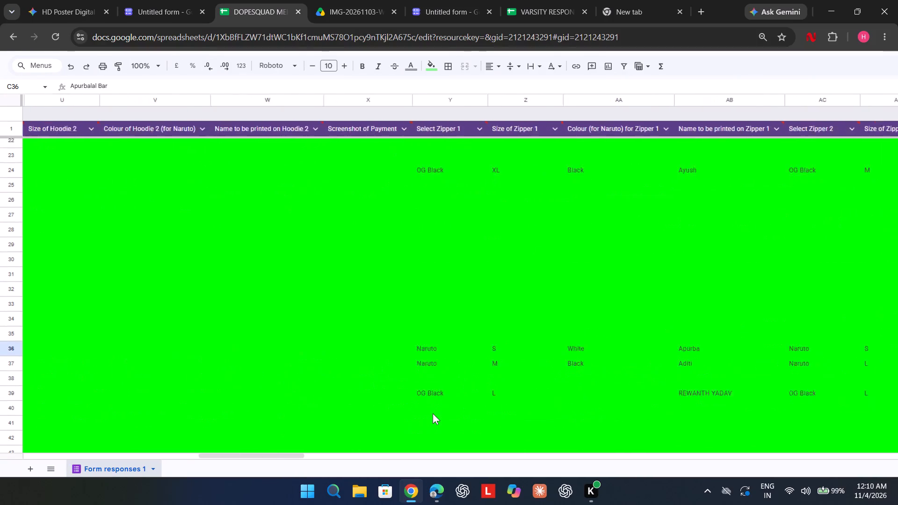
pyautogui.hscroll(12, 433, 413)
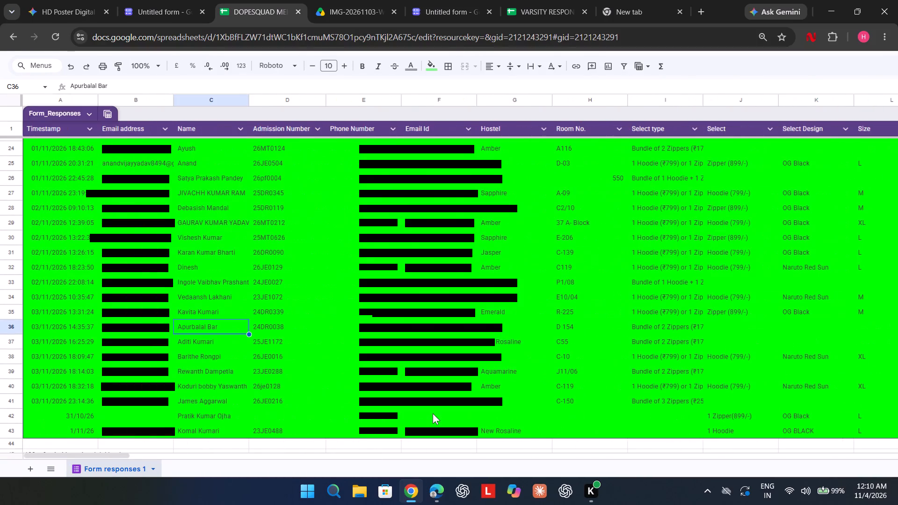
pyautogui.hscroll(-1, 433, 413)
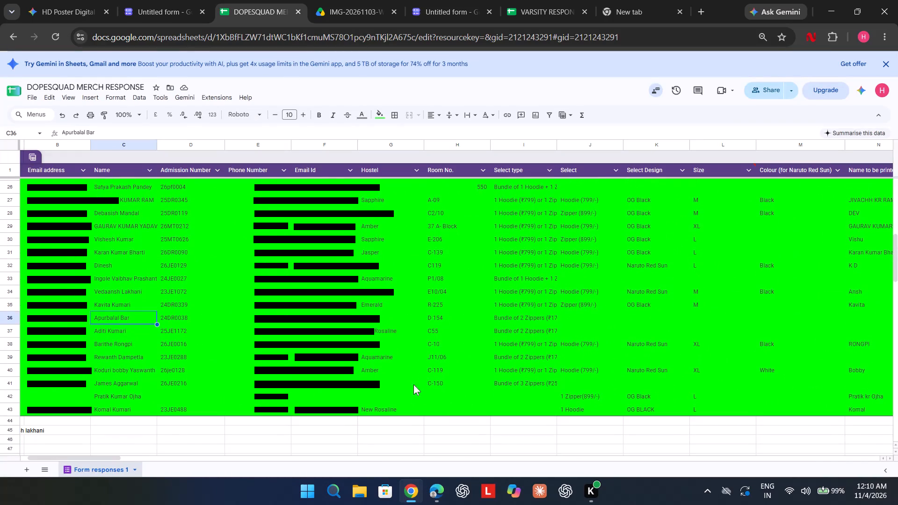
pyautogui.click(680, 319)
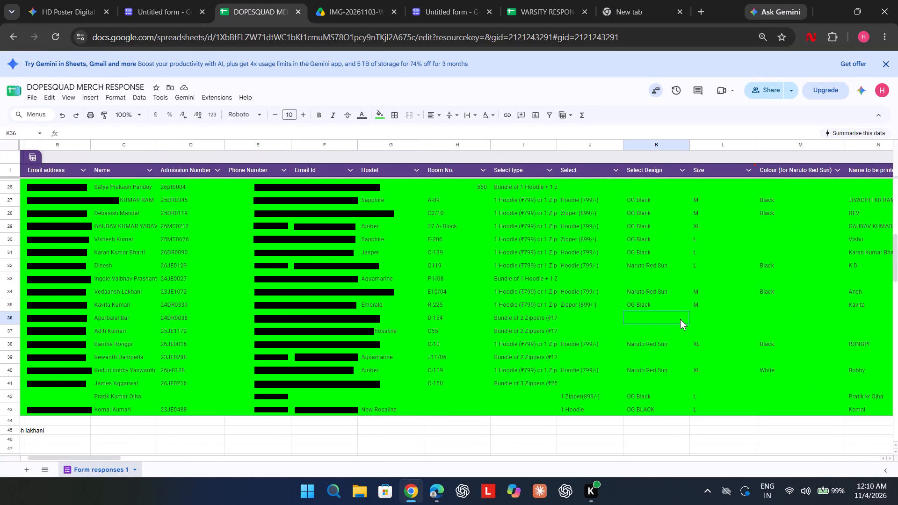
pyautogui.hscroll(-1, 680, 319)
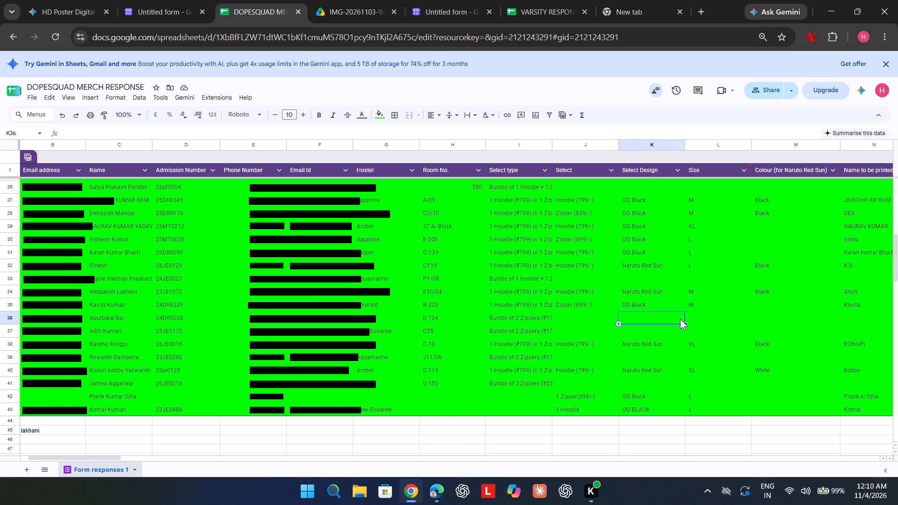
pyautogui.hscroll(-3, 680, 319)
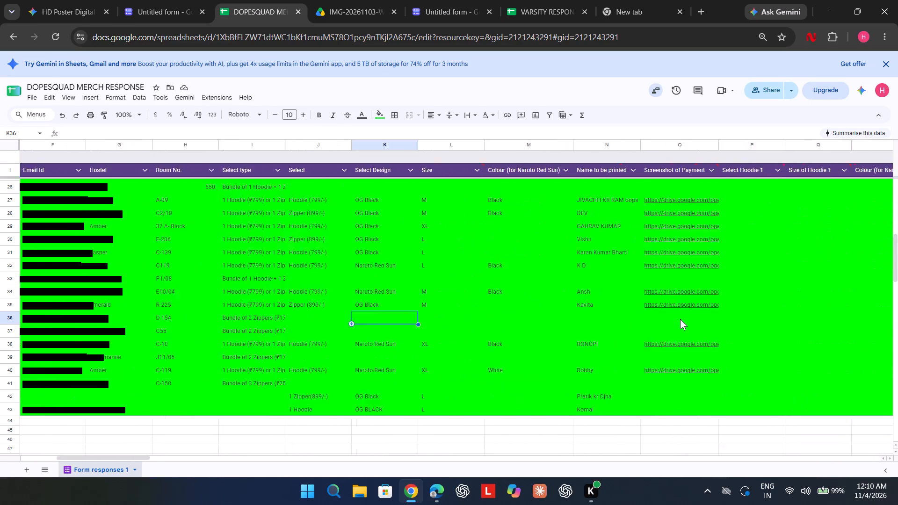
pyautogui.hscroll(-3, 680, 319)
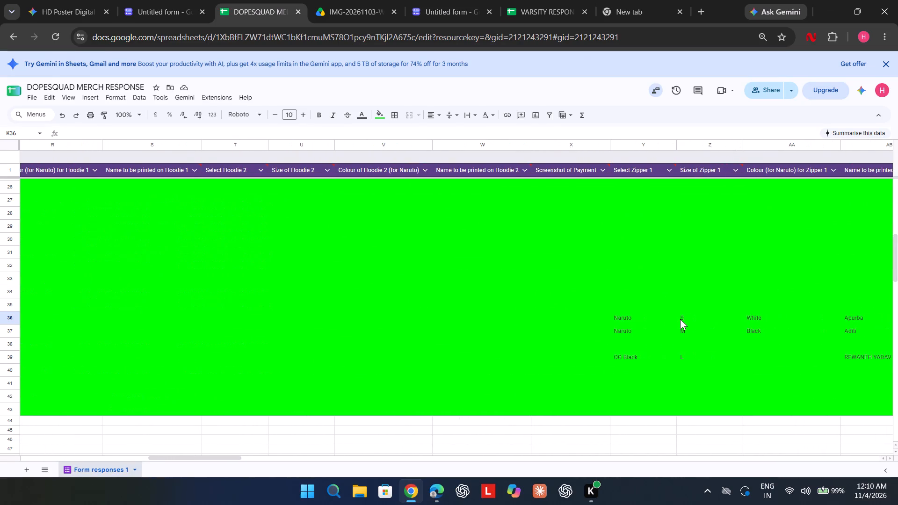
pyautogui.hscroll(-2, 708, 320)
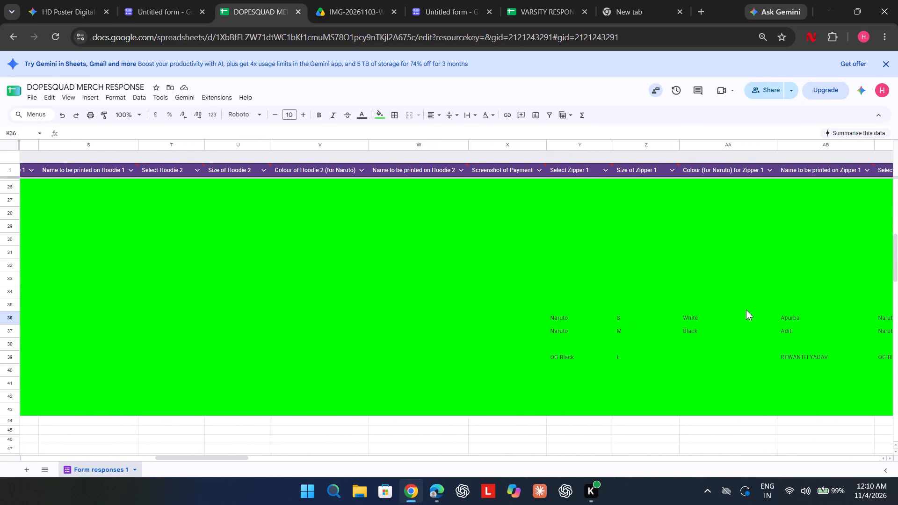
pyautogui.click(788, 314)
pyautogui.hscroll(-4, 788, 314)
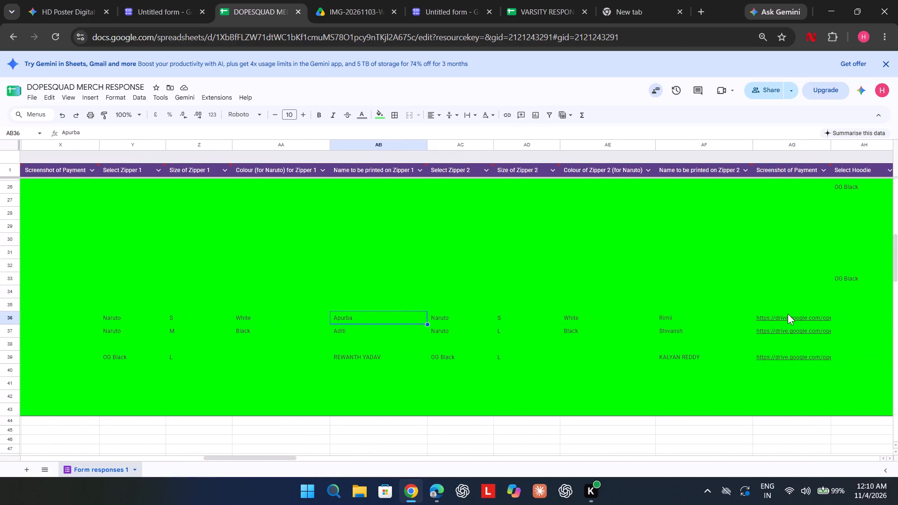
pyautogui.hscroll(8, 788, 314)
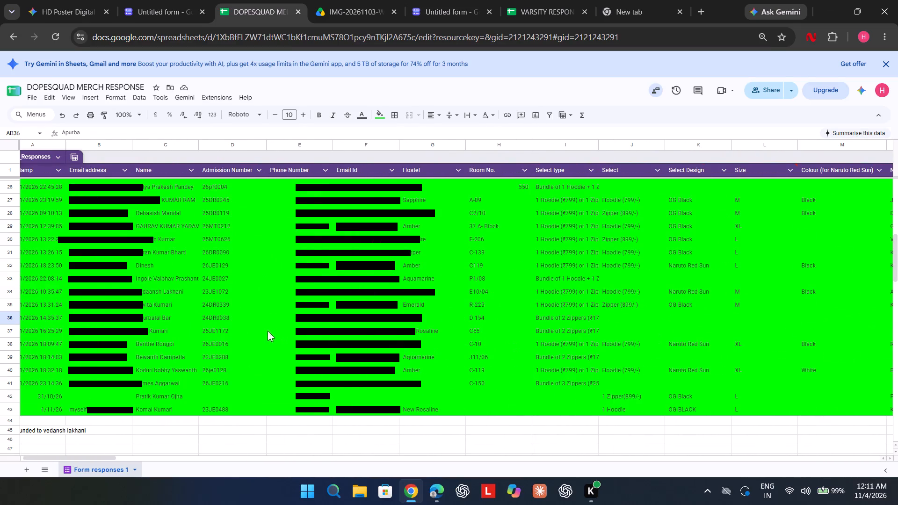
# Copy the name from response row 36 into cell A15 of the NARUTO REDSUN sheet.
pyautogui.click(193, 319)
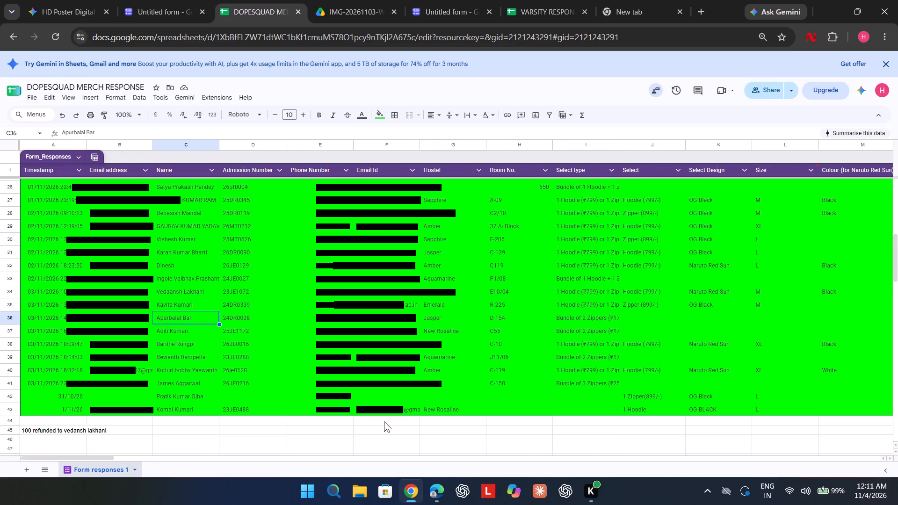
pyautogui.click(437, 487)
pyautogui.click(274, 453)
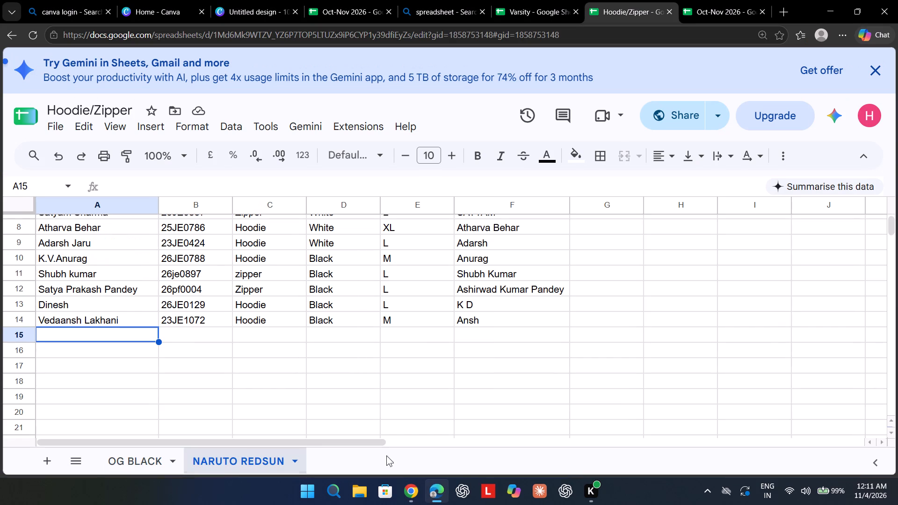
pyautogui.click(411, 491)
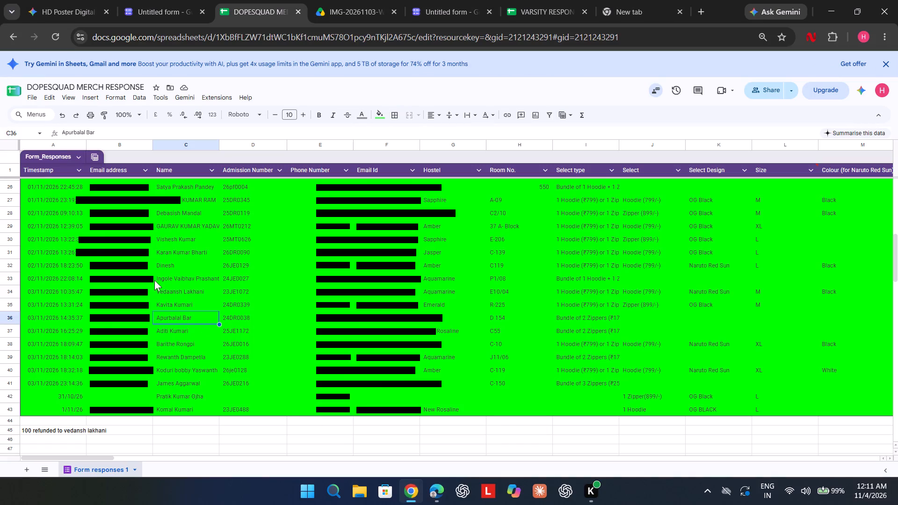
pyautogui.tripleClick(186, 315)
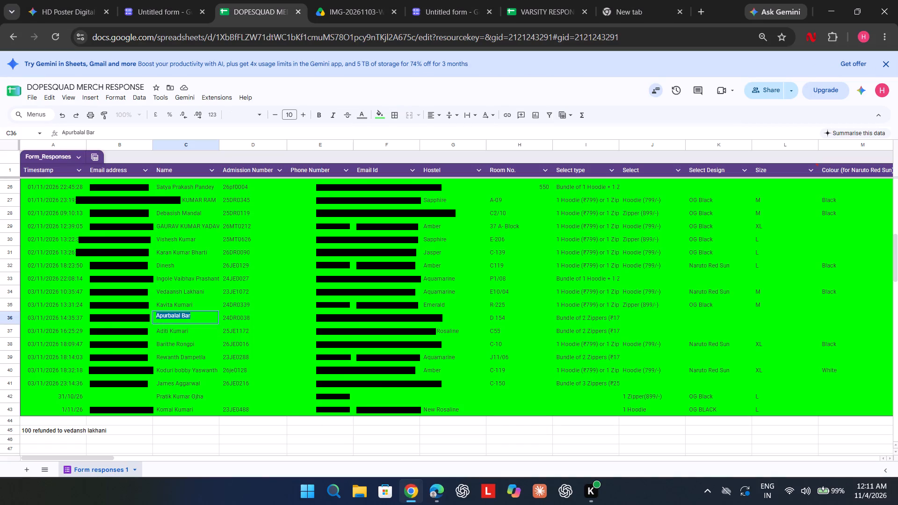
pyautogui.hotkey('ctrl', 'c')
pyautogui.click(232, 312)
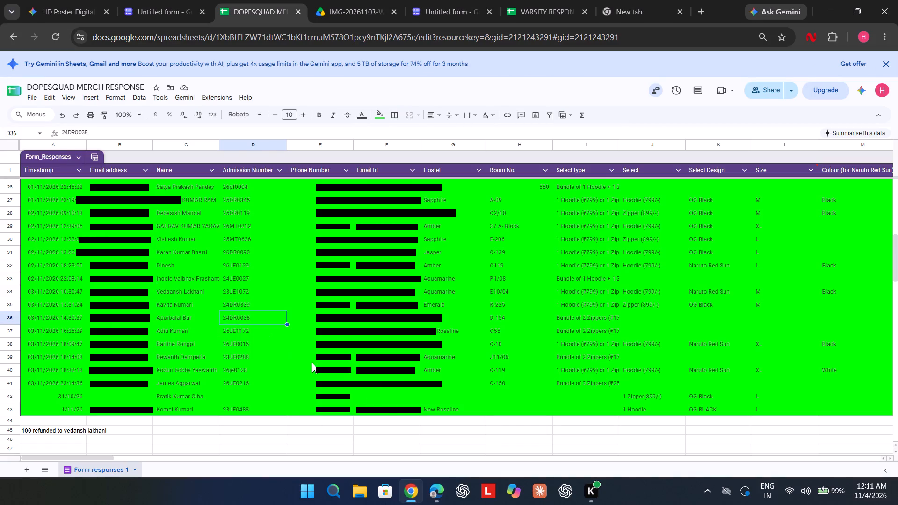
pyautogui.click(431, 489)
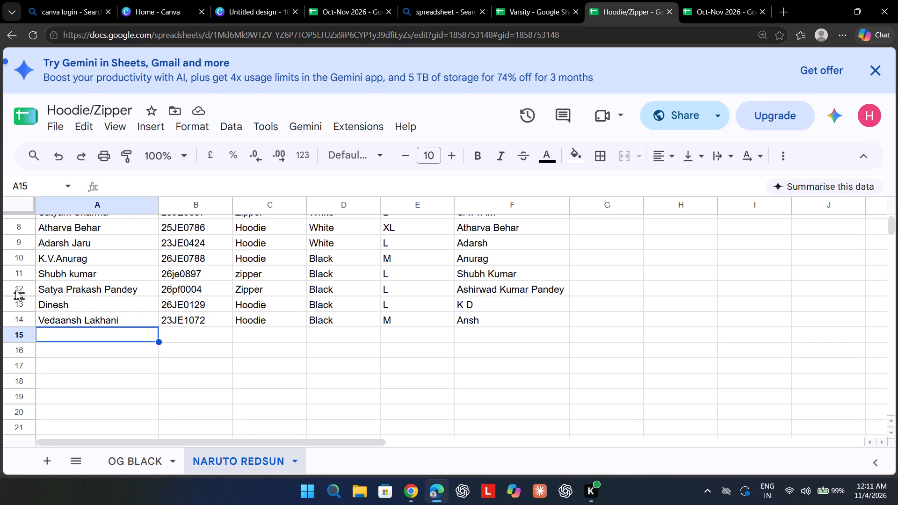
pyautogui.hotkey('ctrl', 'v')
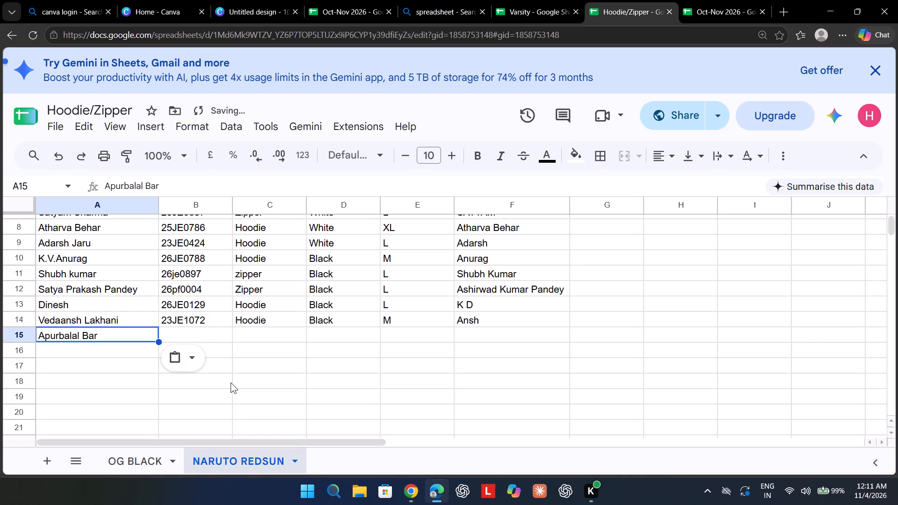
# Copy the admission number from response row 36 into cell B15 of the NARUTO REDSUN sheet.
pyautogui.click(409, 493)
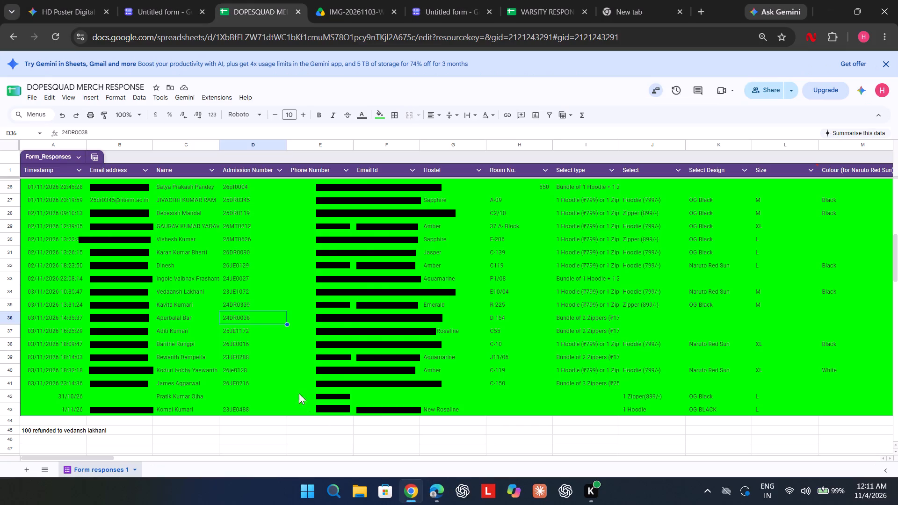
pyautogui.tripleClick(244, 317)
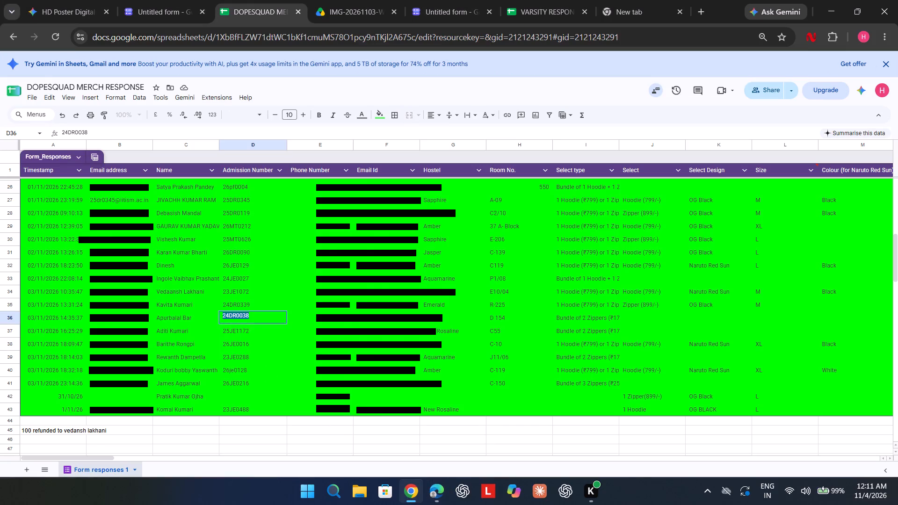
pyautogui.hotkey('ctrl', 'c')
pyautogui.click(433, 490)
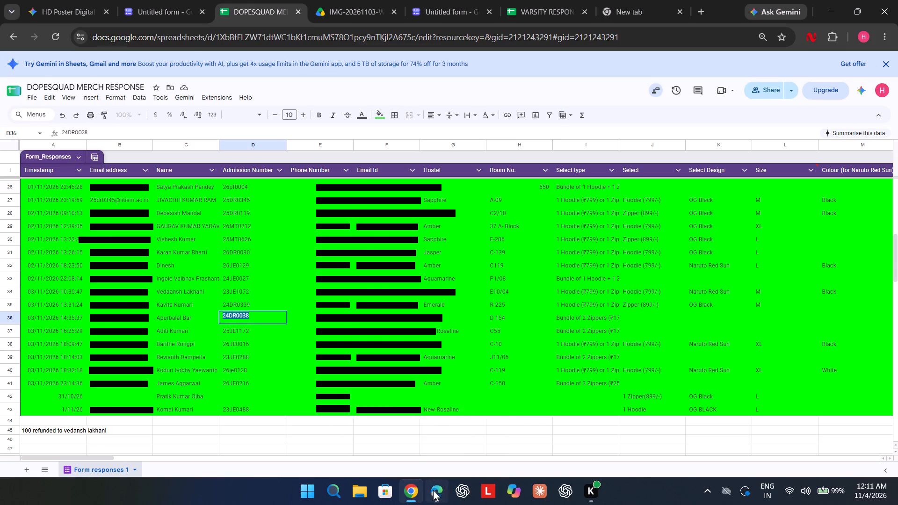
pyautogui.click(209, 338)
pyautogui.hotkey('ctrl', 'v')
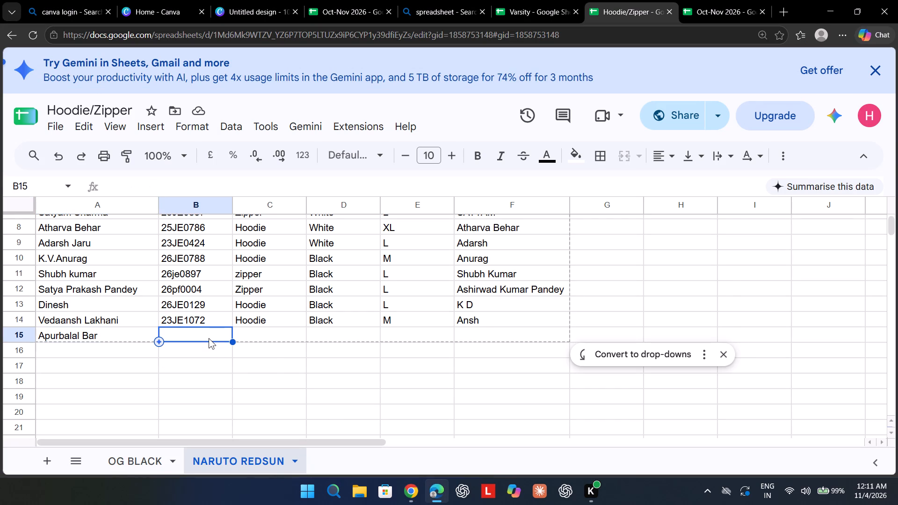
# Check the order type in response row 36, then enter Zipper in C15 and C16 of NARUTO REDSUN.
pyautogui.click(410, 500)
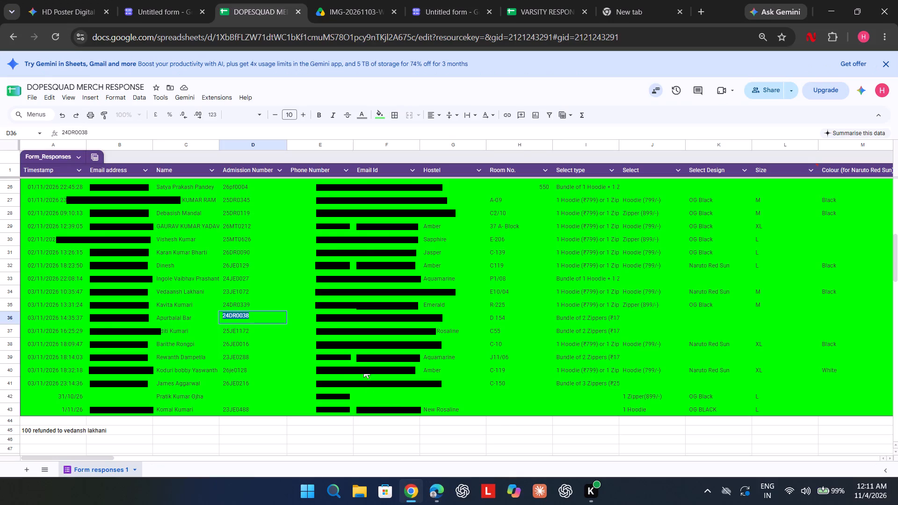
pyautogui.click(333, 318)
pyautogui.hscroll(-1, 333, 318)
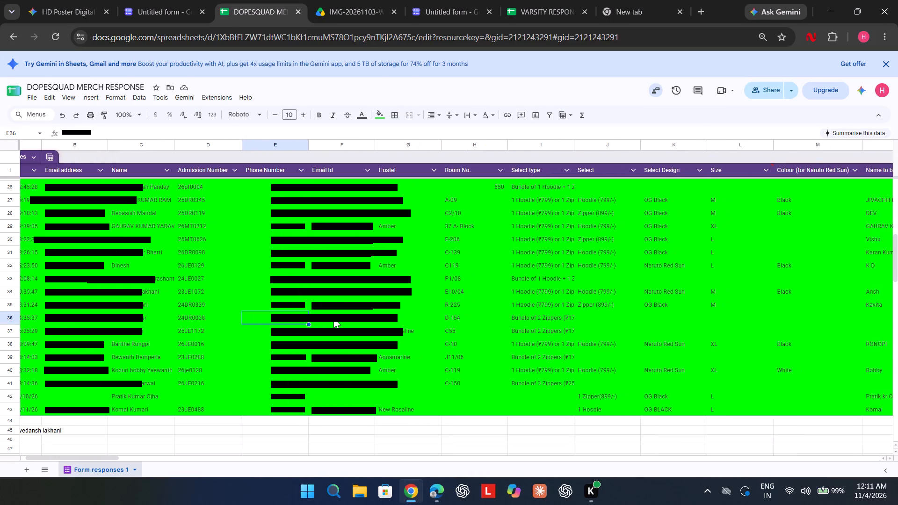
pyautogui.hscroll(-2, 333, 318)
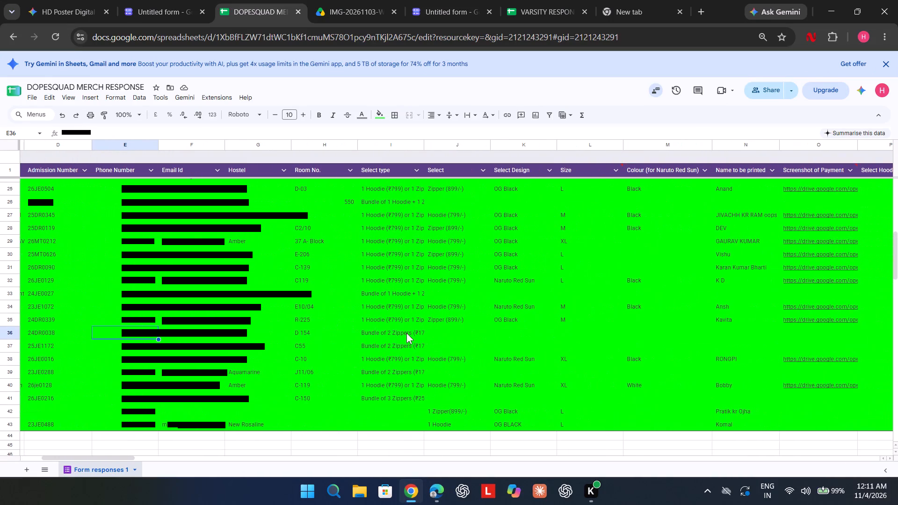
pyautogui.click(430, 496)
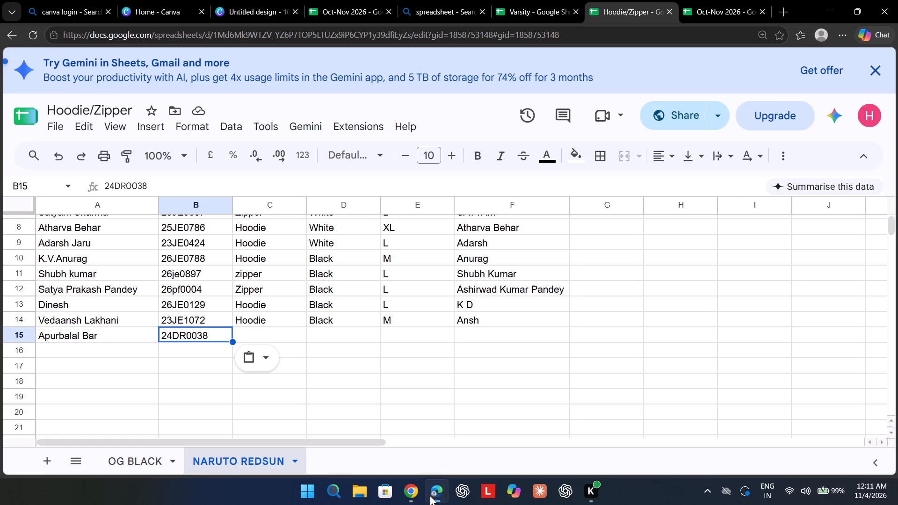
pyautogui.click(283, 336)
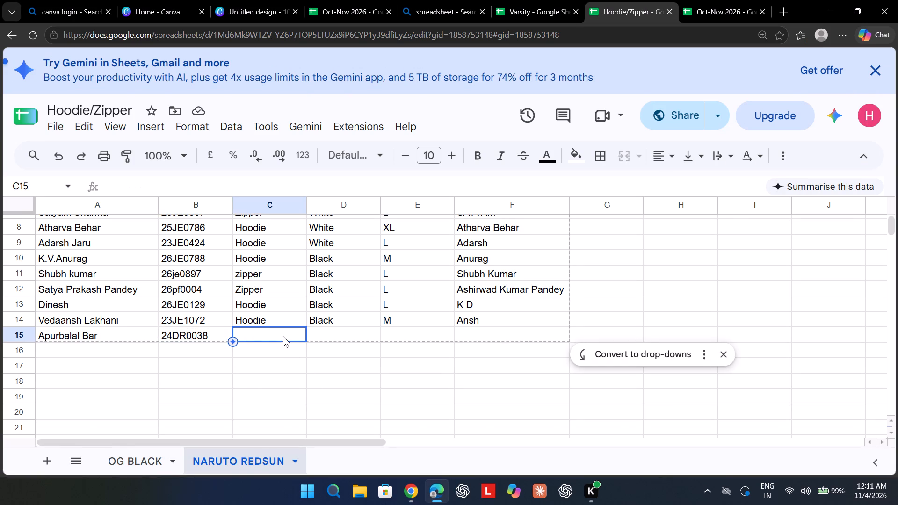
pyautogui.press('z')
pyautogui.press('Tab')
pyautogui.press('Down')
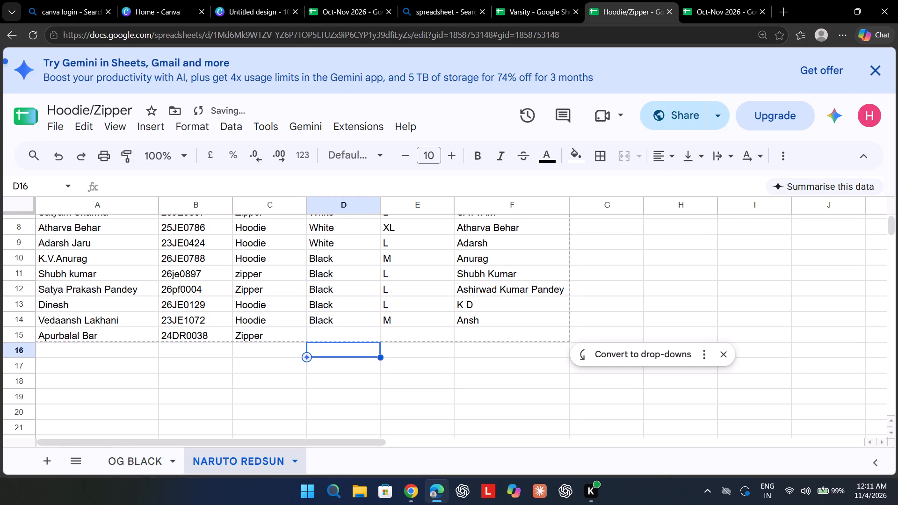
pyautogui.press('Left')
pyautogui.press('z')
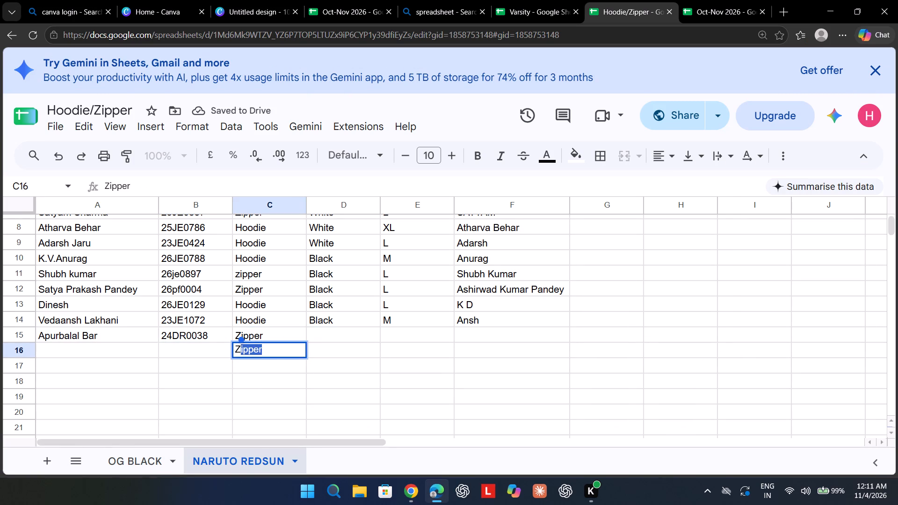
pyautogui.press('Tab')
pyautogui.press('Down')
pyautogui.press('Left')
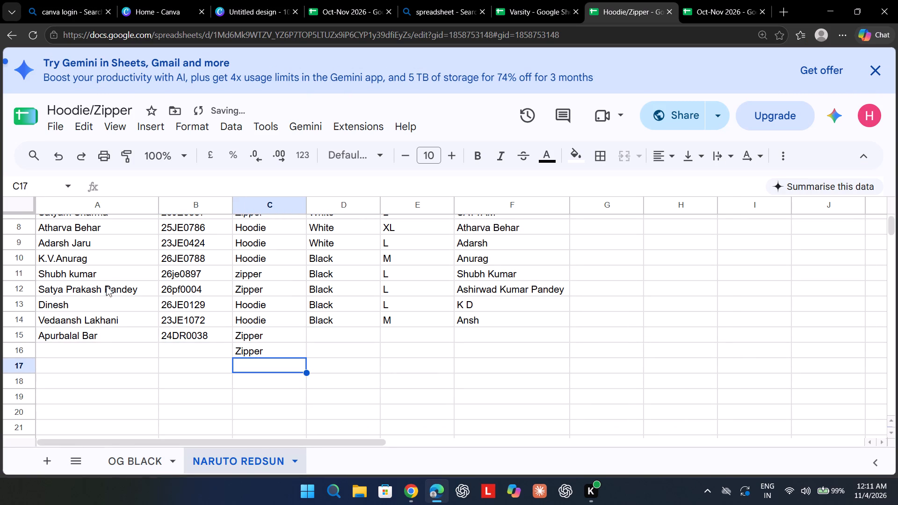
# Copy the name and admission number from row 15 of NARUTO REDSUN into cells A16 and B16.
pyautogui.tripleClick(93, 333)
pyautogui.hotkey('ctrl', 'c')
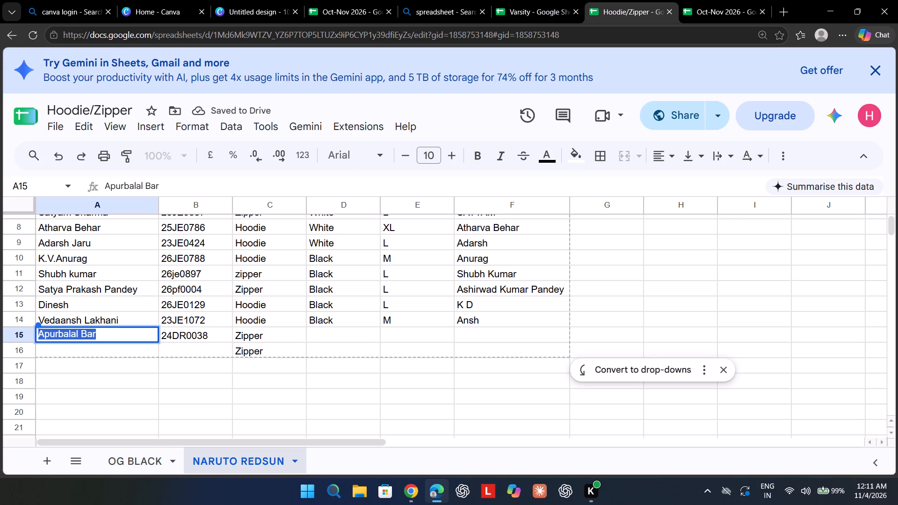
pyautogui.click(96, 353)
pyautogui.hotkey('ctrl', 'v')
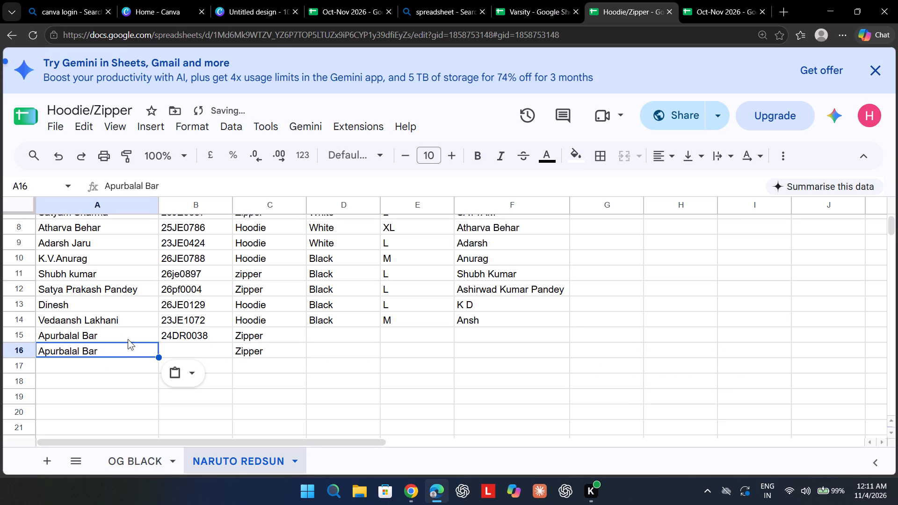
pyautogui.tripleClick(188, 333)
pyautogui.hotkey('ctrl', 'c')
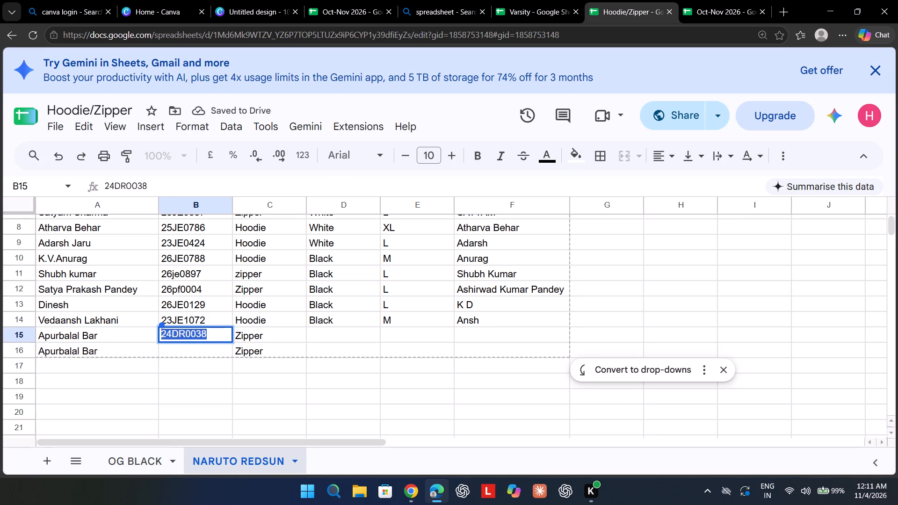
pyautogui.click(205, 351)
pyautogui.hotkey('ctrl', 'v')
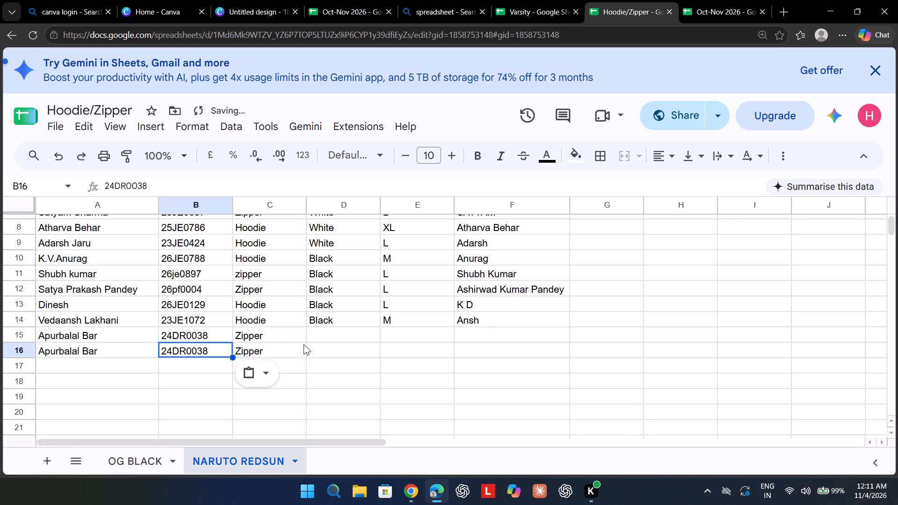
# Check Zipper 1's colour and size in response row 36, then enter White in D15 and S in E15 of NARUTO REDSUN.
pyautogui.click(317, 338)
pyautogui.click(406, 491)
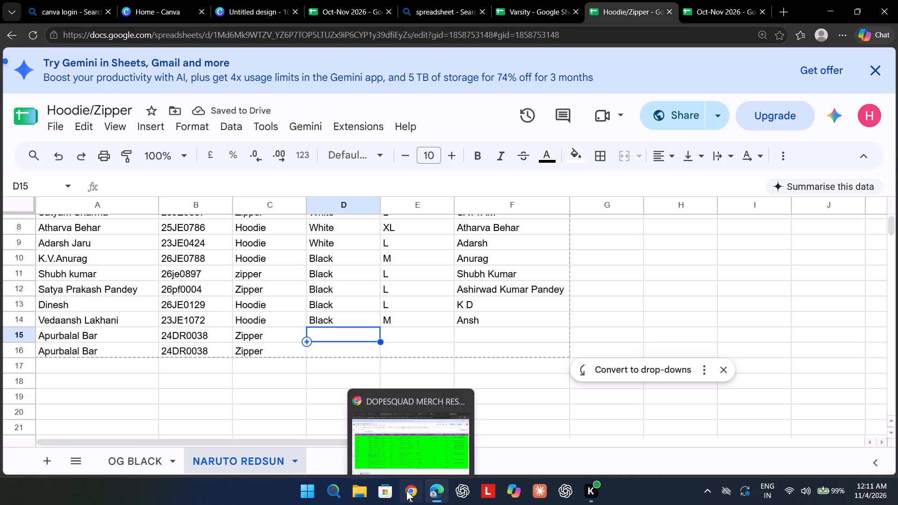
pyautogui.hscroll(-2, 449, 361)
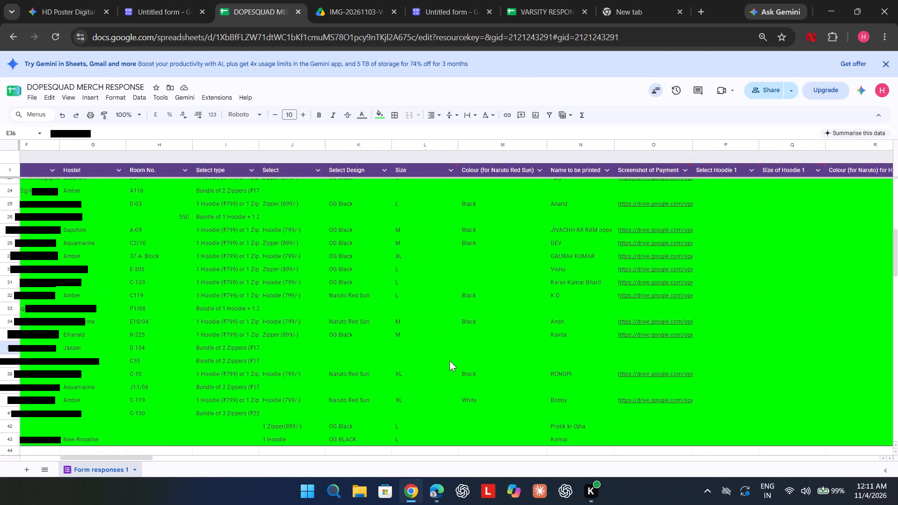
pyautogui.hscroll(-5, 449, 361)
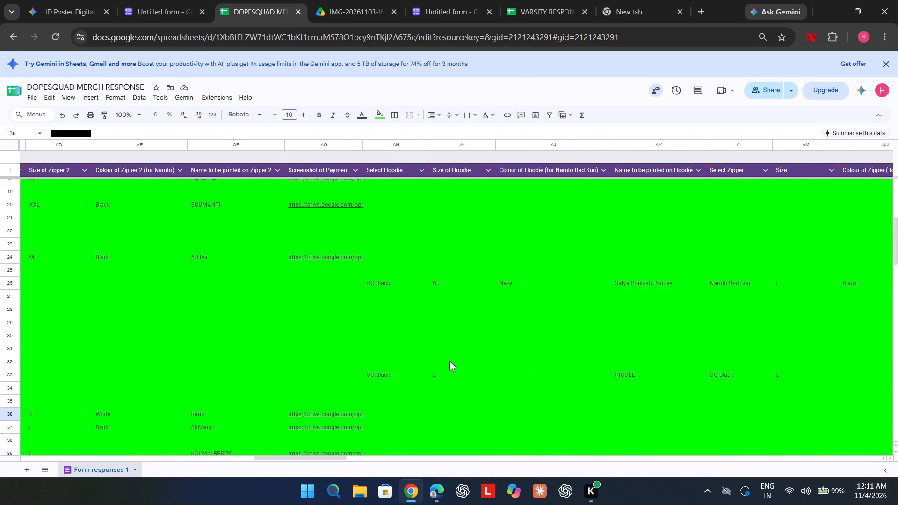
pyautogui.hscroll(-2, 449, 361)
pyautogui.scroll(-1, 449, 361)
pyautogui.hscroll(-3, 449, 361)
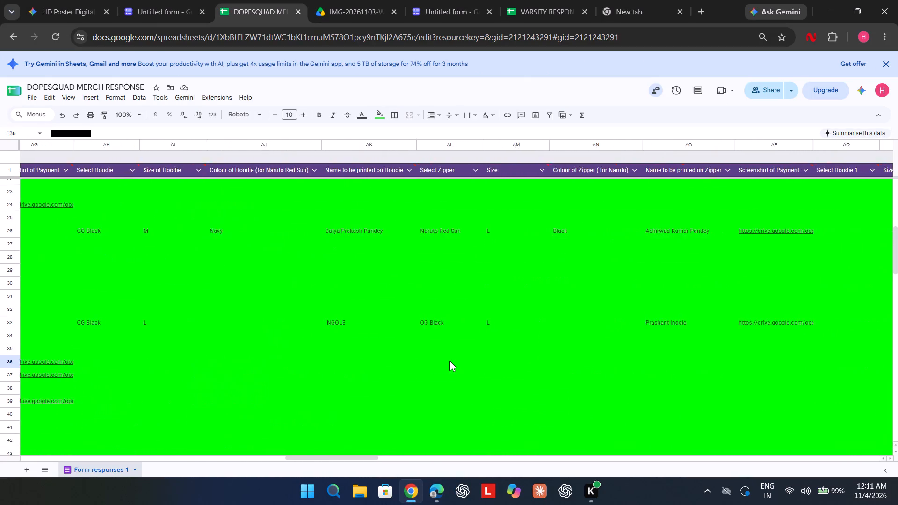
pyautogui.hscroll(-5, 449, 361)
pyautogui.scroll(-1, 449, 361)
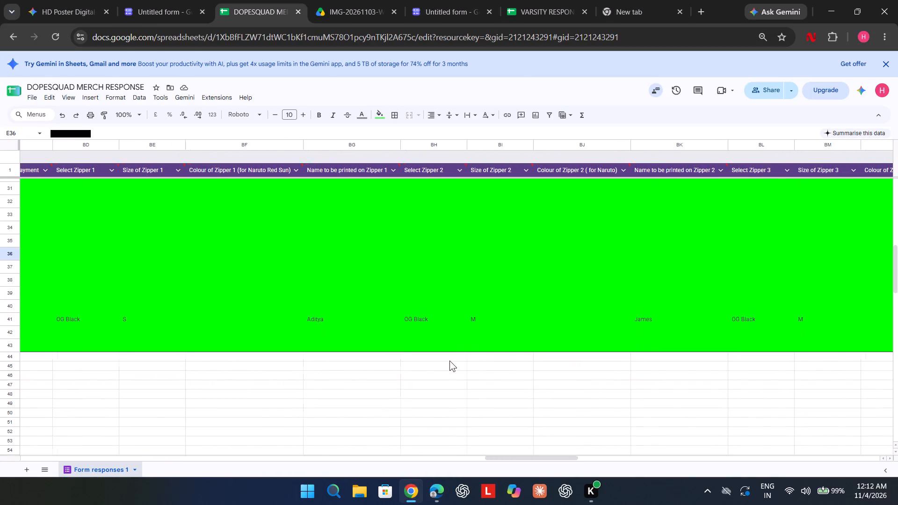
pyautogui.hscroll(13, 449, 361)
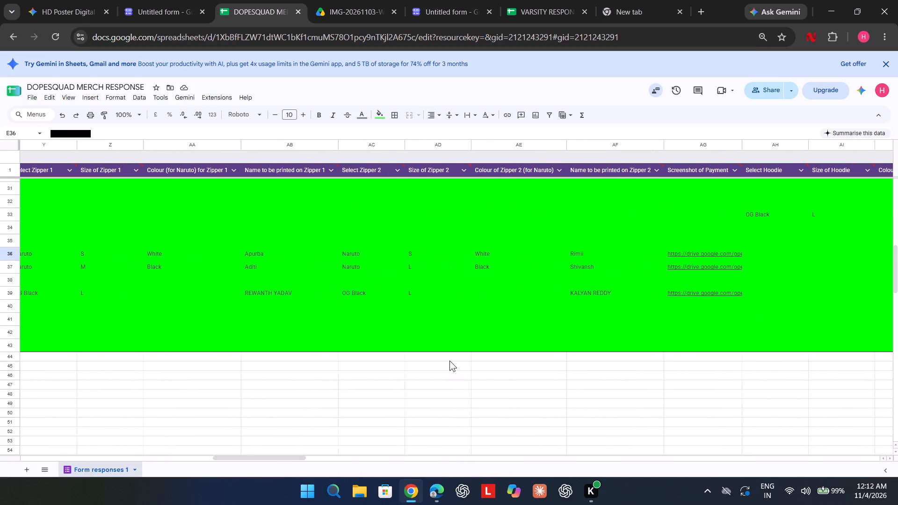
pyautogui.hscroll(4, 449, 361)
pyautogui.hscroll(-5, 449, 361)
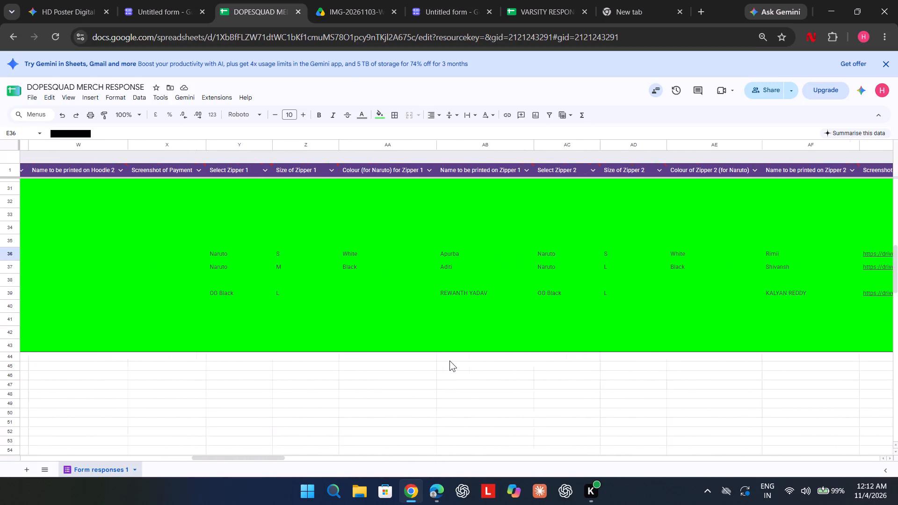
pyautogui.hscroll(-1, 449, 361)
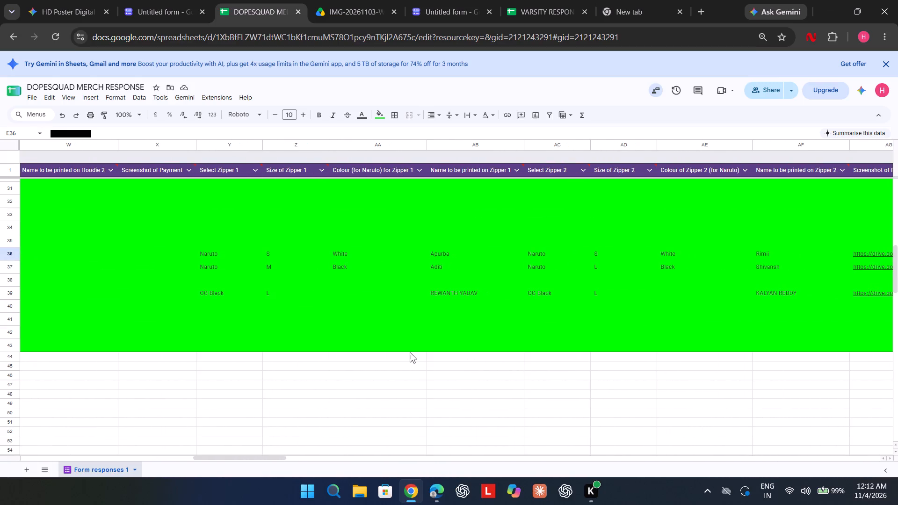
pyautogui.click(437, 494)
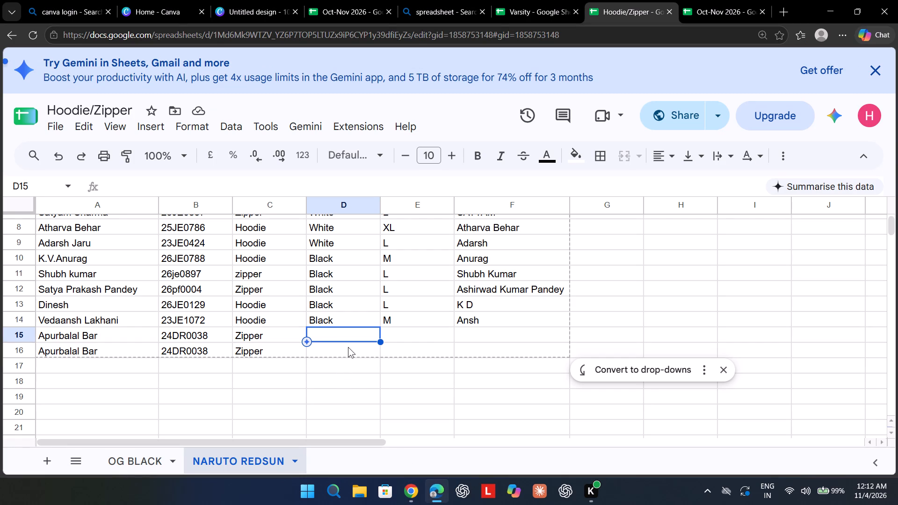
pyautogui.press('w')
pyautogui.press('Tab')
pyautogui.press('s')
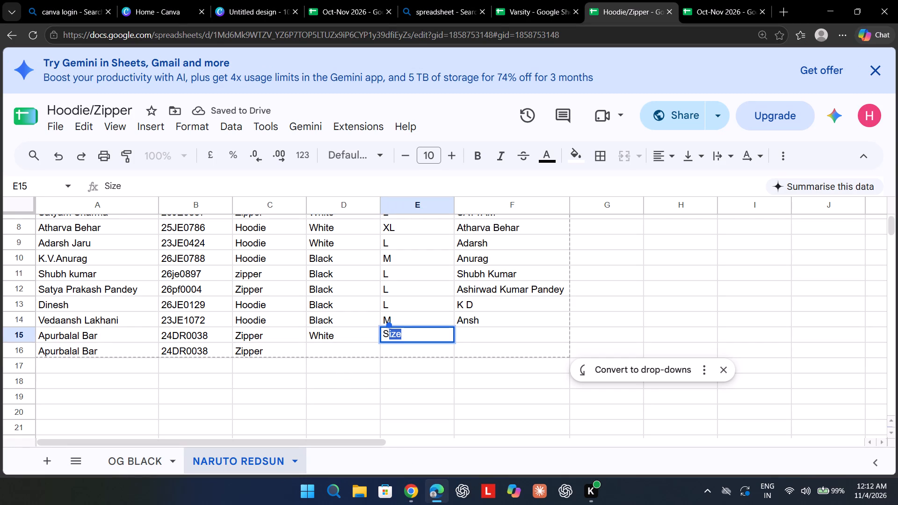
pyautogui.press('space')
pyautogui.press('Right')
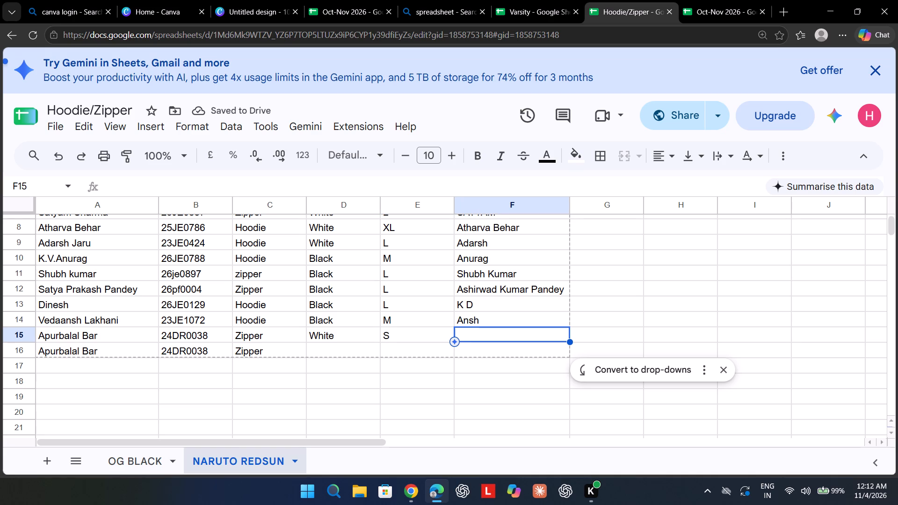
# Copy the name to be printed on Zipper 1 from response row 36 into cell F15 of NARUTO REDSUN.
pyautogui.click(406, 495)
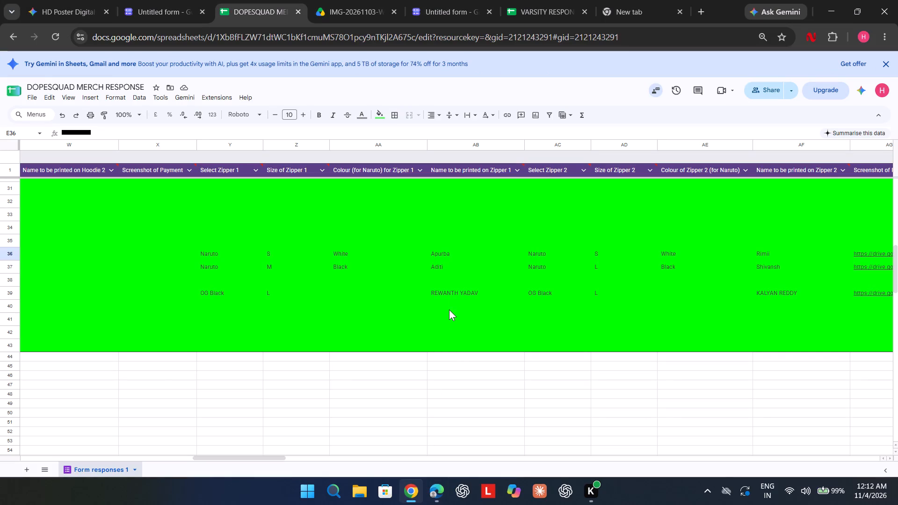
pyautogui.tripleClick(444, 253)
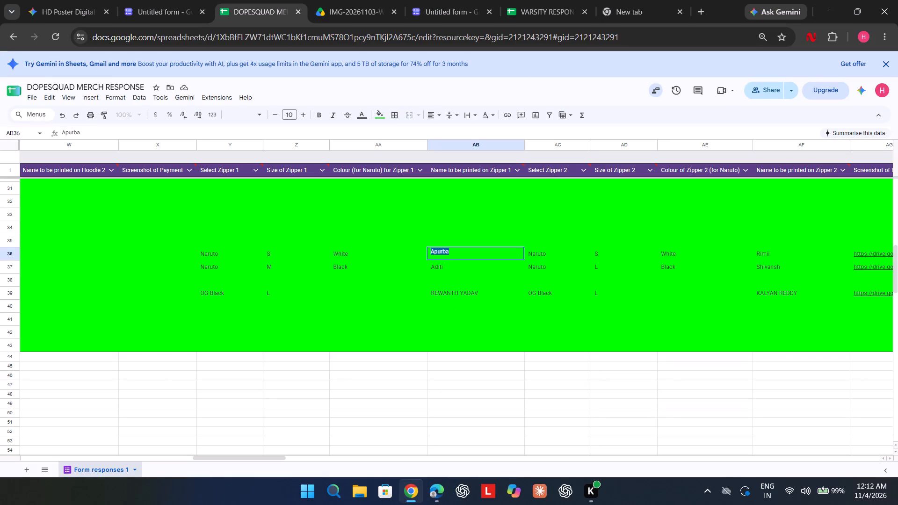
pyautogui.hotkey('ctrl', 'c')
pyautogui.click(547, 255)
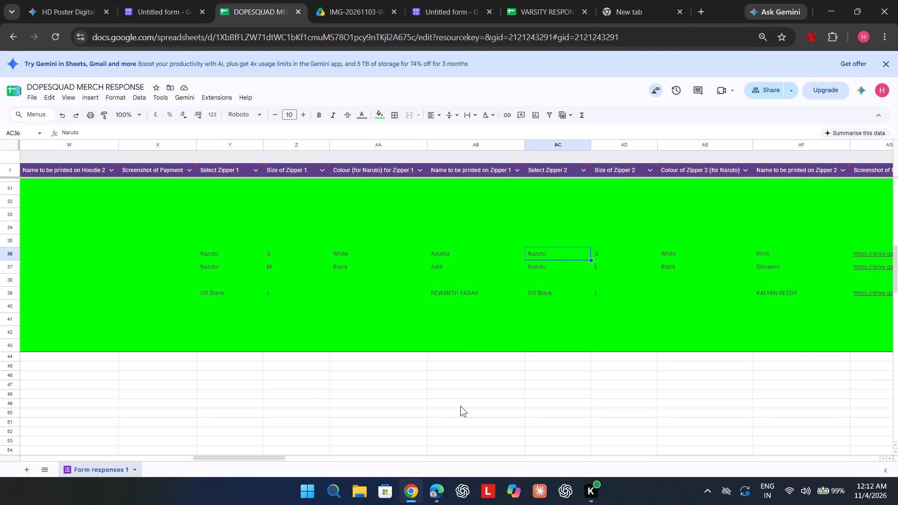
pyautogui.click(440, 495)
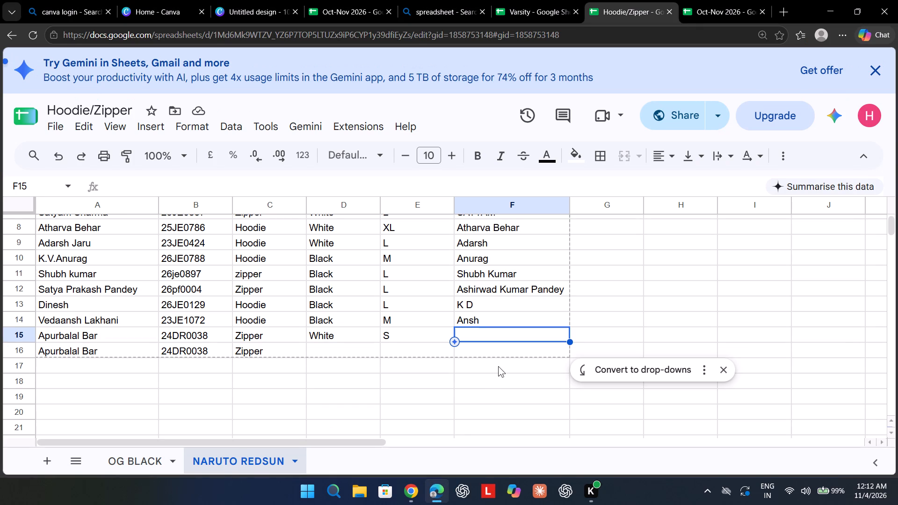
pyautogui.hotkey('ctrl', 'v')
# Check Zipper 2's colour and size in response row 36, then enter White in D16 and S in E16 of NARUTO REDSUN.
pyautogui.click(343, 355)
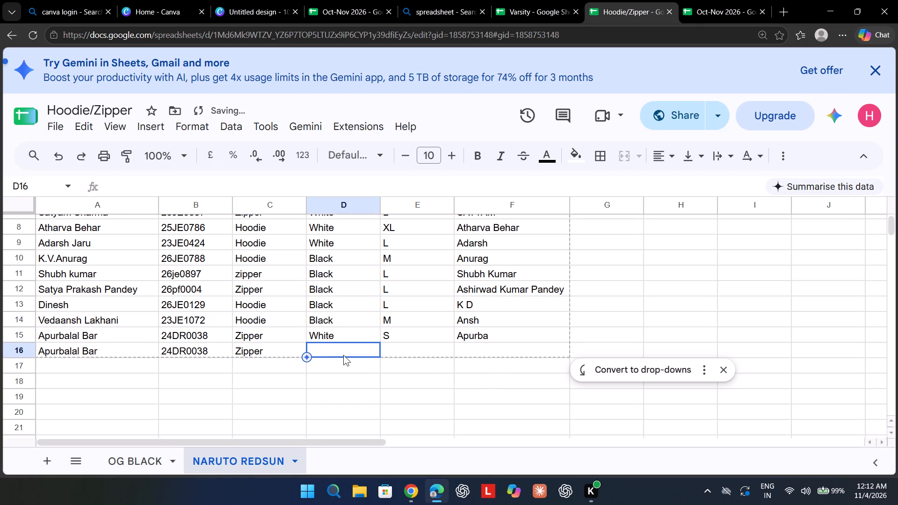
pyautogui.click(410, 493)
pyautogui.hscroll(-1, 513, 297)
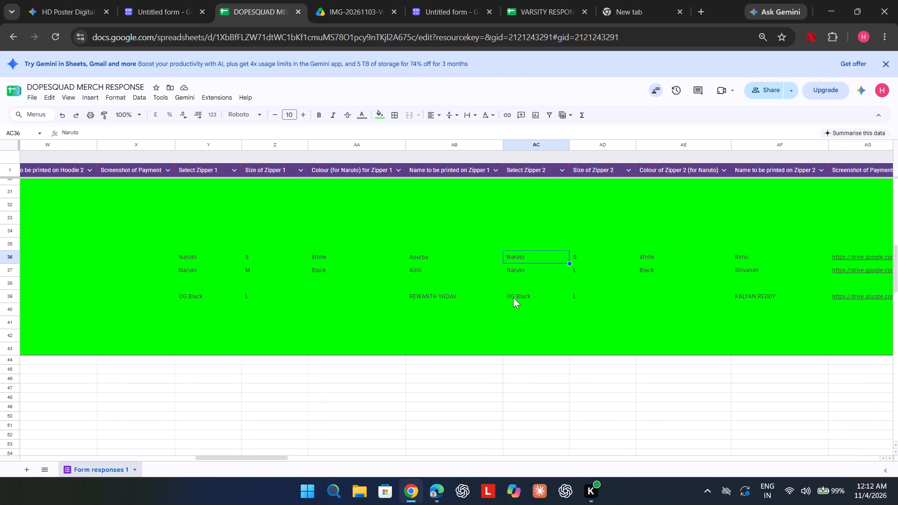
pyautogui.hscroll(-3, 513, 297)
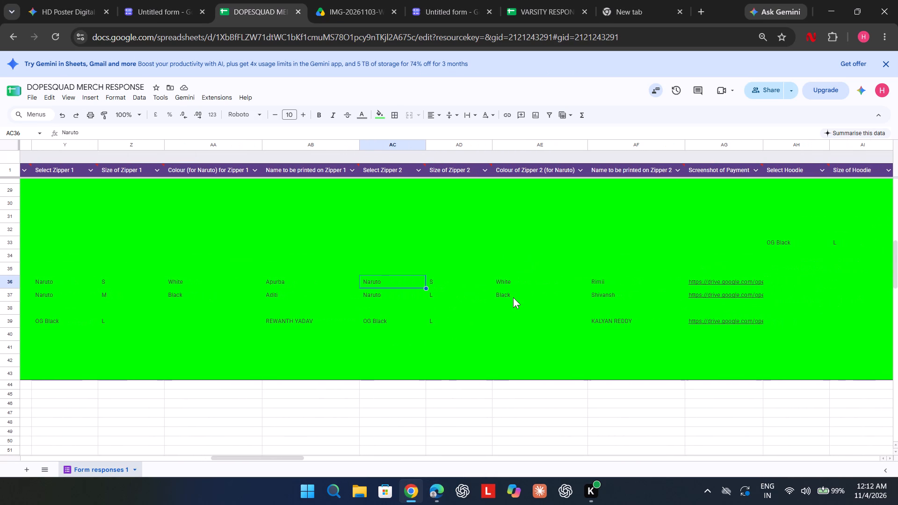
pyautogui.click(443, 494)
pyautogui.press('w')
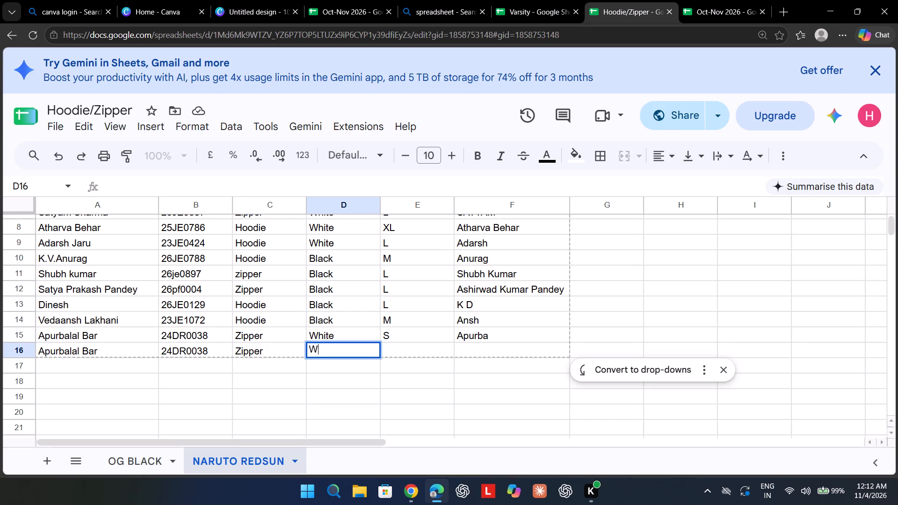
pyautogui.press('Tab')
pyautogui.press('s')
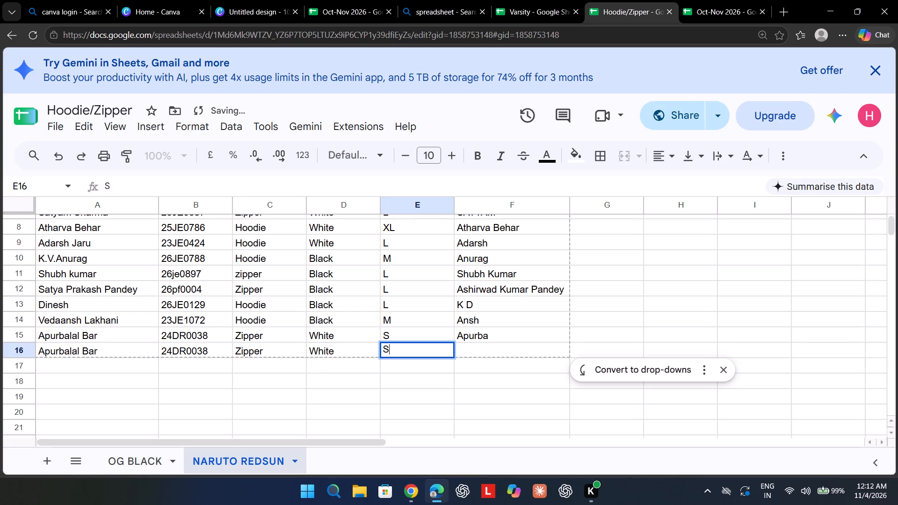
pyautogui.press('Tab')
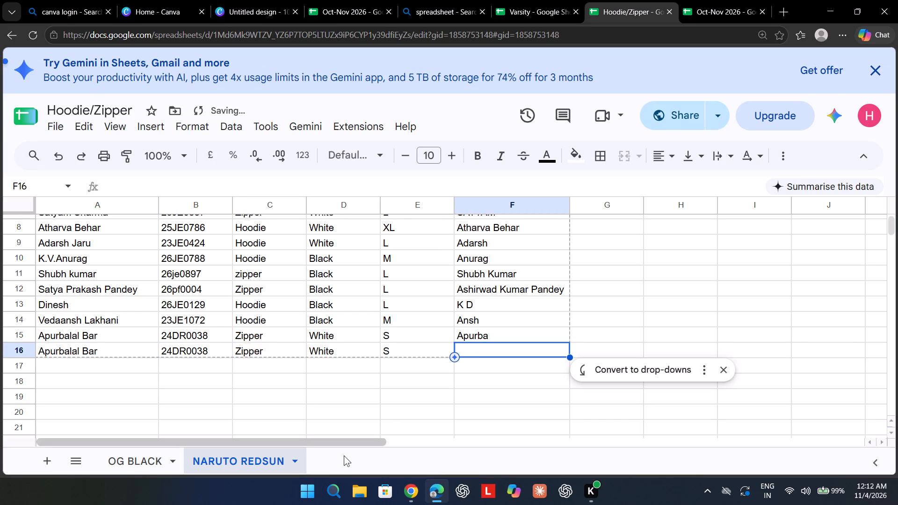
# Copy the name to be printed on Zipper 2 from response row 36 into cell F16 of NARUTO REDSUN.
pyautogui.click(409, 499)
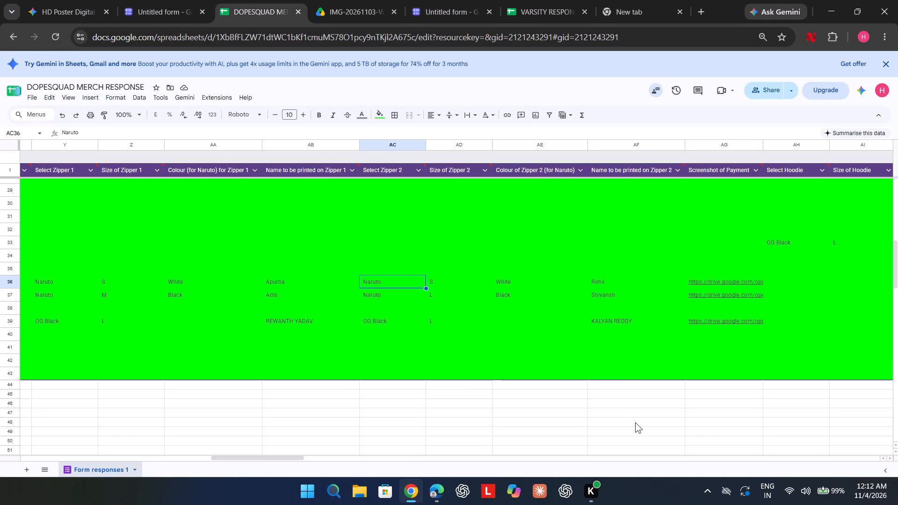
pyautogui.click(599, 278)
pyautogui.tripleClick(599, 278)
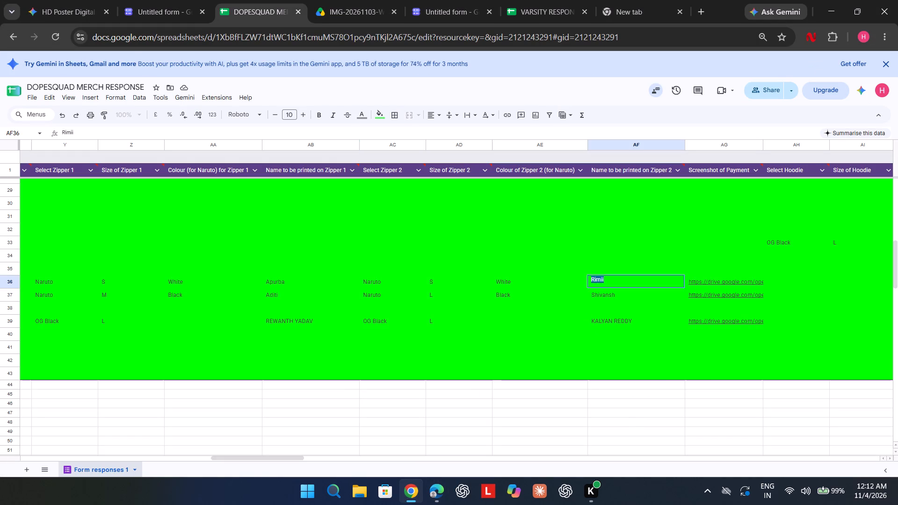
pyautogui.hotkey('ctrl', 'c')
pyautogui.click(433, 499)
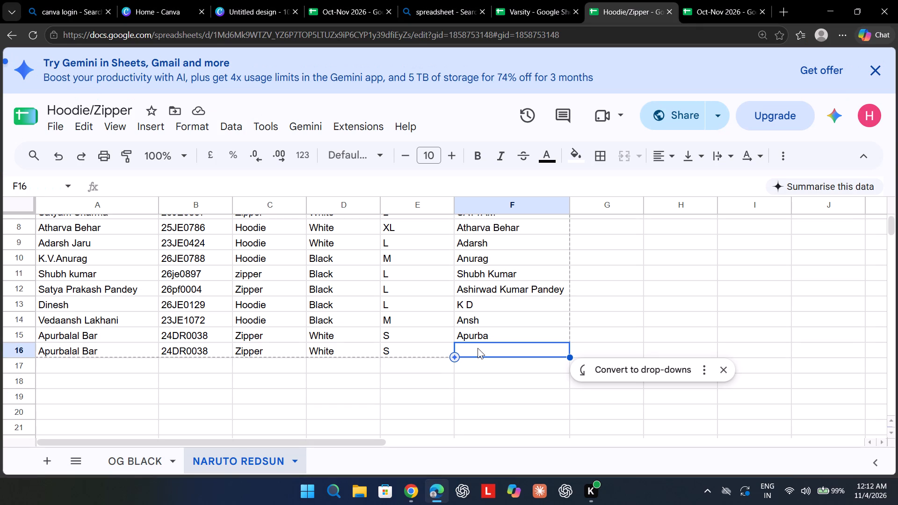
pyautogui.hotkey('ctrl', 'v')
# Examine response row 37 for the order type and the design, size and colour of each zipper.
pyautogui.click(412, 498)
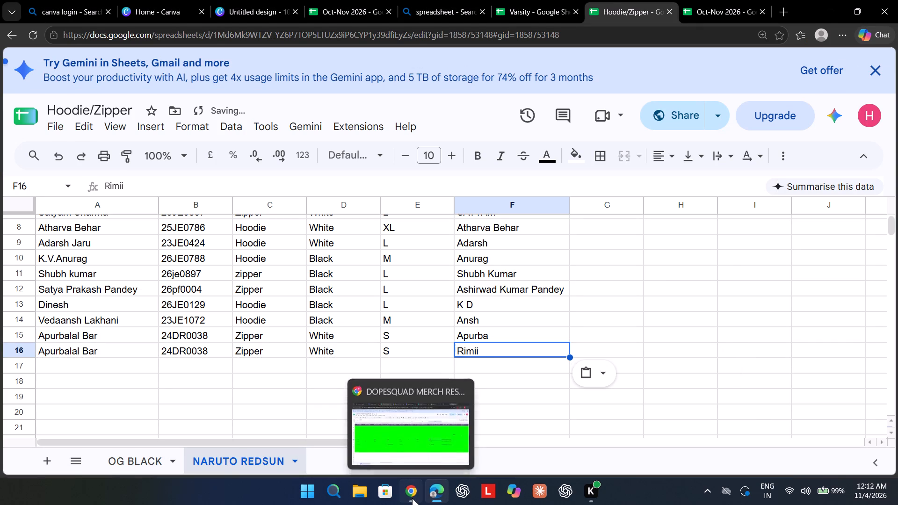
pyautogui.click(460, 287)
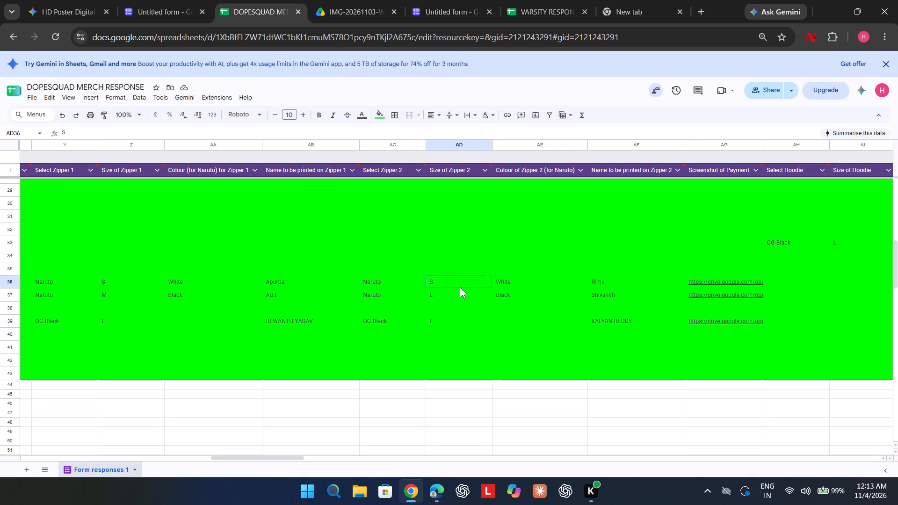
pyautogui.hscroll(6, 460, 287)
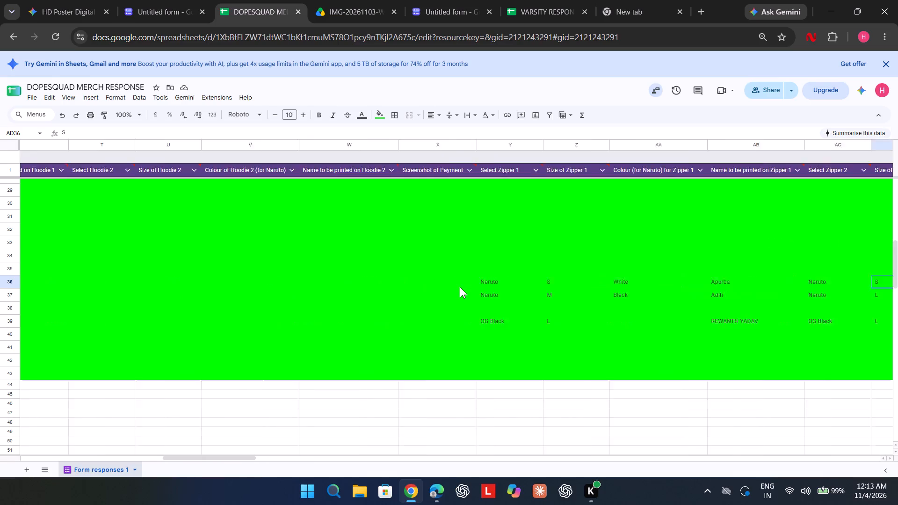
pyautogui.hscroll(6, 460, 287)
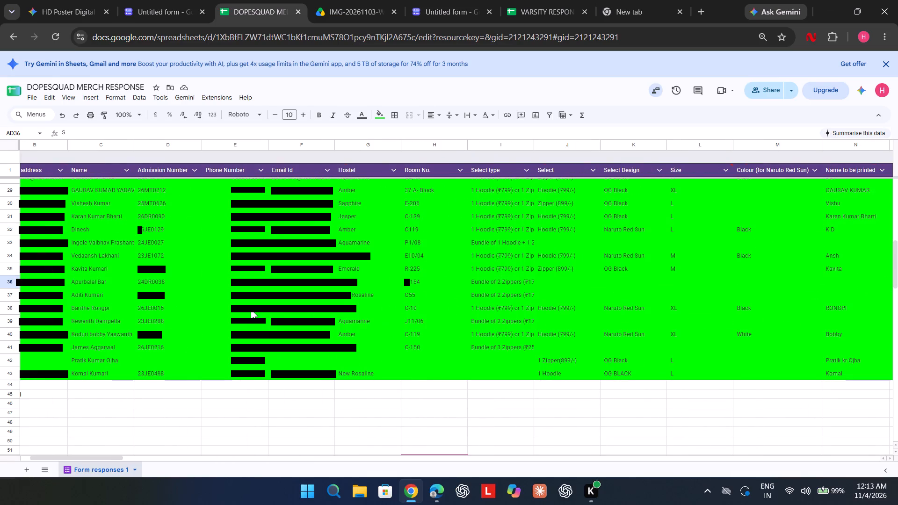
pyautogui.click(184, 295)
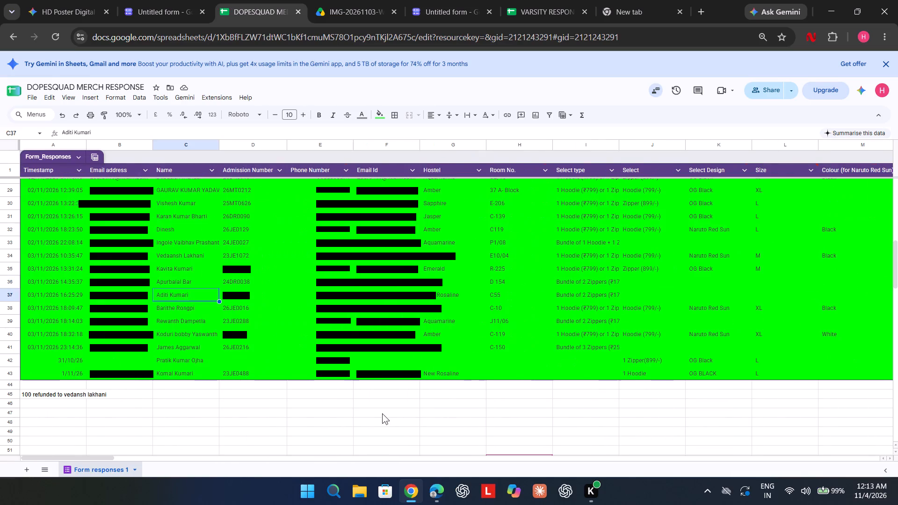
pyautogui.click(435, 500)
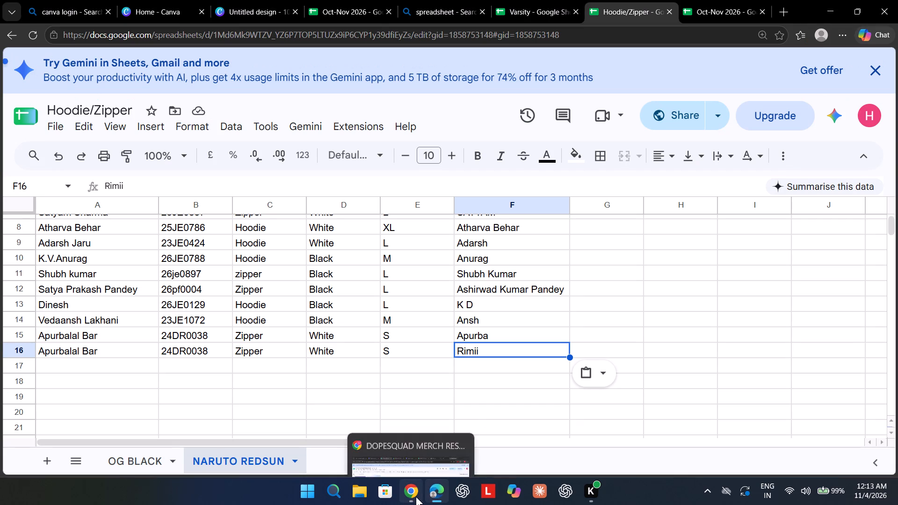
pyautogui.click(413, 496)
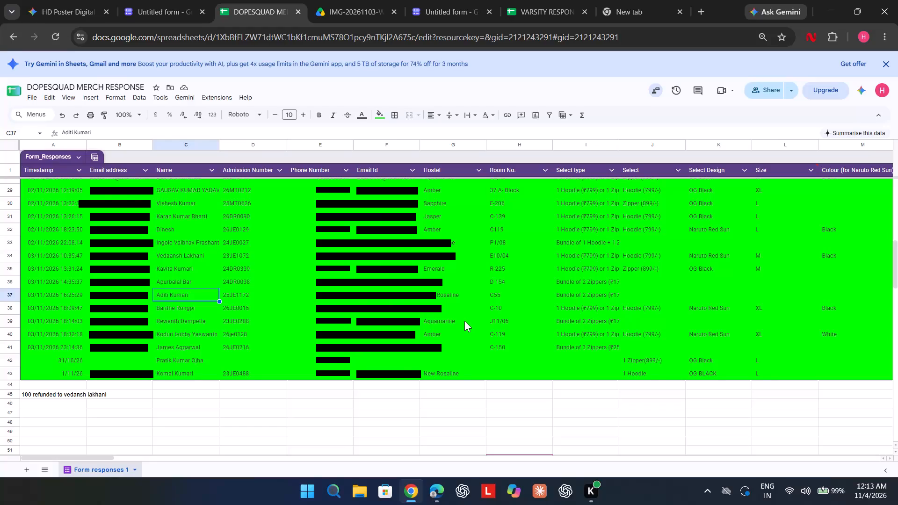
pyautogui.hscroll(-1, 464, 321)
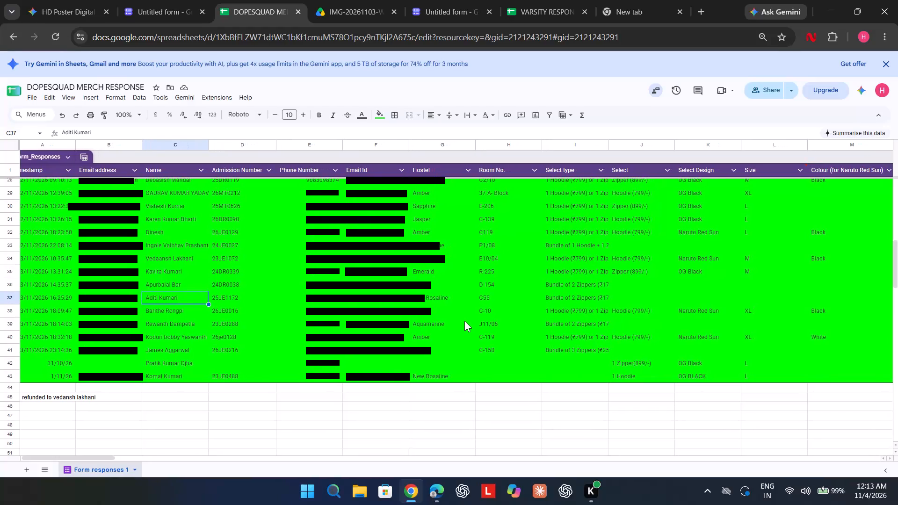
pyautogui.hscroll(-2, 464, 321)
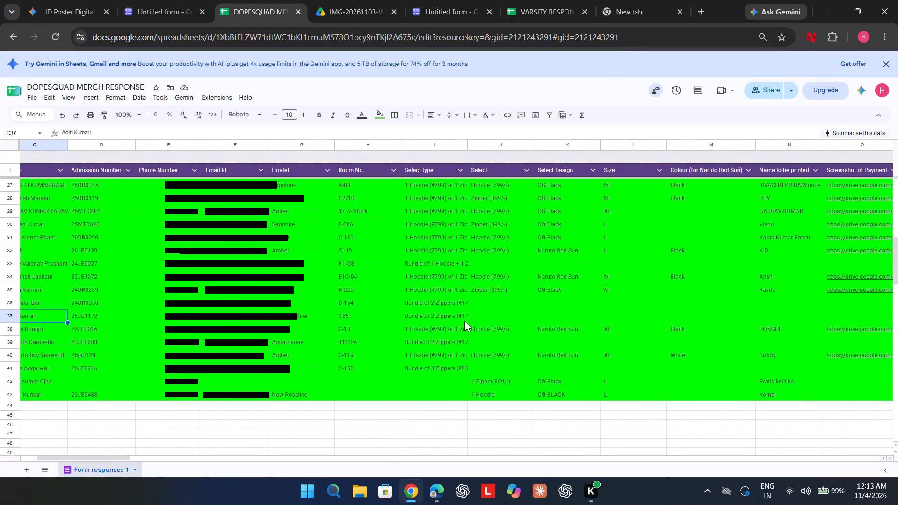
pyautogui.hscroll(-6, 464, 321)
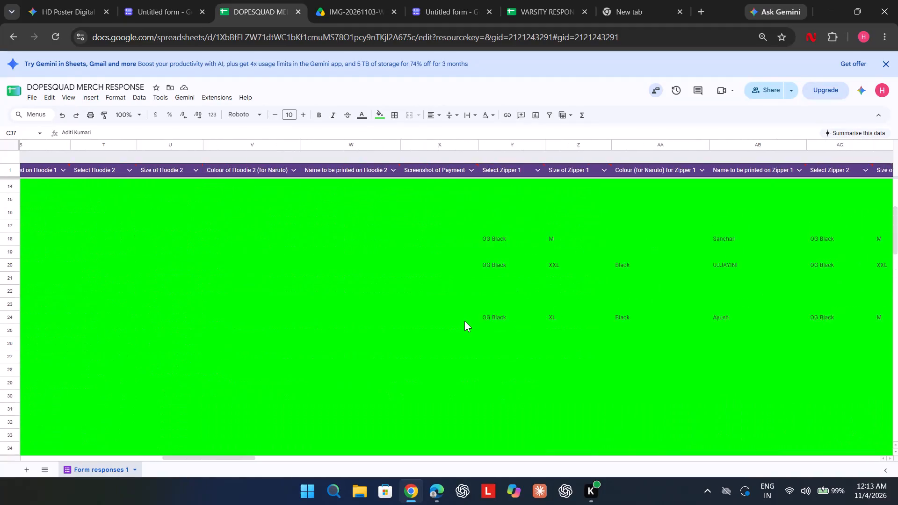
pyautogui.scroll(-1, 464, 321)
pyautogui.scroll(2, 464, 321)
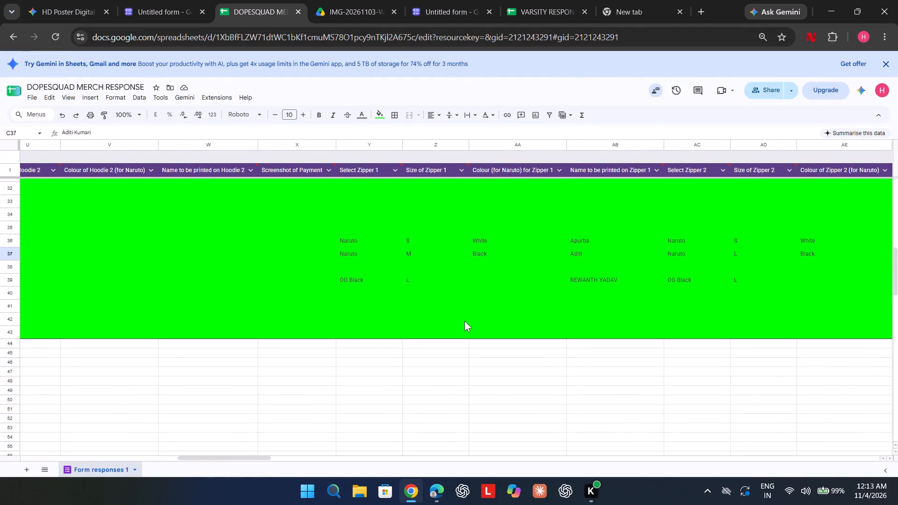
pyautogui.scroll(1, 464, 321)
pyautogui.hscroll(-2, 464, 321)
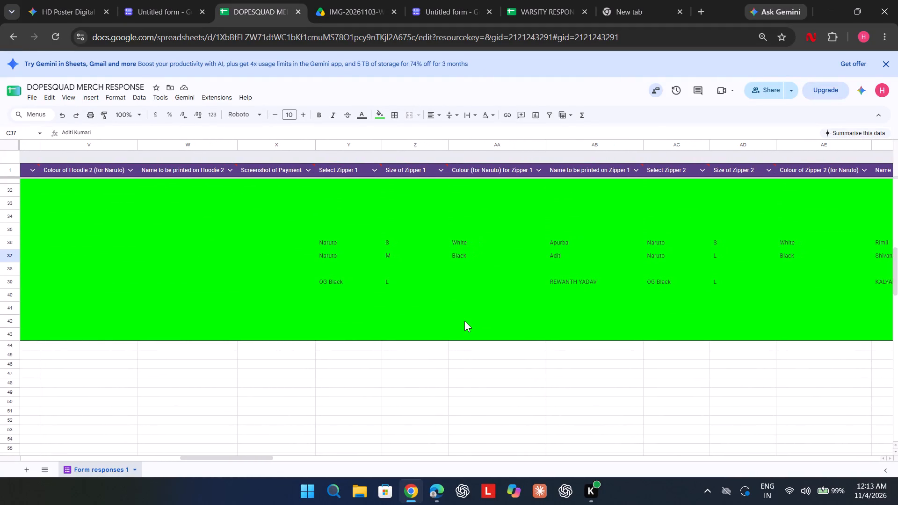
pyautogui.hscroll(7, 464, 321)
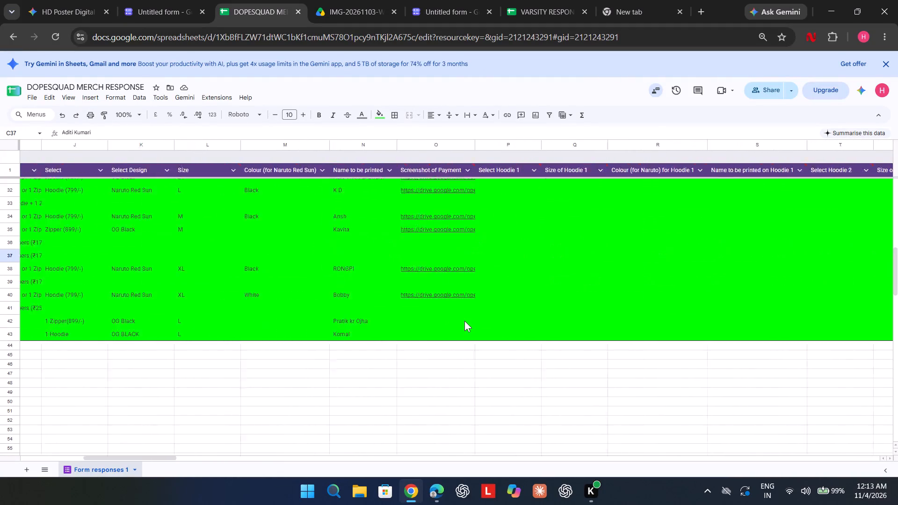
# Copy the customer's name from response row 37 into cell A17 of the NARUTO REDSUN sheet.
pyautogui.click(439, 496)
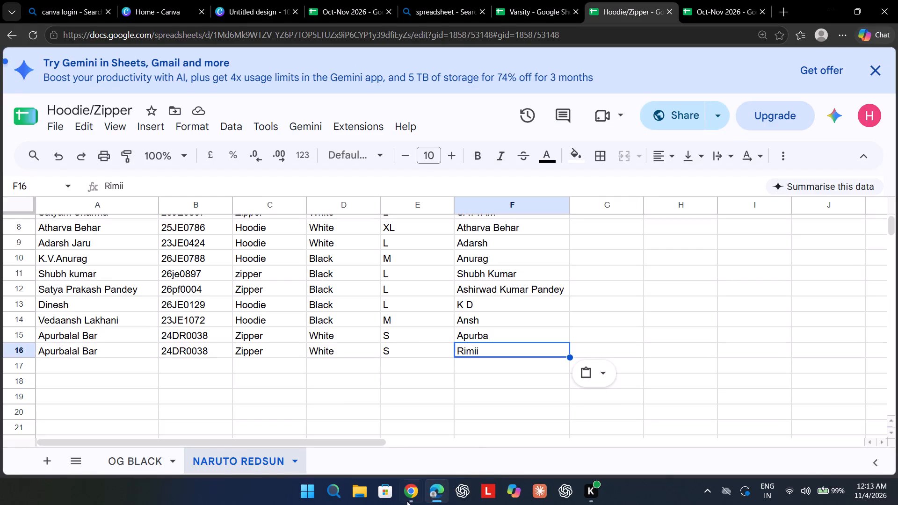
pyautogui.click(152, 463)
pyautogui.click(245, 454)
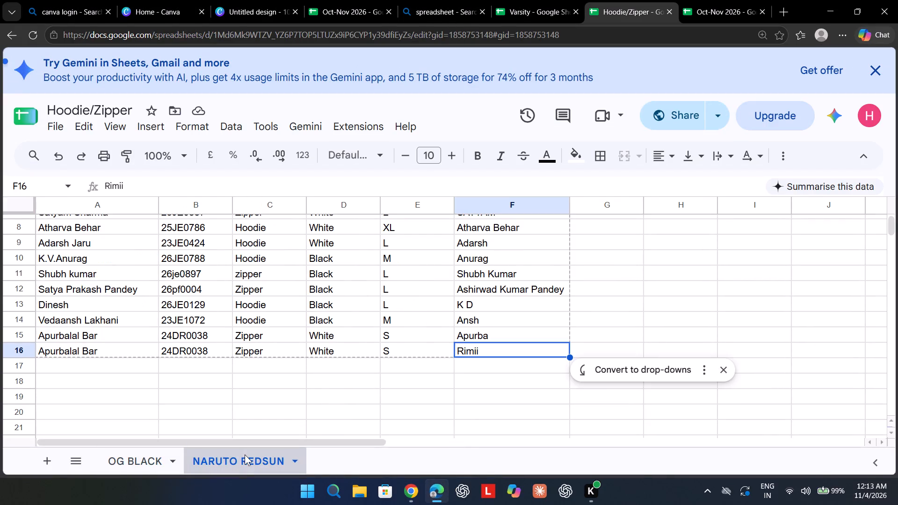
pyautogui.click(411, 488)
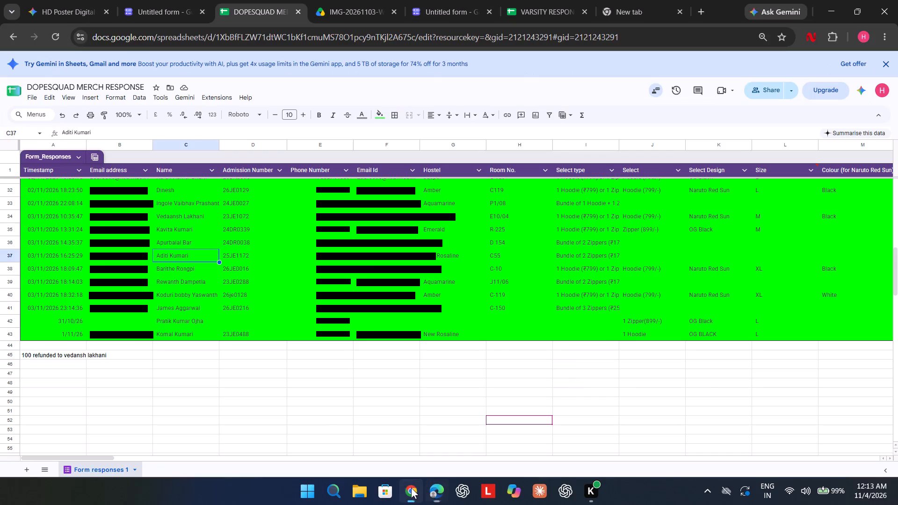
pyautogui.tripleClick(177, 253)
pyautogui.hotkey('ctrl', 'c')
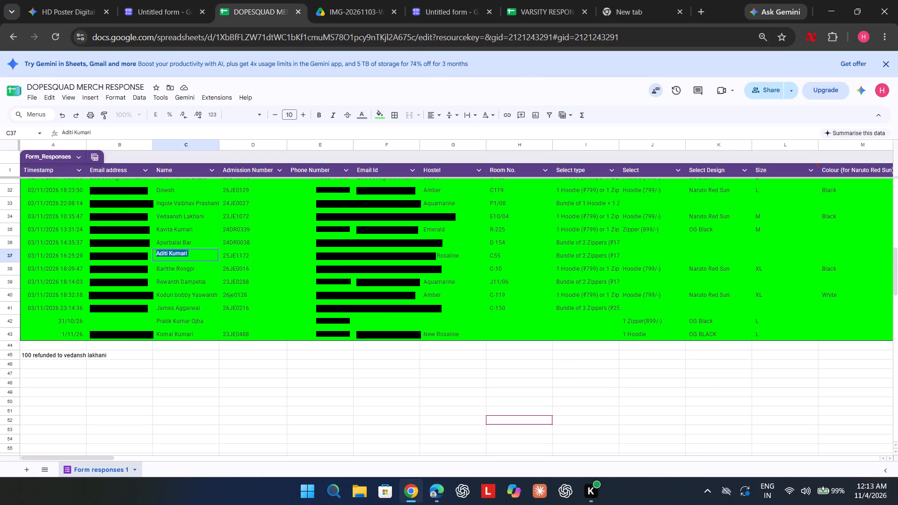
pyautogui.click(239, 255)
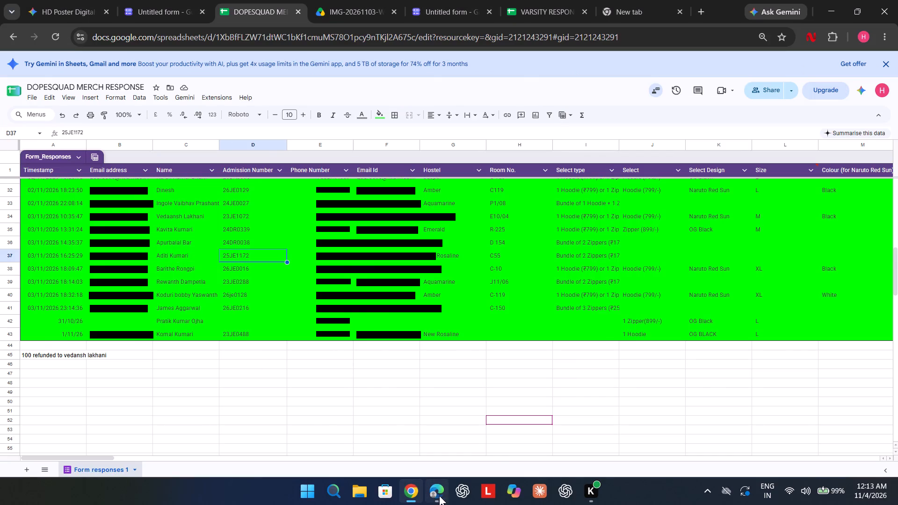
pyautogui.click(439, 496)
pyautogui.click(130, 368)
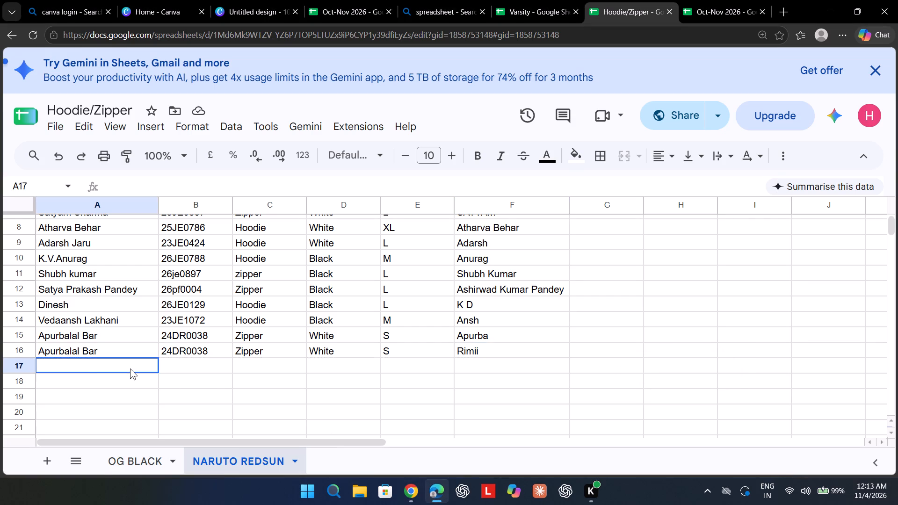
pyautogui.hotkey('ctrl', 'v')
# Copy the admission number from response row 37 into cell B17 of the NARUTO REDSUN sheet.
pyautogui.click(407, 499)
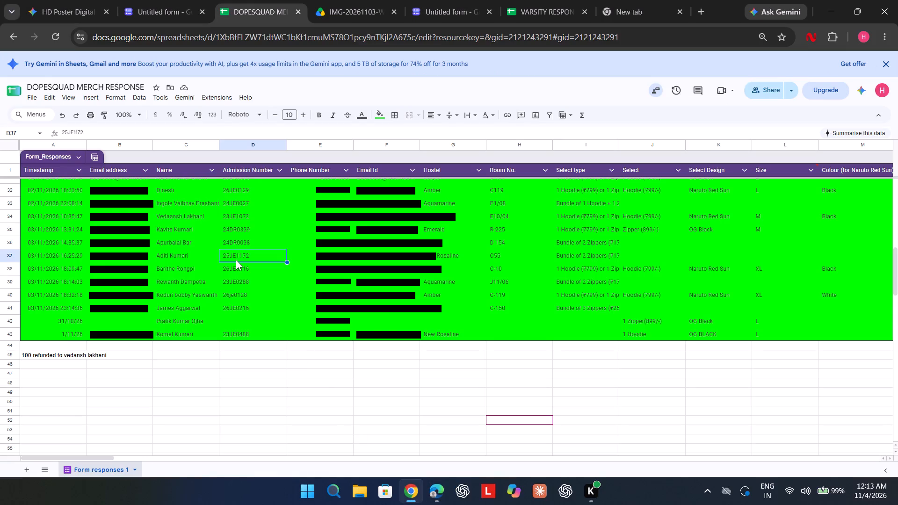
pyautogui.click(238, 258)
pyautogui.moveTo(238, 258); pyautogui.dragTo(243, 252)
pyautogui.tripleClick(243, 252)
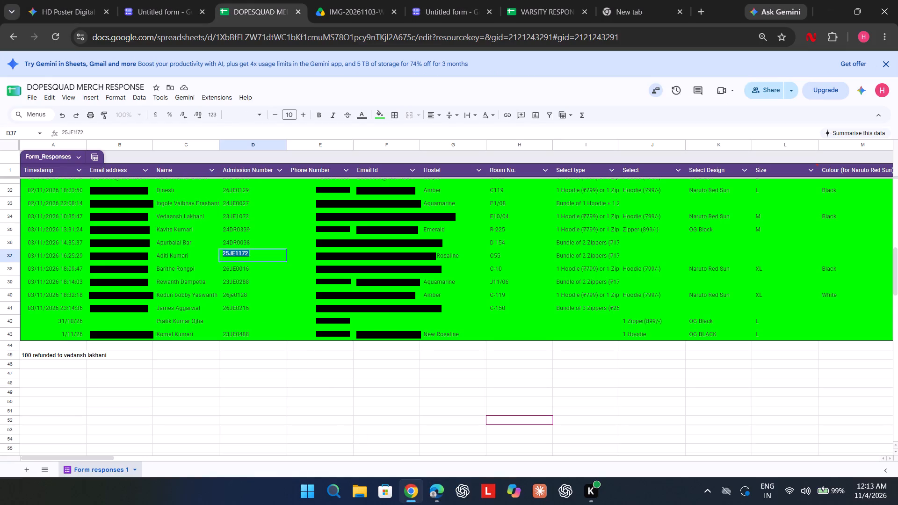
pyautogui.hotkey('ctrl', 'c')
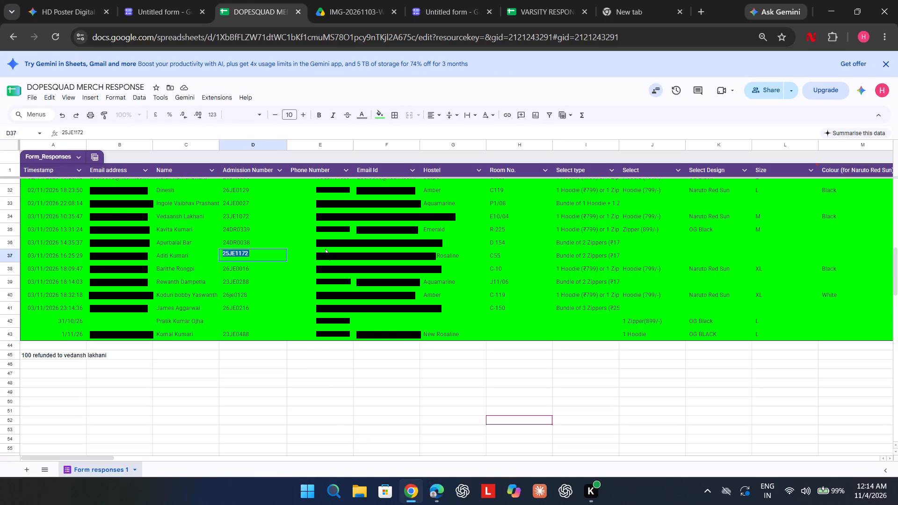
pyautogui.click(325, 249)
pyautogui.click(334, 258)
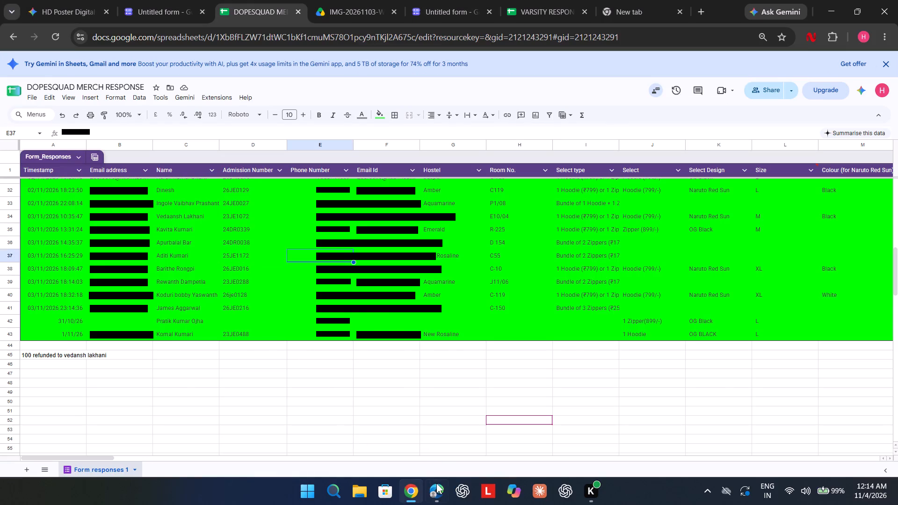
pyautogui.click(435, 486)
pyautogui.click(209, 369)
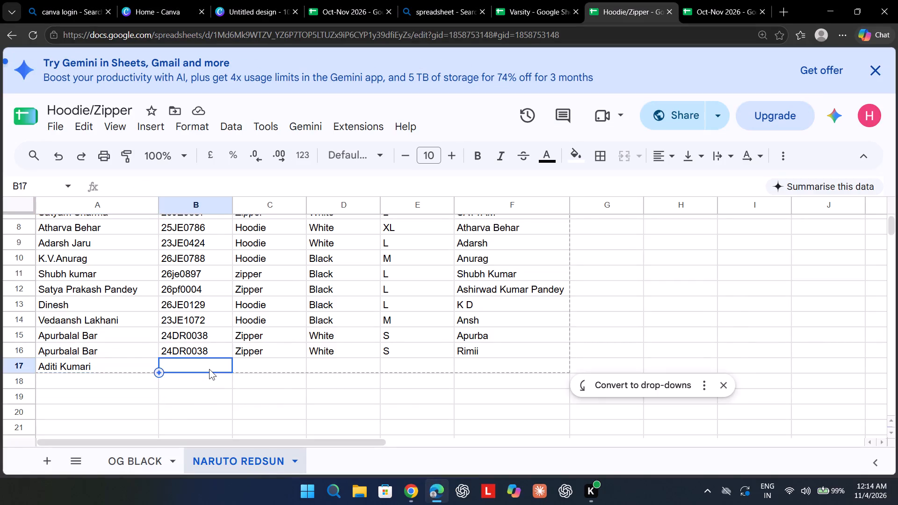
pyautogui.hotkey('ctrl', 'v')
# Check the order type in response row 37, then enter Zipper in C17 and C18 of NARUTO REDSUN.
pyautogui.click(411, 493)
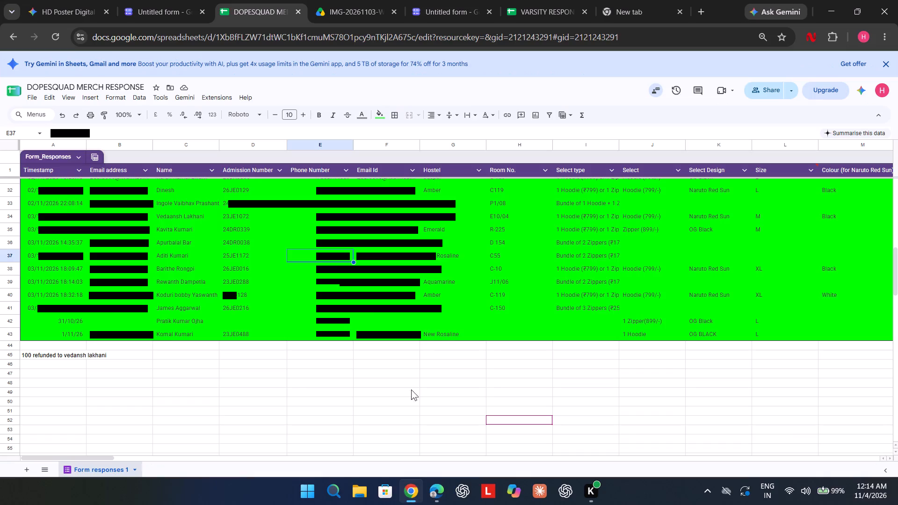
pyautogui.hscroll(-3, 427, 302)
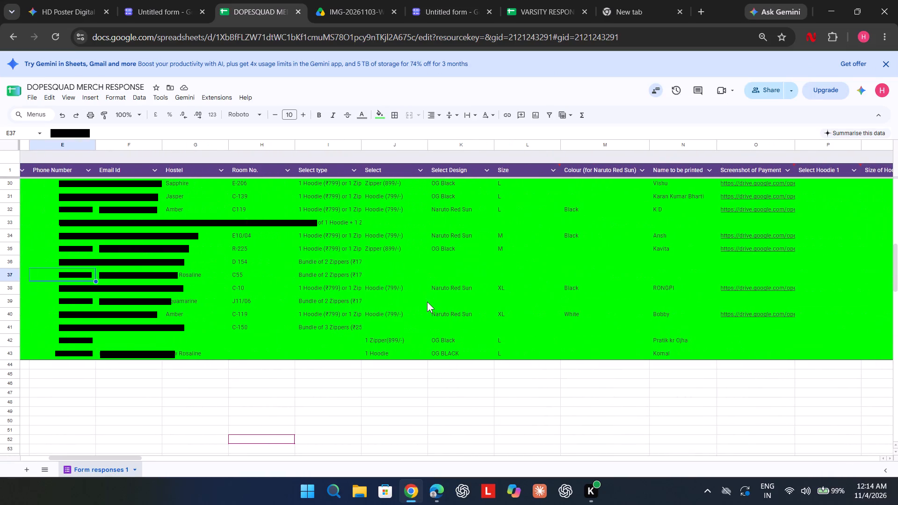
pyautogui.hscroll(1, 426, 437)
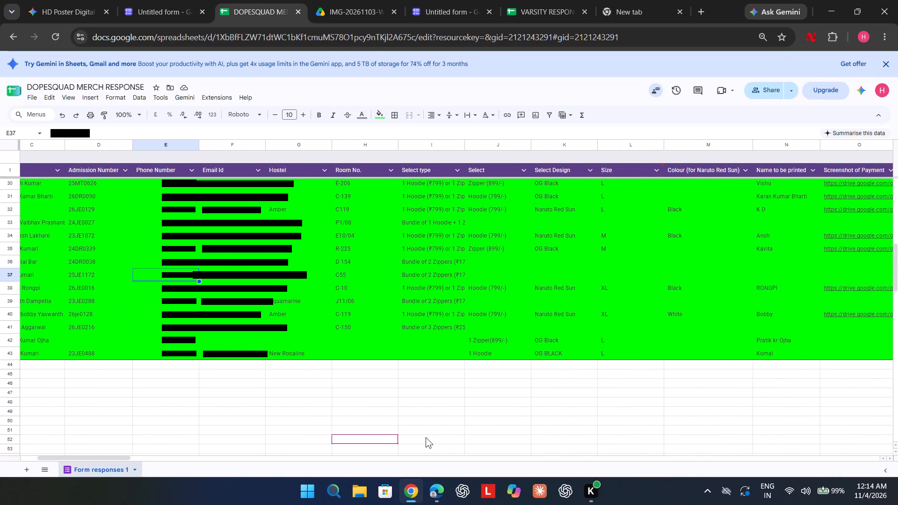
pyautogui.hscroll(2, 426, 437)
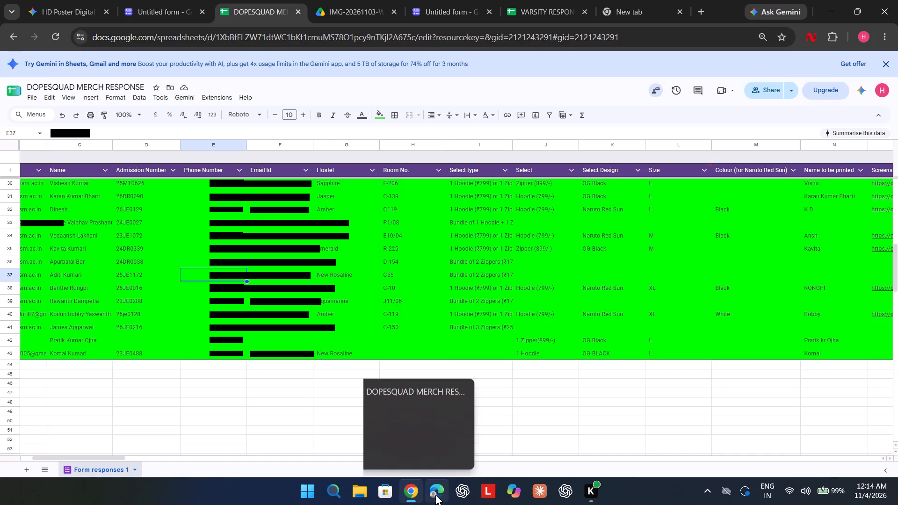
pyautogui.click(435, 495)
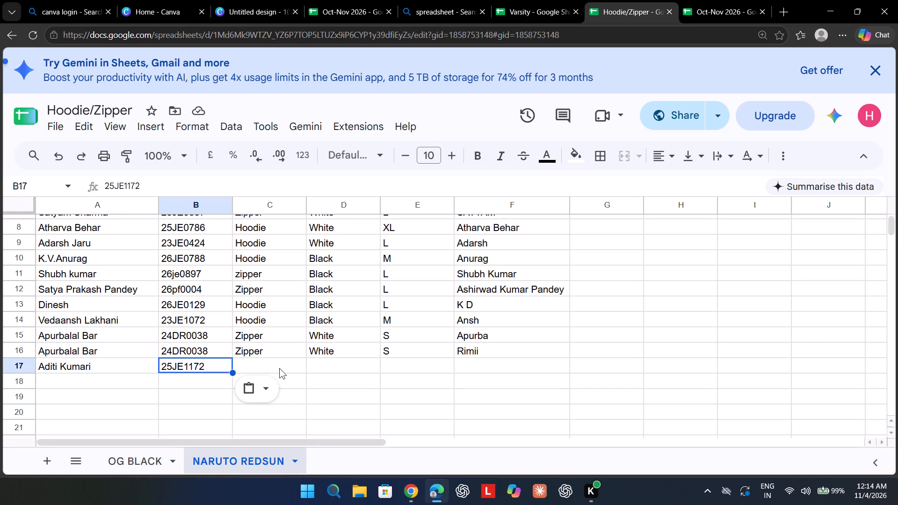
pyautogui.click(279, 368)
pyautogui.press('z')
pyautogui.press('Tab')
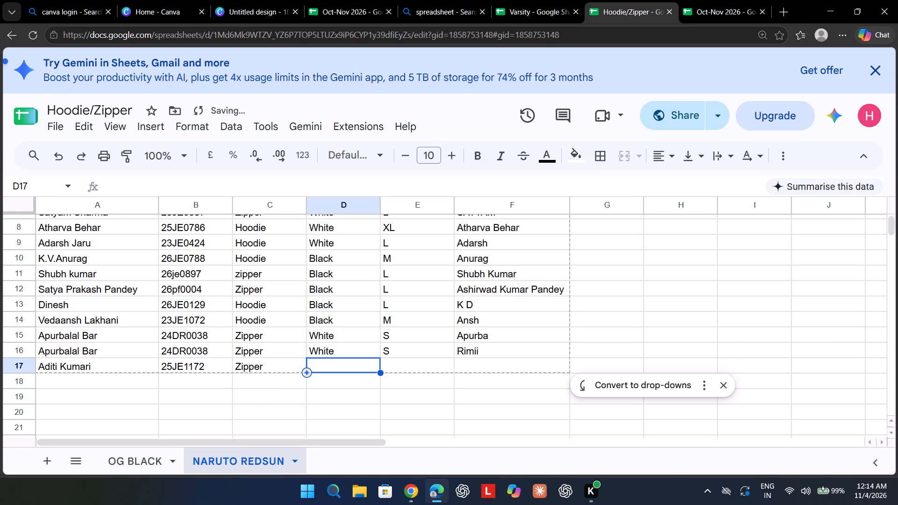
pyautogui.press('Down')
pyautogui.press('Left')
pyautogui.press('z')
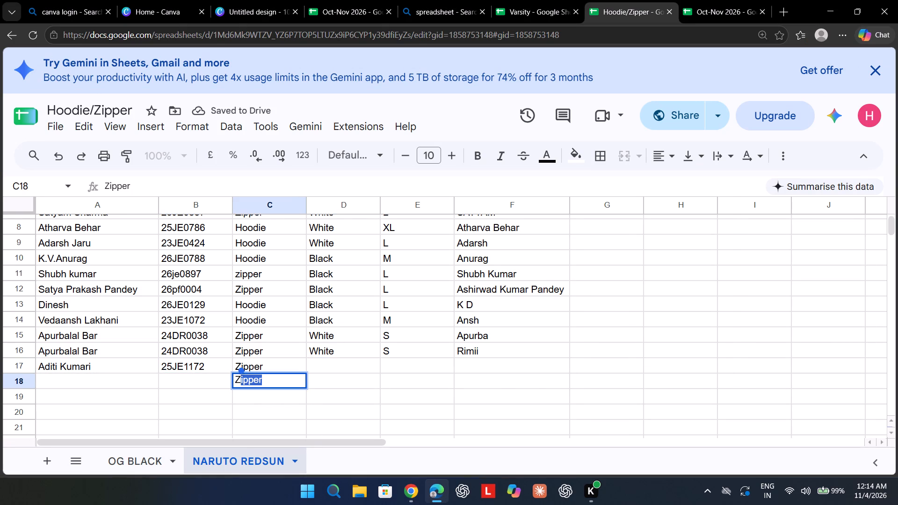
pyautogui.press('Tab')
# Copy the customer's name from cell A17 into A18 for the second zipper's row.
pyautogui.press('Left')
pyautogui.press('Left')
pyautogui.press('Left')
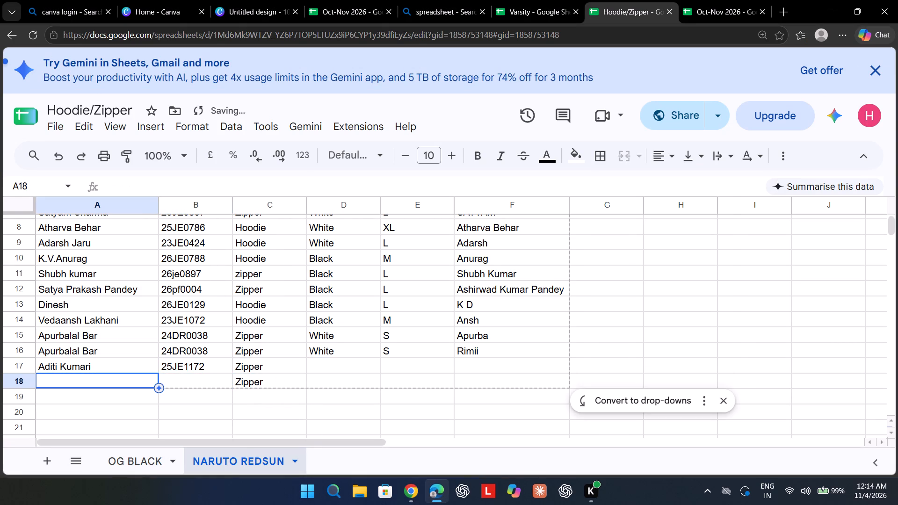
pyautogui.tripleClick(94, 367)
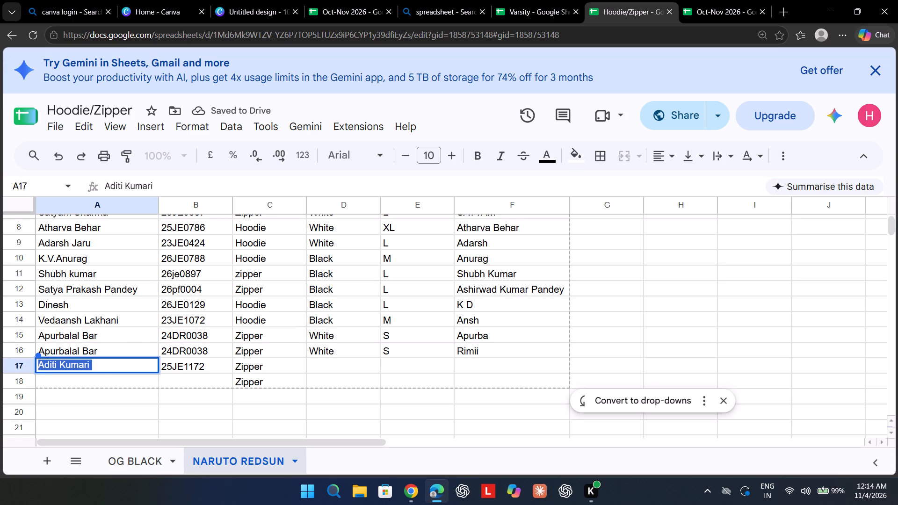
pyautogui.hotkey('ctrl', 'c')
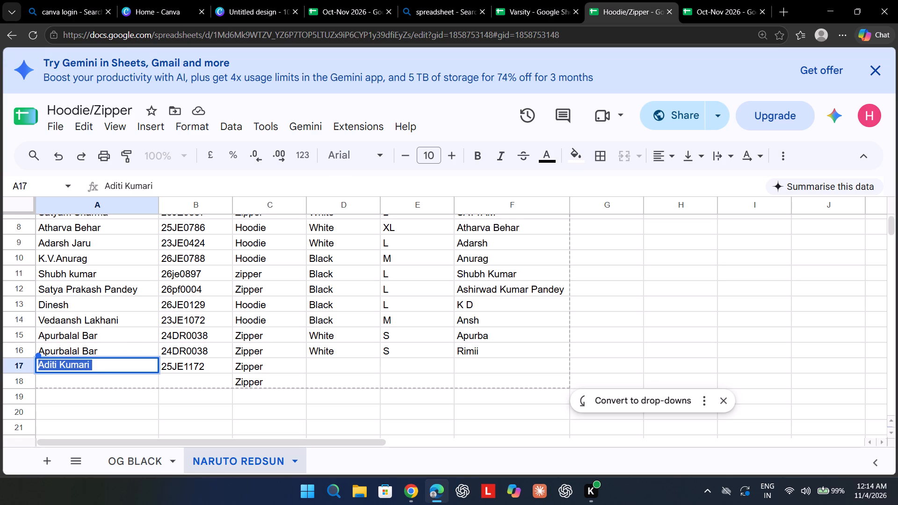
pyautogui.click(100, 376)
pyautogui.hotkey('ctrl', 'v')
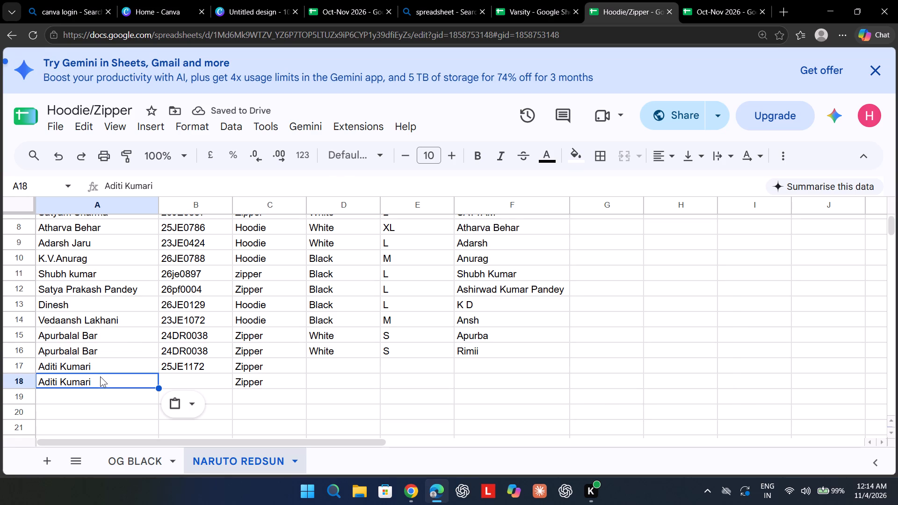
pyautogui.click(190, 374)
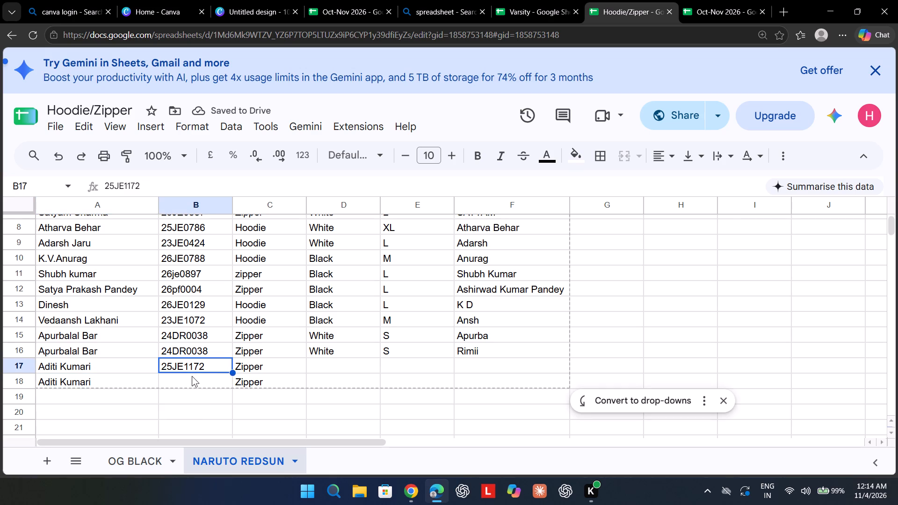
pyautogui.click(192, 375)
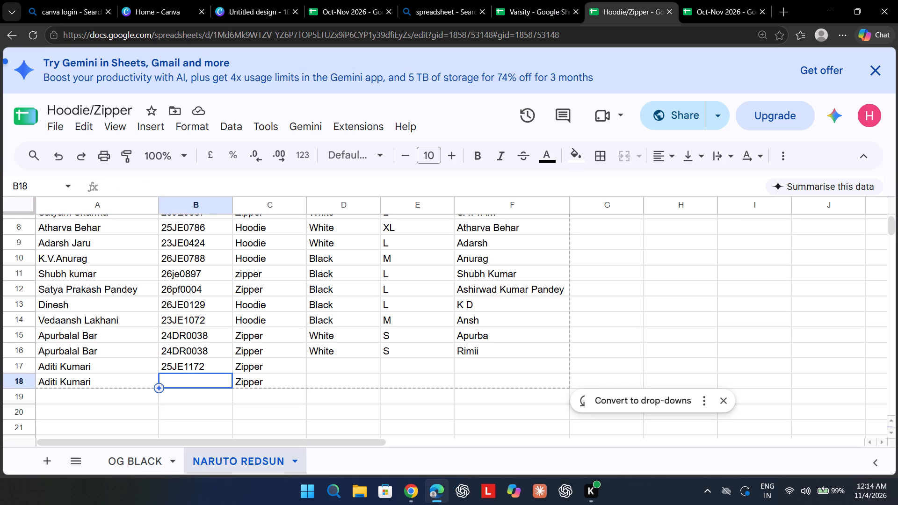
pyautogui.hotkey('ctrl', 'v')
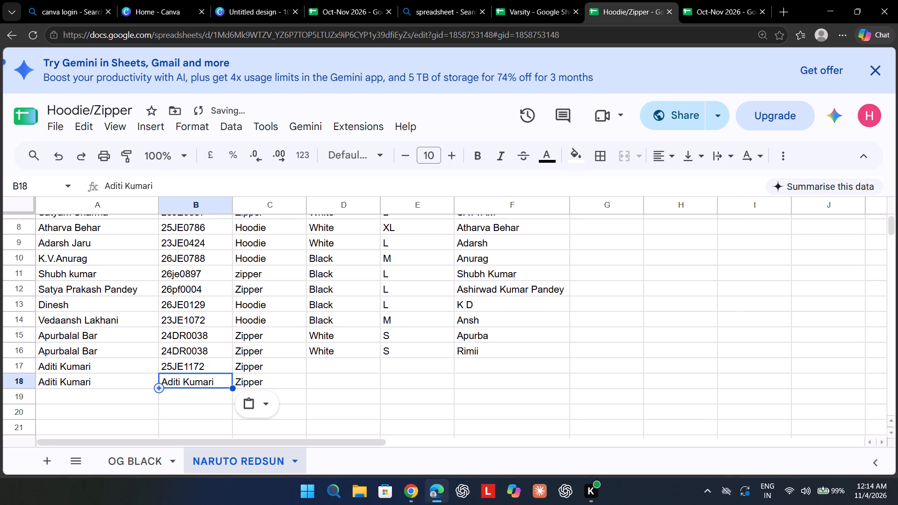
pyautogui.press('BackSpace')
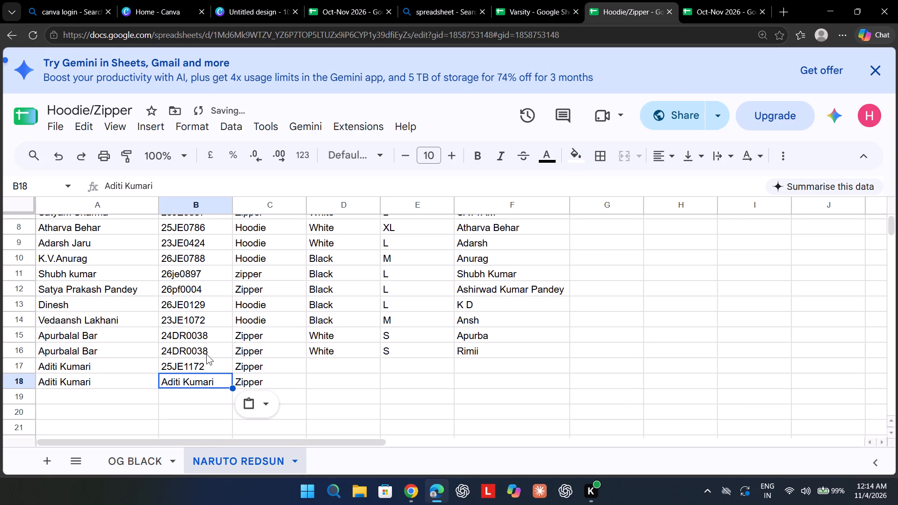
# Copy the admission number from cell B17 into B18 for the second zipper's row.
pyautogui.tripleClick(207, 362)
pyautogui.hotkey('ctrl', 'c')
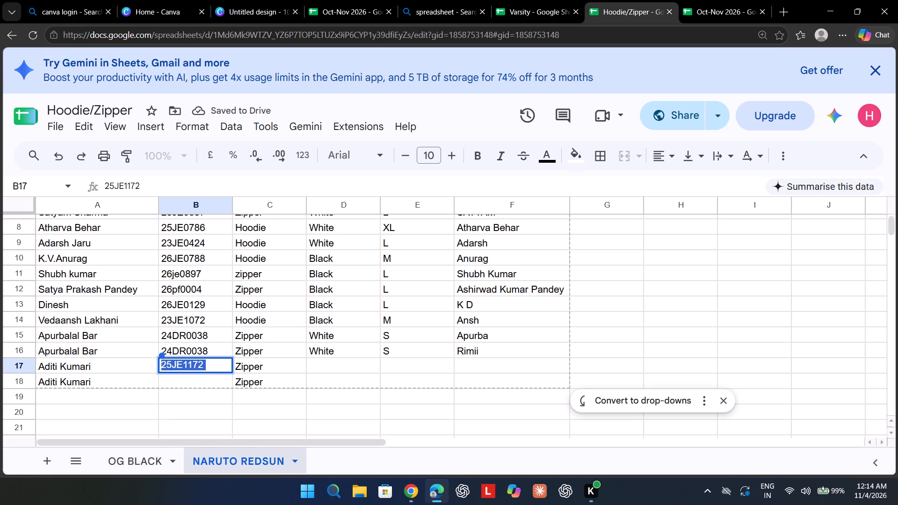
pyautogui.click(209, 380)
pyautogui.hotkey('ctrl', 'v')
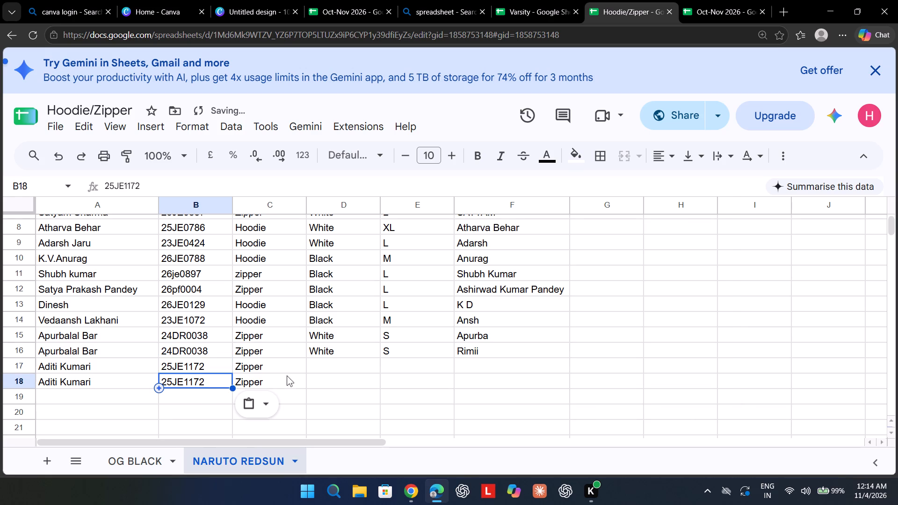
# Check Zipper 1's colour and size in response row 37, then enter Black in D17 and M in E17 of NARUTO REDSUN.
pyautogui.click(338, 365)
pyautogui.click(411, 500)
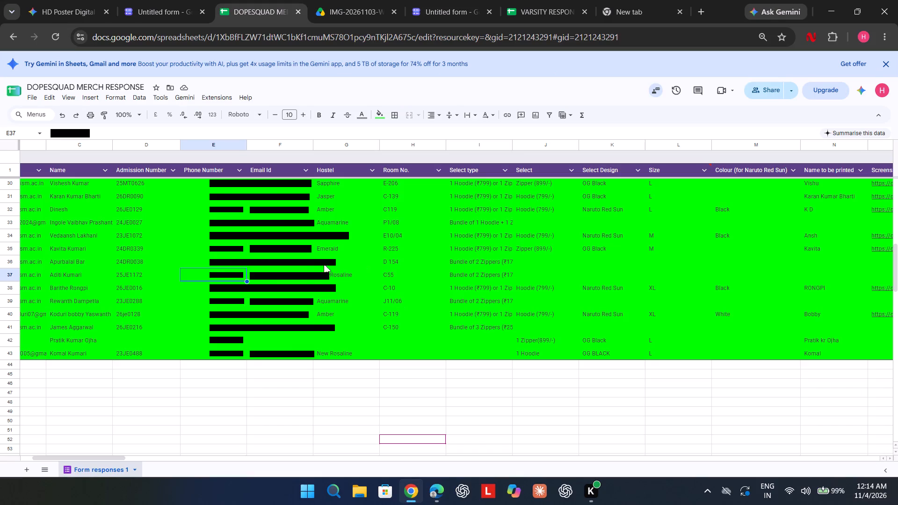
pyautogui.hscroll(-1, 304, 279)
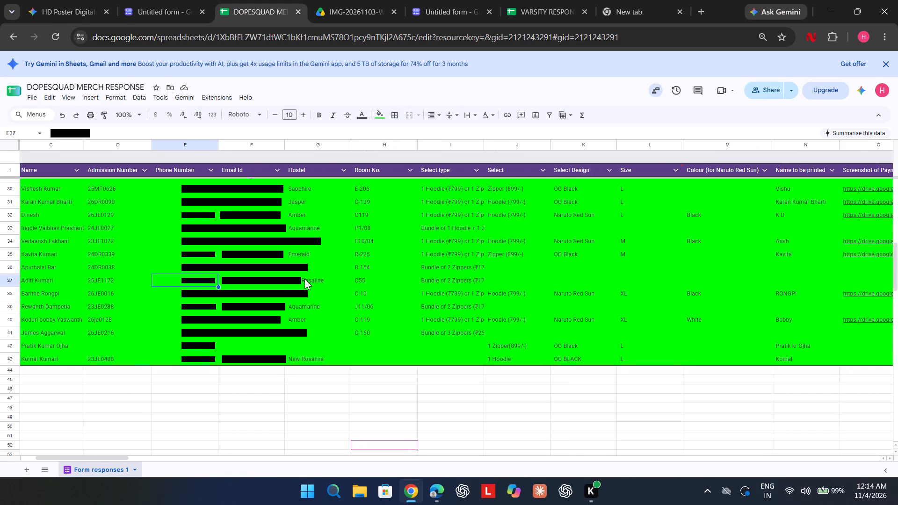
pyautogui.hscroll(-6, 304, 279)
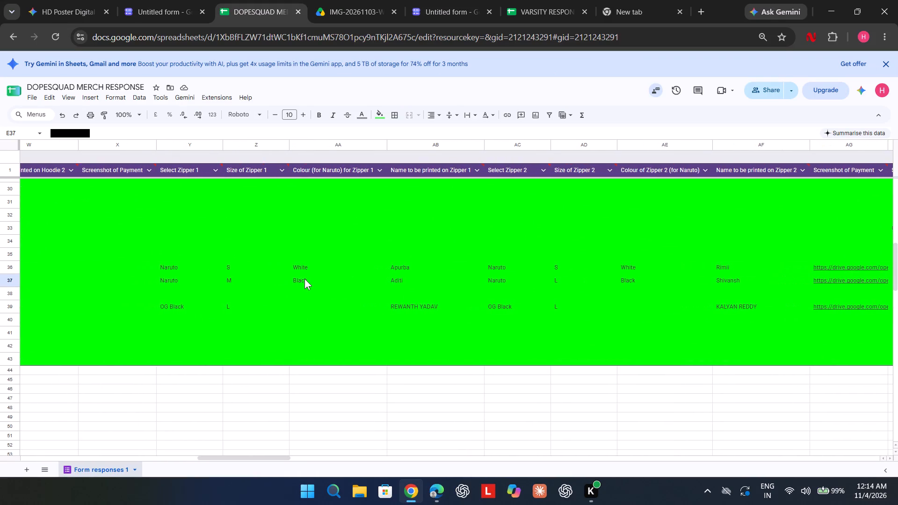
pyautogui.hscroll(1, 304, 279)
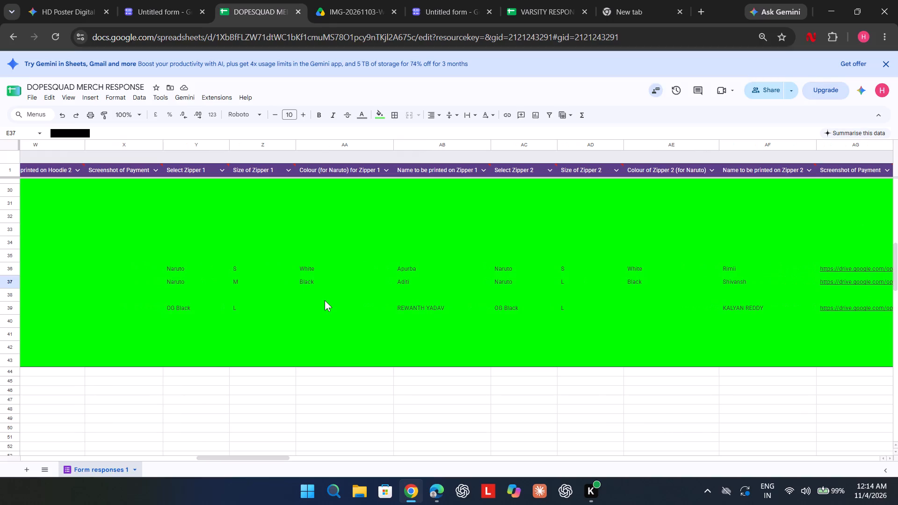
pyautogui.click(439, 491)
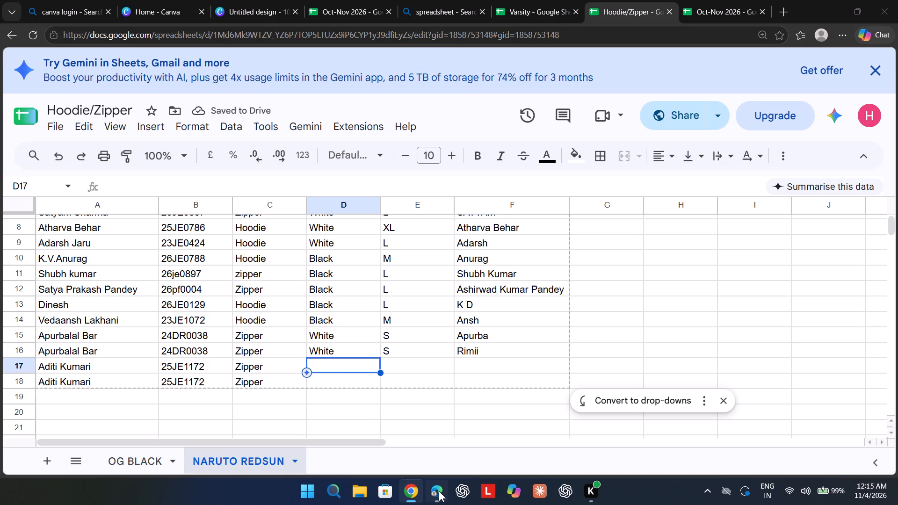
pyautogui.press('b')
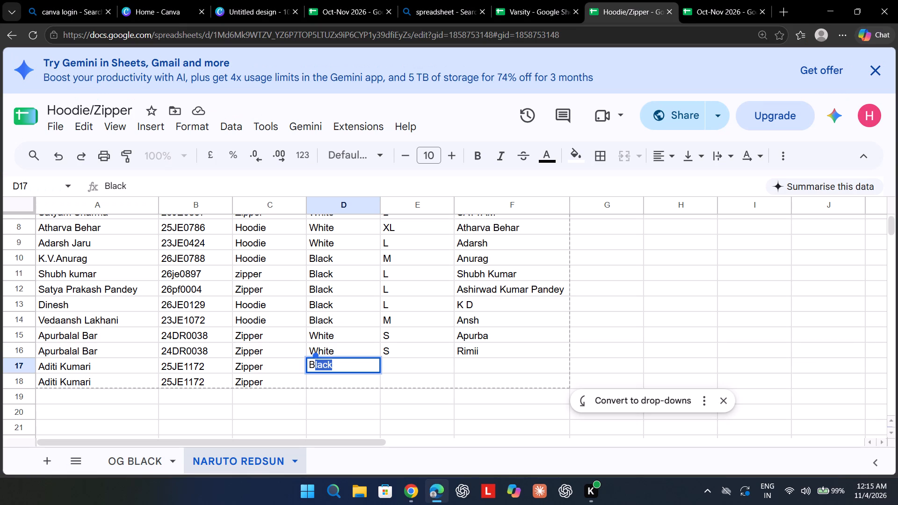
pyautogui.press('Tab')
pyautogui.press('m')
pyautogui.press('Right')
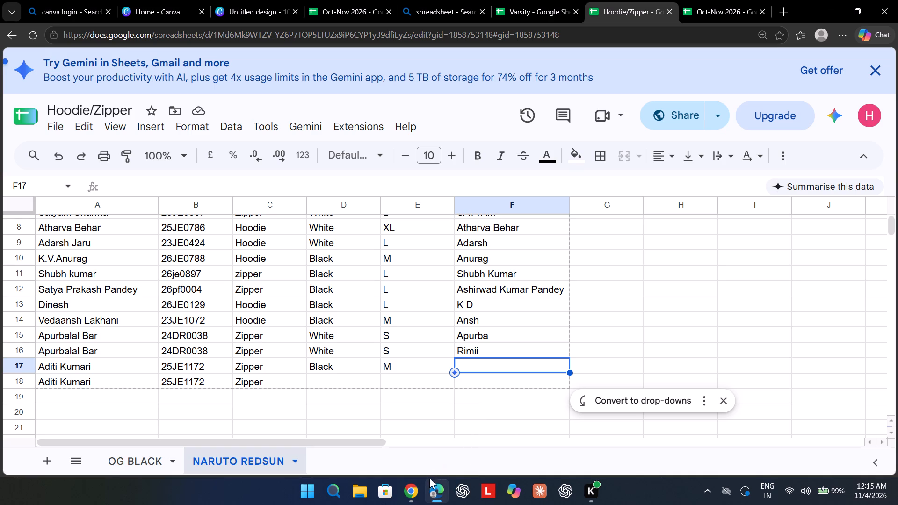
# Copy the name to be printed on Zipper 1 from response row 37 into cell F17 of NARUTO REDSUN.
pyautogui.click(413, 494)
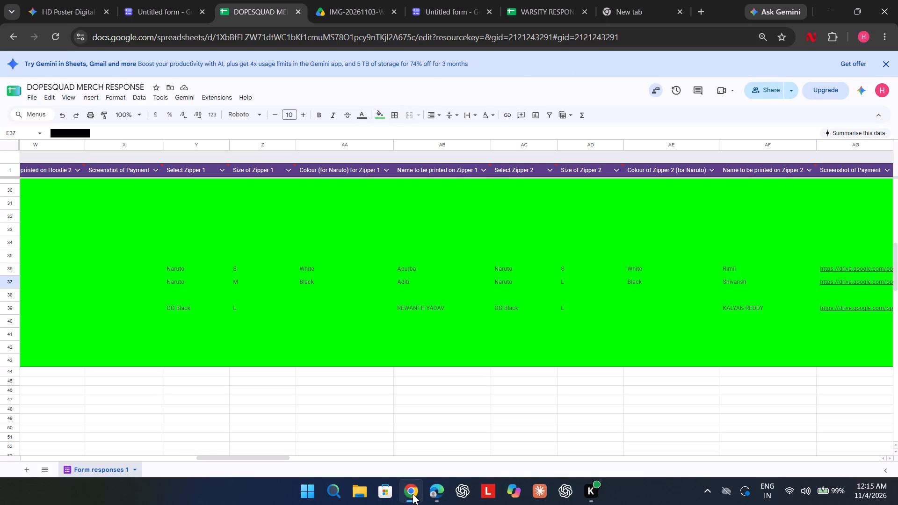
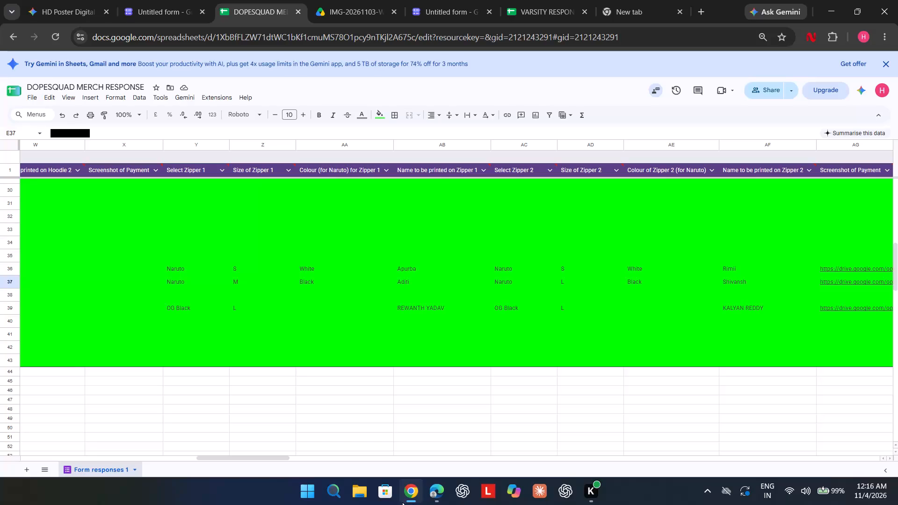
# Copy the name to be printed on Zipper 1 from response row 37 into cell F17 of NARUTO REDSUN.
pyautogui.click(435, 492)
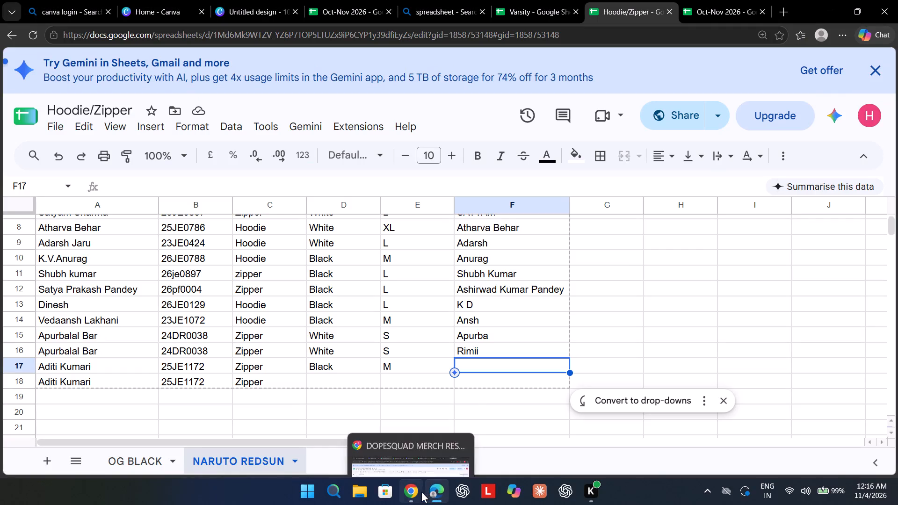
pyautogui.click(405, 497)
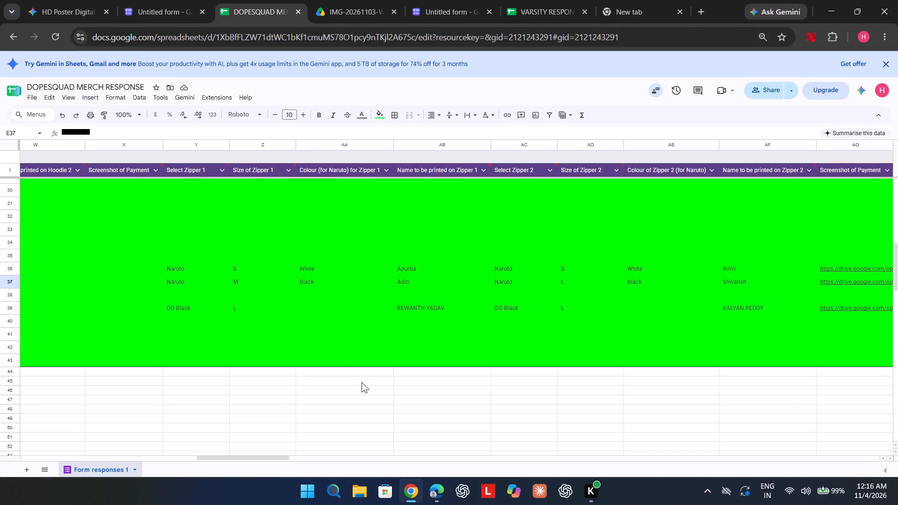
pyautogui.click(431, 489)
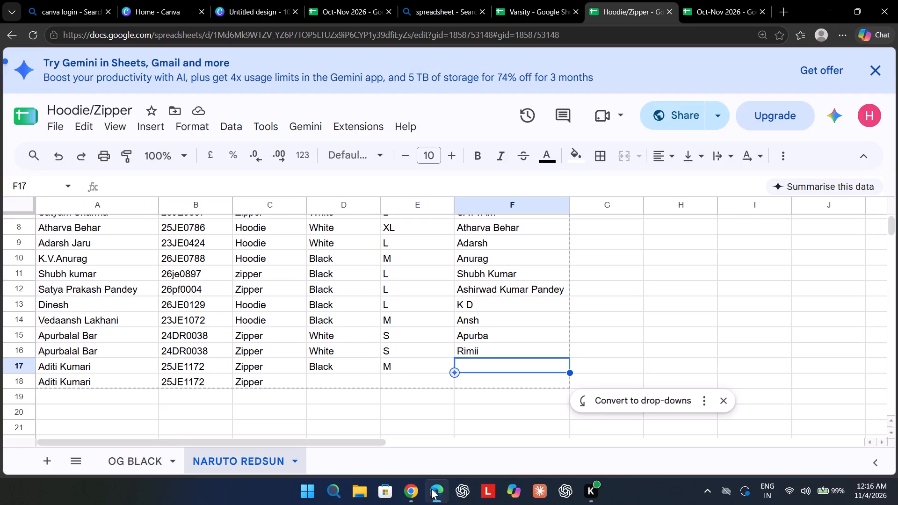
pyautogui.click(417, 490)
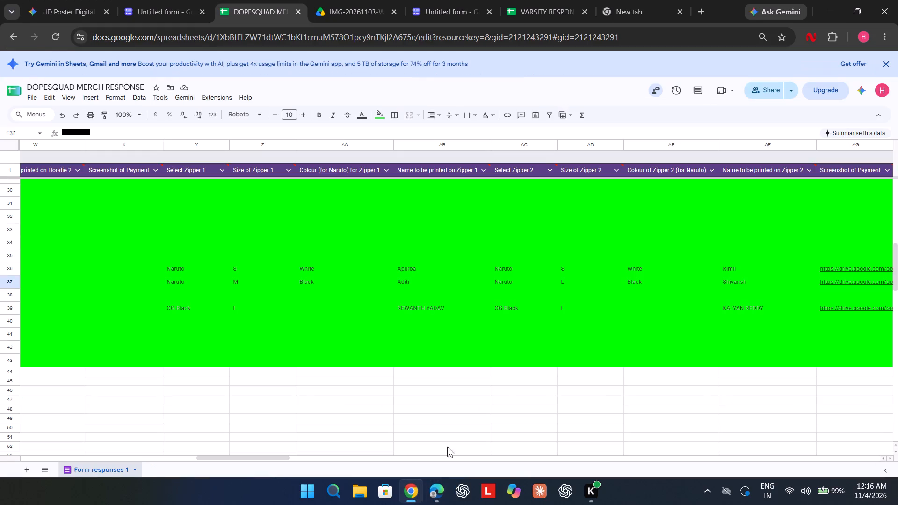
pyautogui.tripleClick(401, 282)
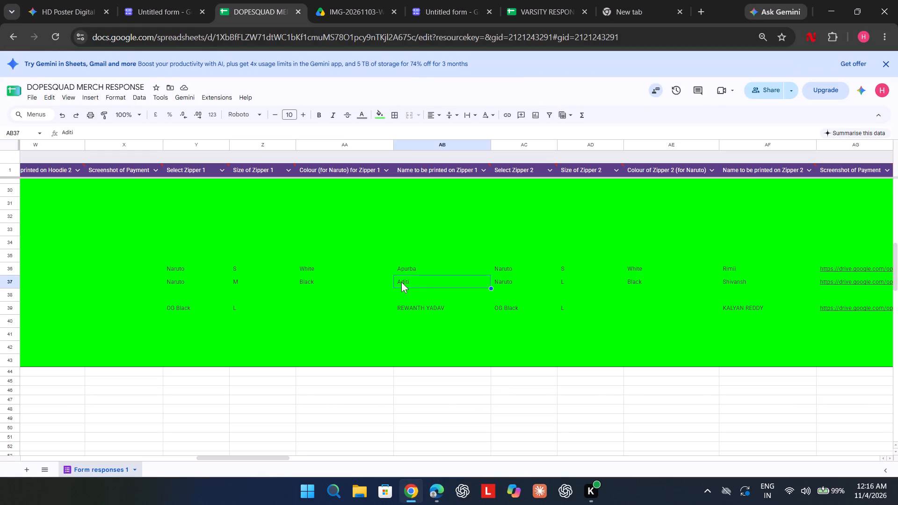
pyautogui.hotkey('ctrl', 'c')
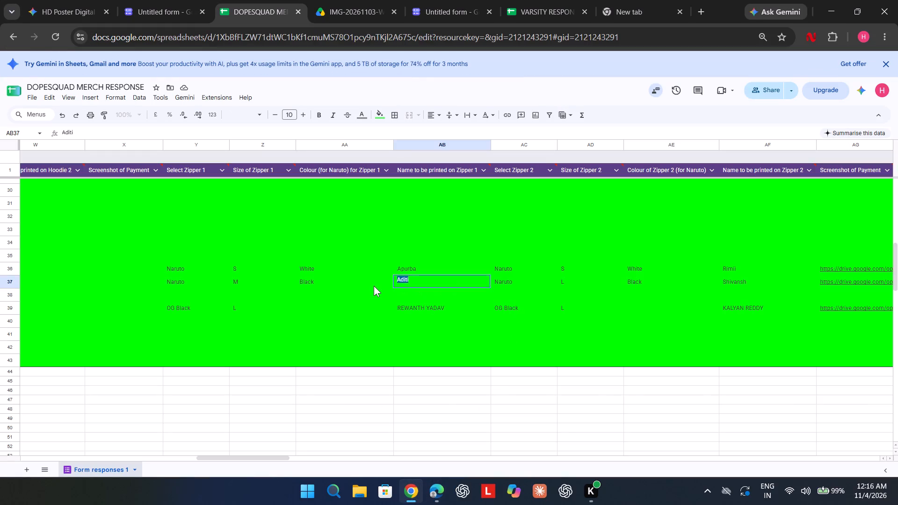
pyautogui.click(374, 286)
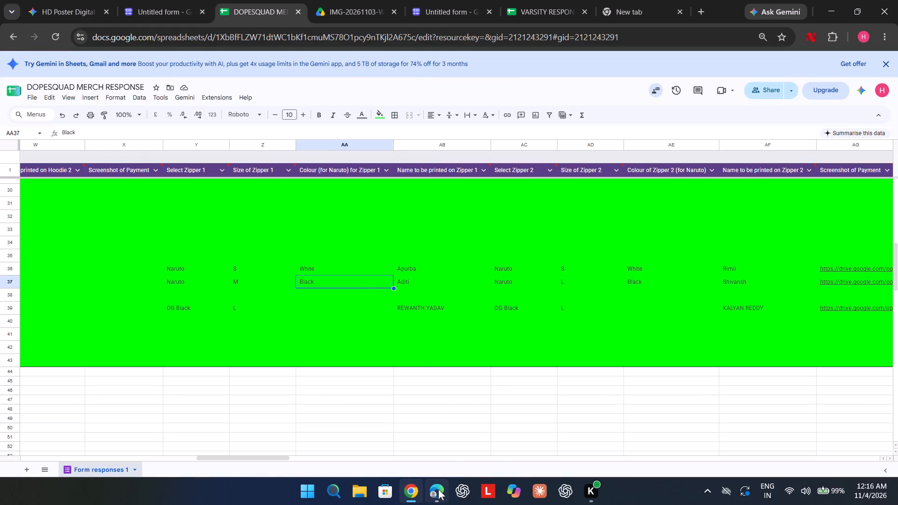
pyautogui.click(438, 489)
pyautogui.hotkey('ctrl', 'v')
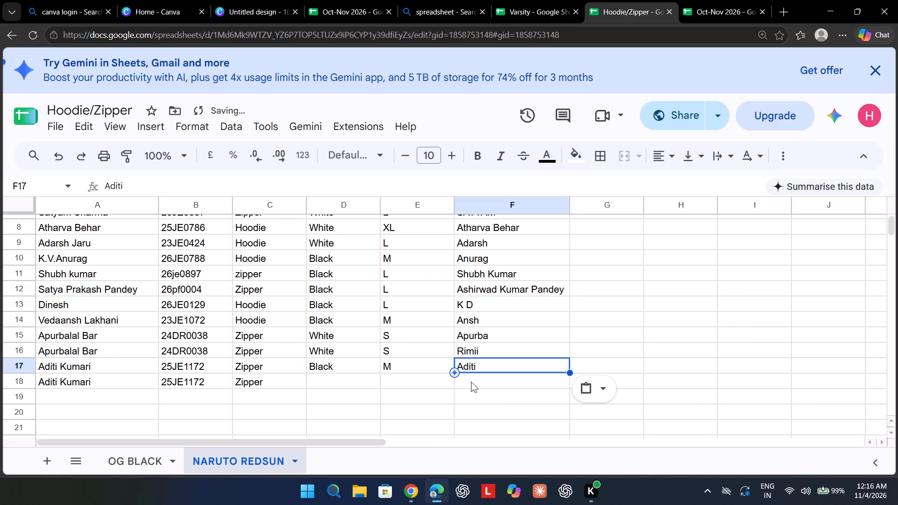
# Check Zipper 2's colour and size in response row 37, then enter Black in D18 and L in E18 of NARUTO REDSUN.
pyautogui.click(419, 497)
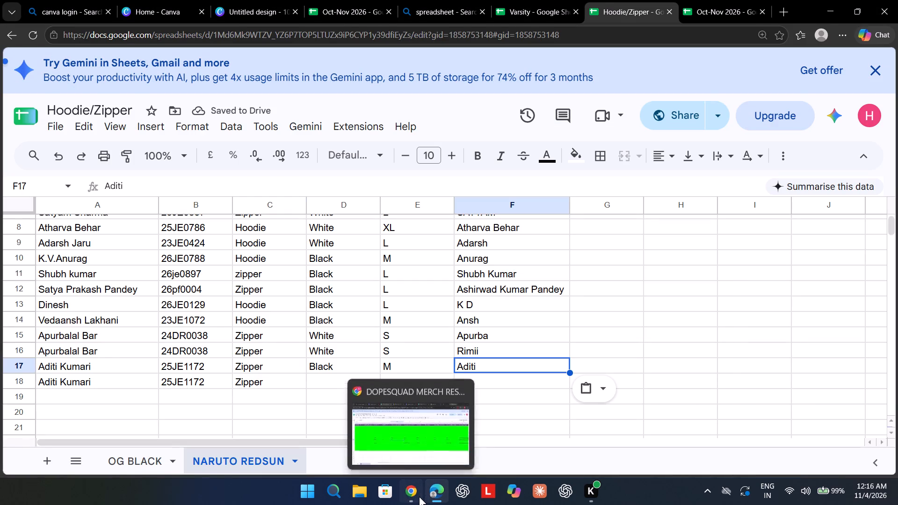
pyautogui.hscroll(-1, 515, 331)
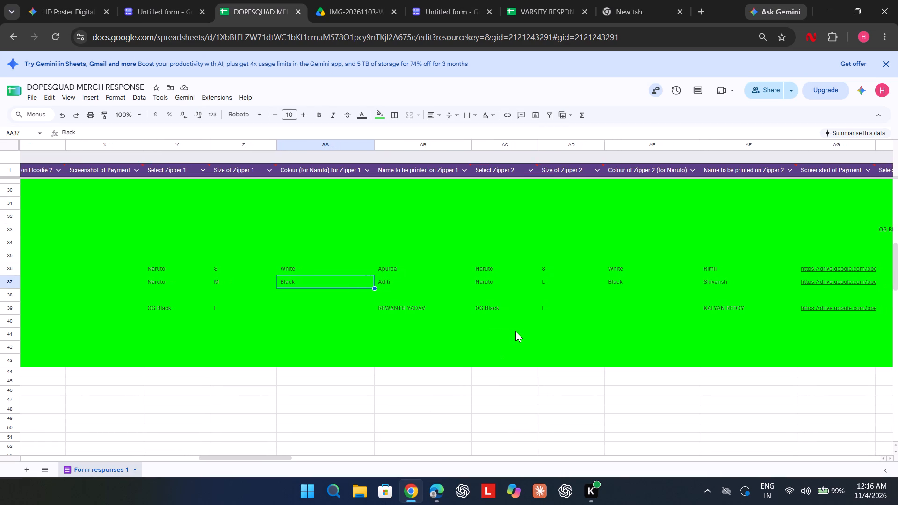
pyautogui.hscroll(-2, 515, 331)
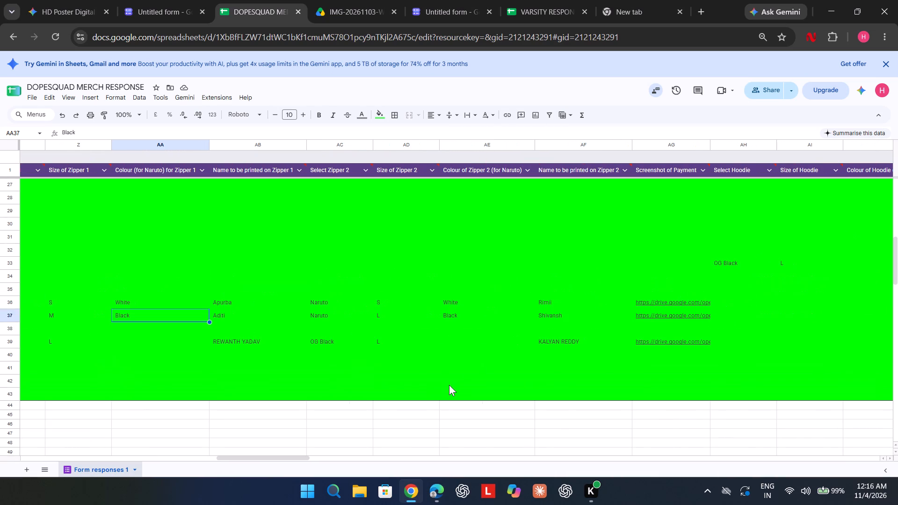
pyautogui.click(434, 492)
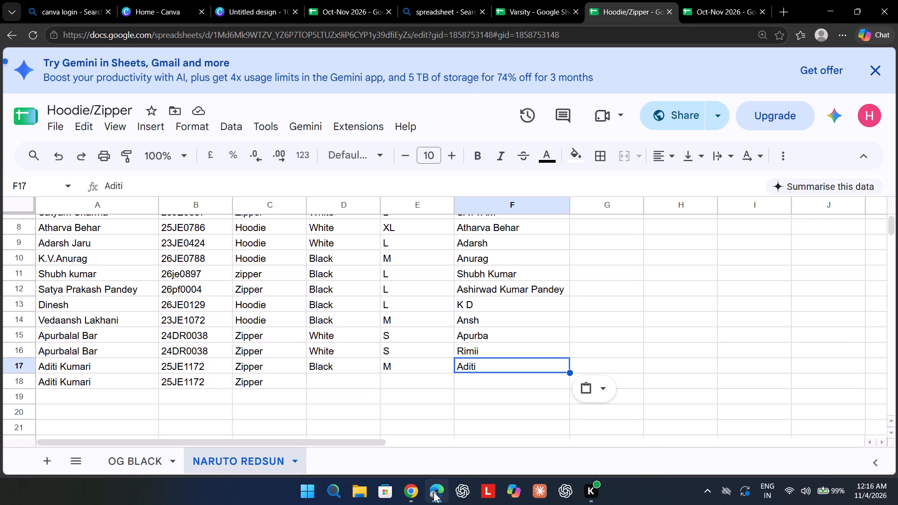
pyautogui.click(413, 499)
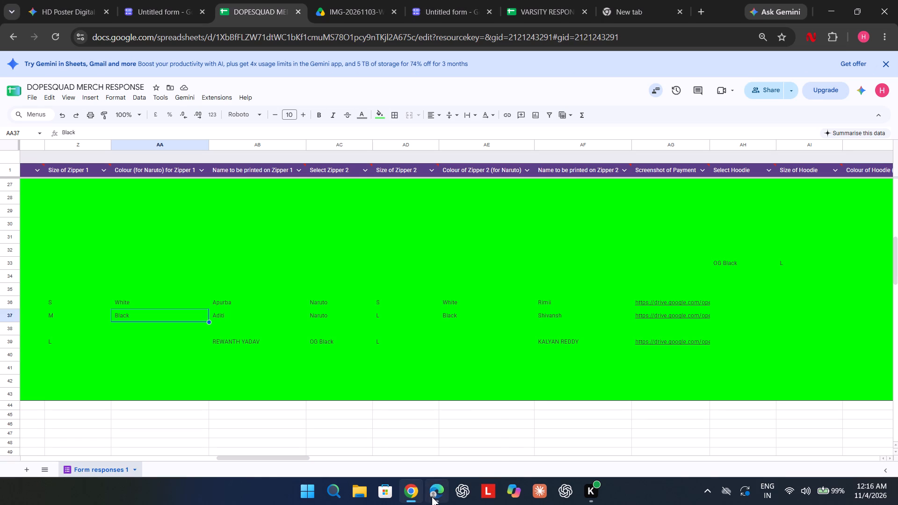
pyautogui.click(432, 497)
pyautogui.click(328, 382)
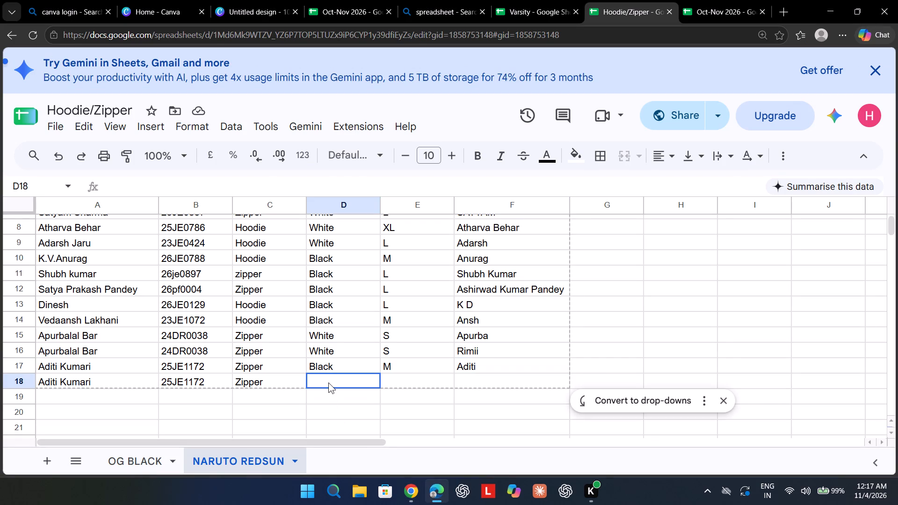
pyautogui.press('b')
pyautogui.press('Tab')
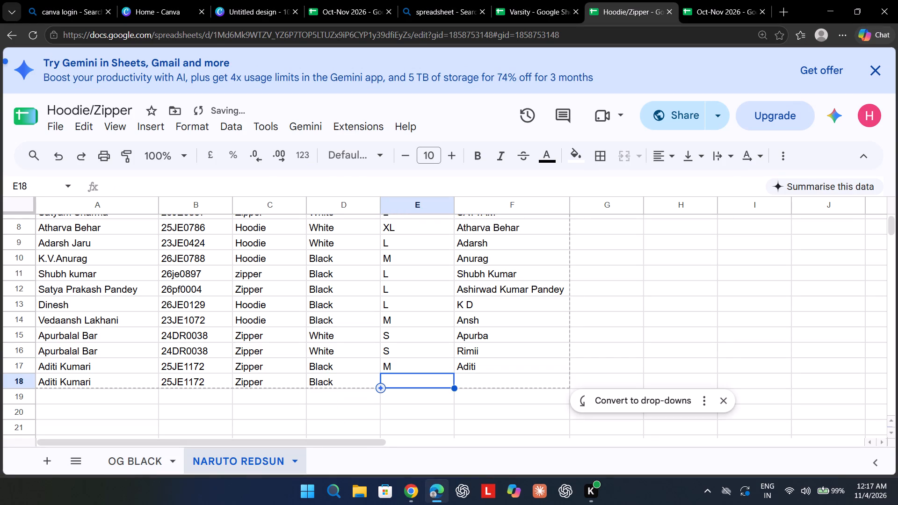
pyautogui.press('l')
pyautogui.press('Right')
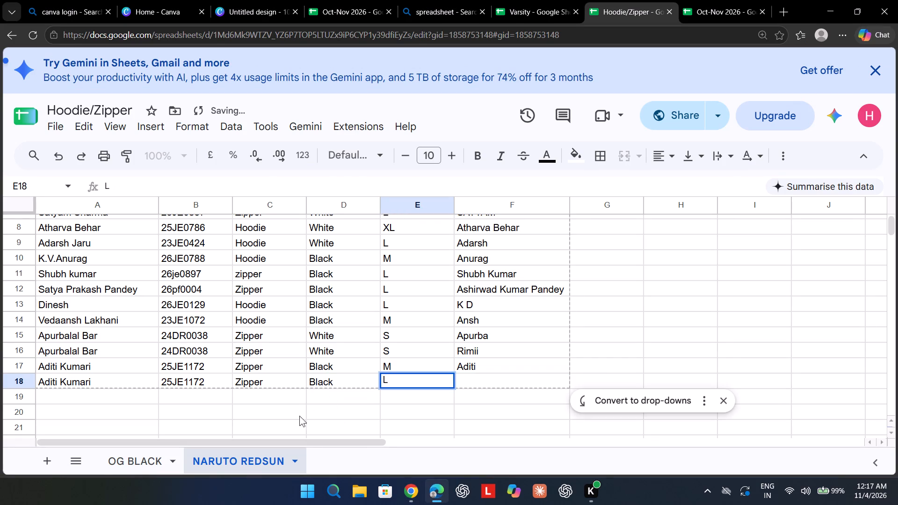
# Copy the name to be printed on Zipper 2 from response row 37 into cell F18 of NARUTO REDSUN.
pyautogui.click(412, 495)
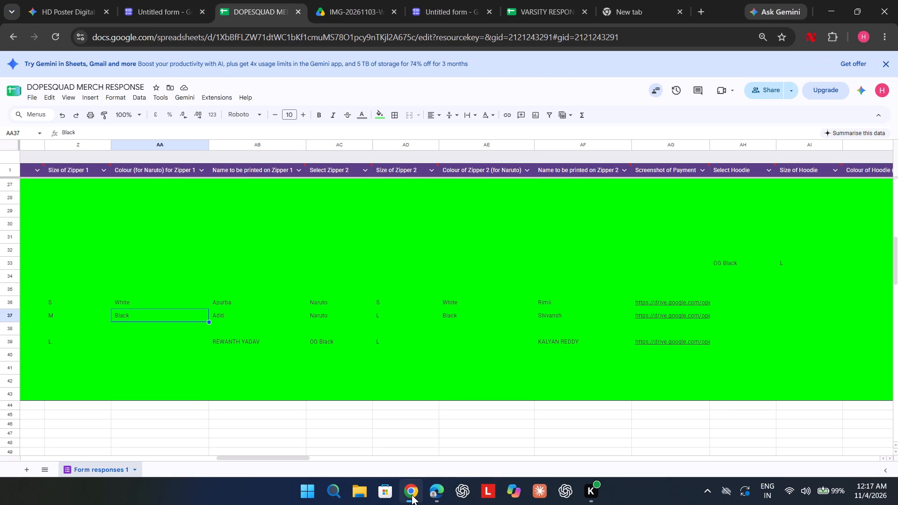
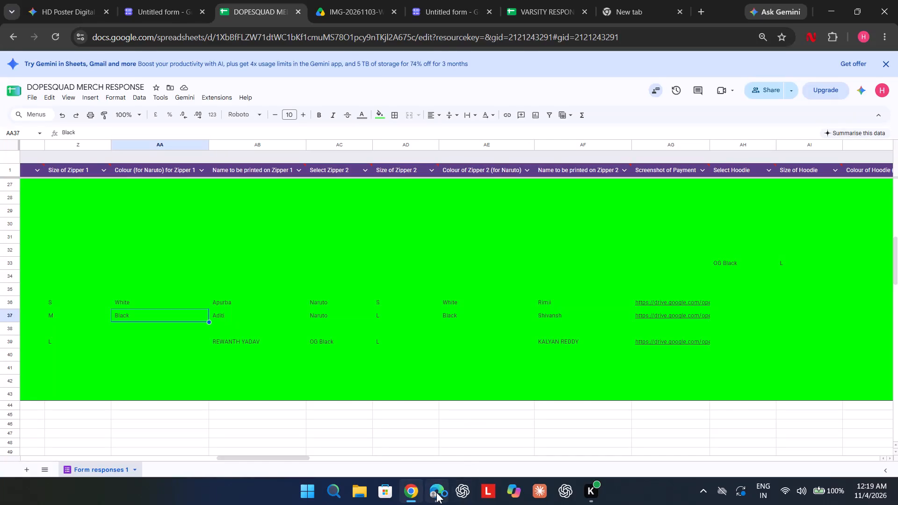
# Copy the name to be printed on Zipper 2 from response row 37 into cell F18 of NARUTO REDSUN.
pyautogui.click(436, 492)
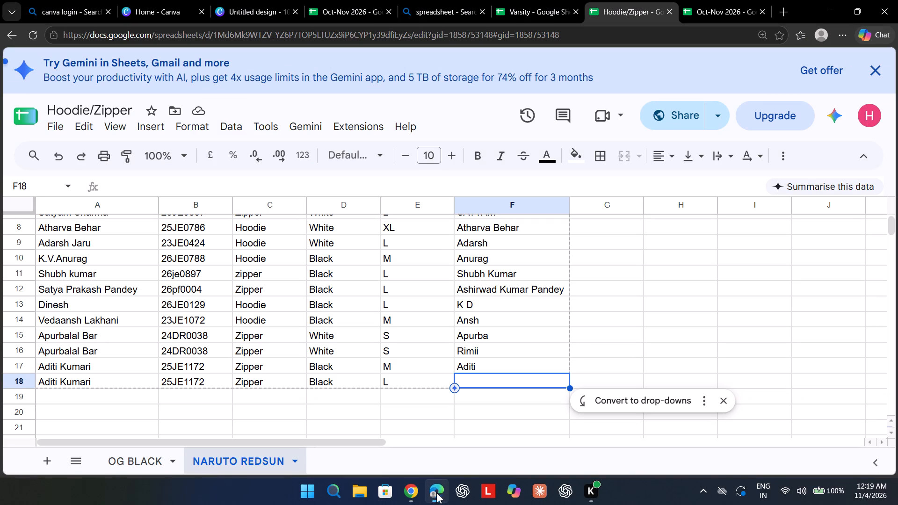
pyautogui.click(410, 496)
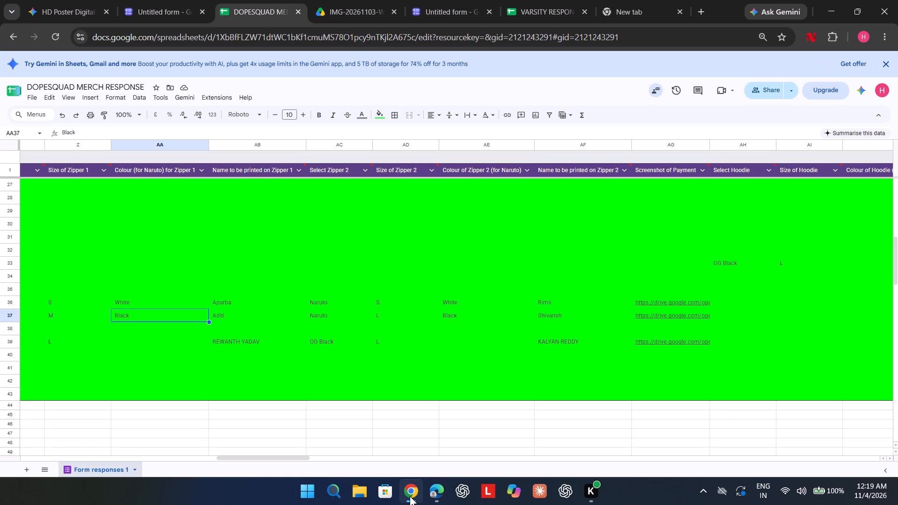
pyautogui.tripleClick(561, 315)
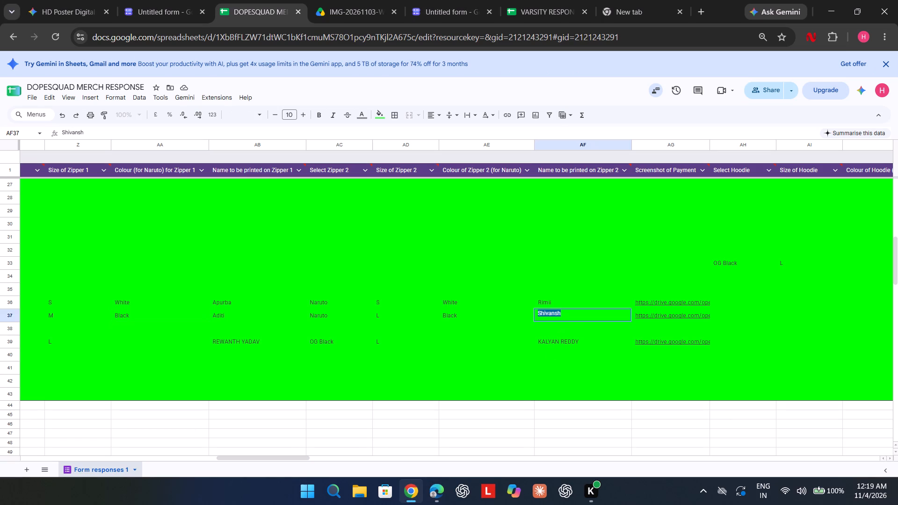
pyautogui.hotkey('ctrl', 'c')
pyautogui.click(490, 309)
pyautogui.click(489, 312)
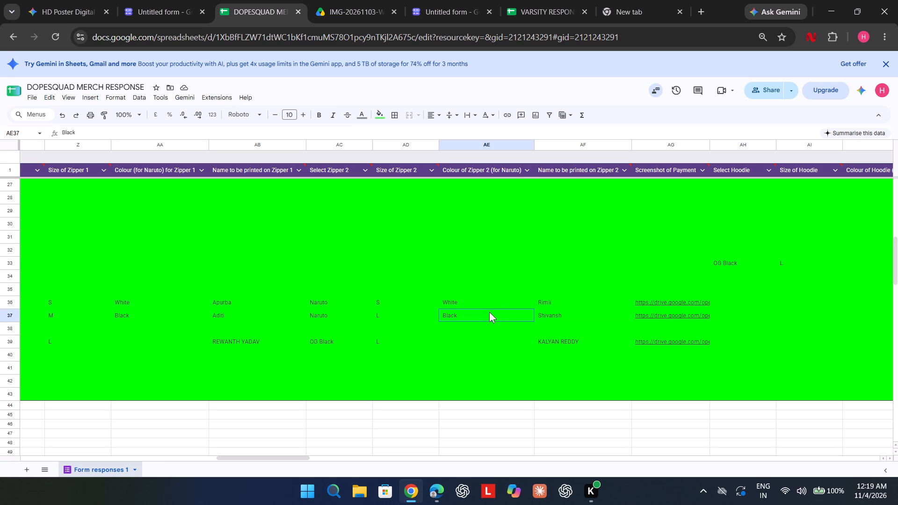
pyautogui.click(438, 503)
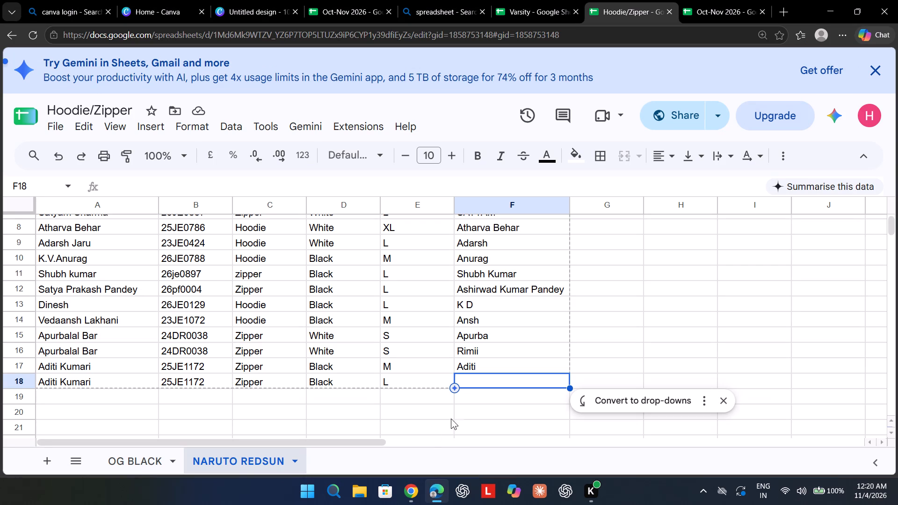
pyautogui.hotkey('ctrl', 'v')
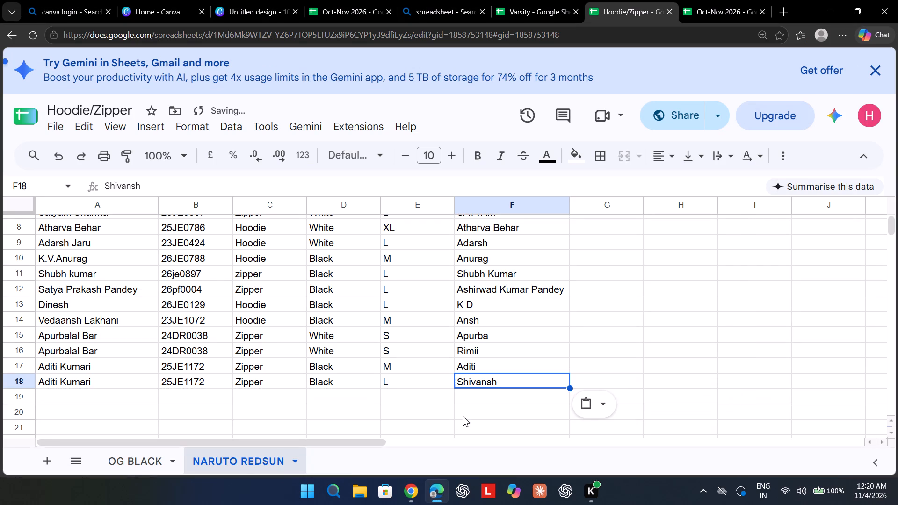
# Examine response row 38 in DOPESQUAD MERCH RESPONSE for its order type, design, size, colour and name to be printed.
pyautogui.click(417, 500)
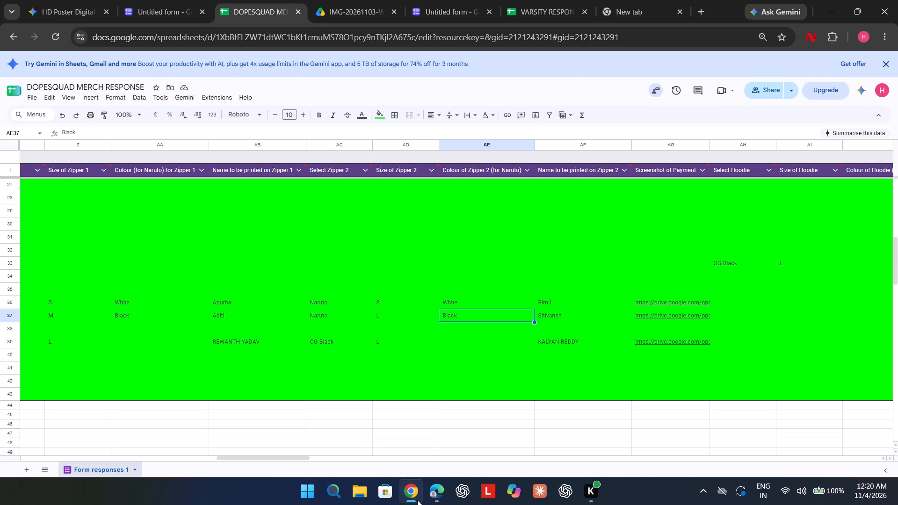
pyautogui.click(433, 498)
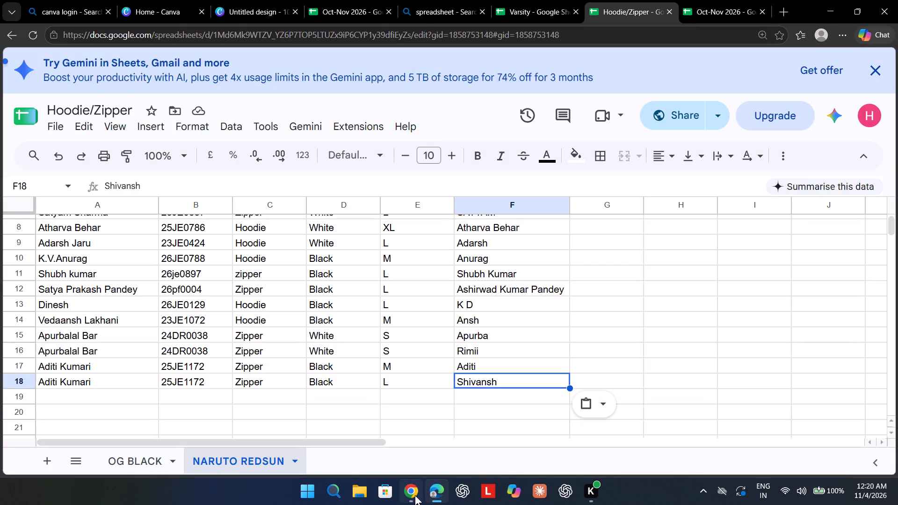
pyautogui.click(415, 495)
pyautogui.hscroll(10, 425, 409)
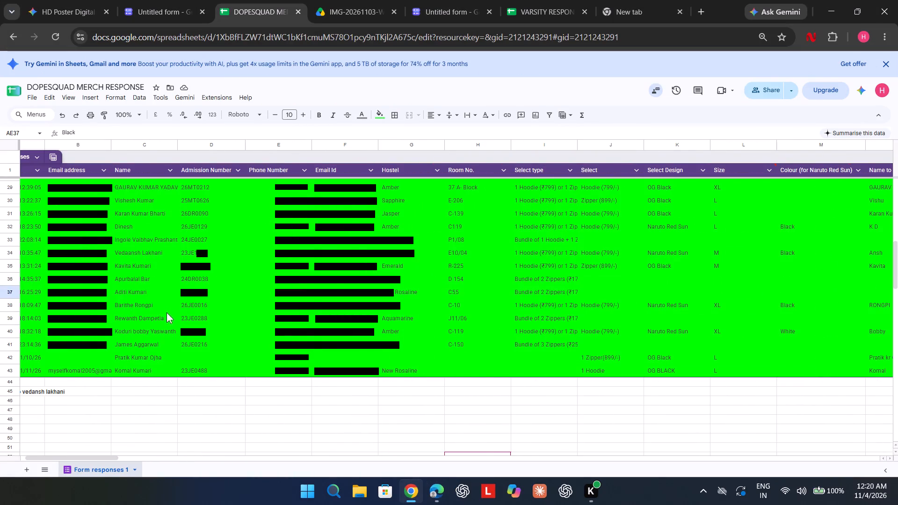
pyautogui.click(170, 309)
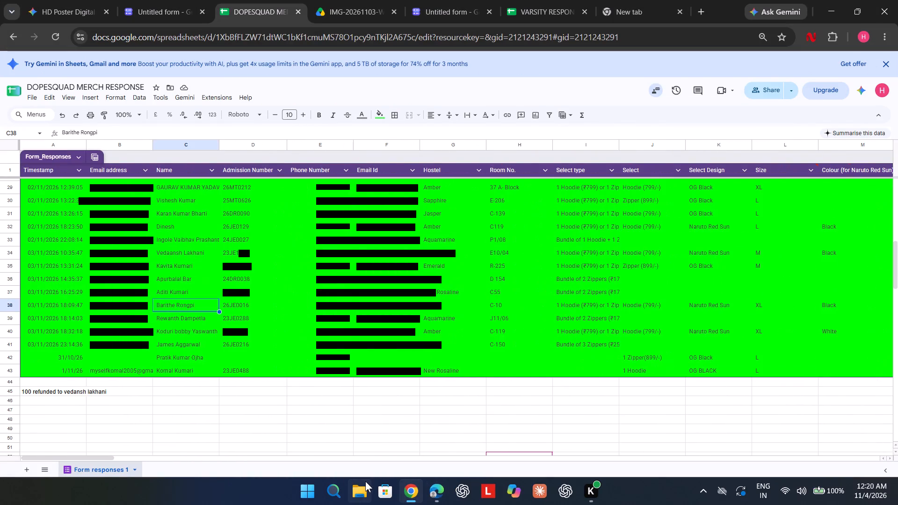
pyautogui.click(433, 503)
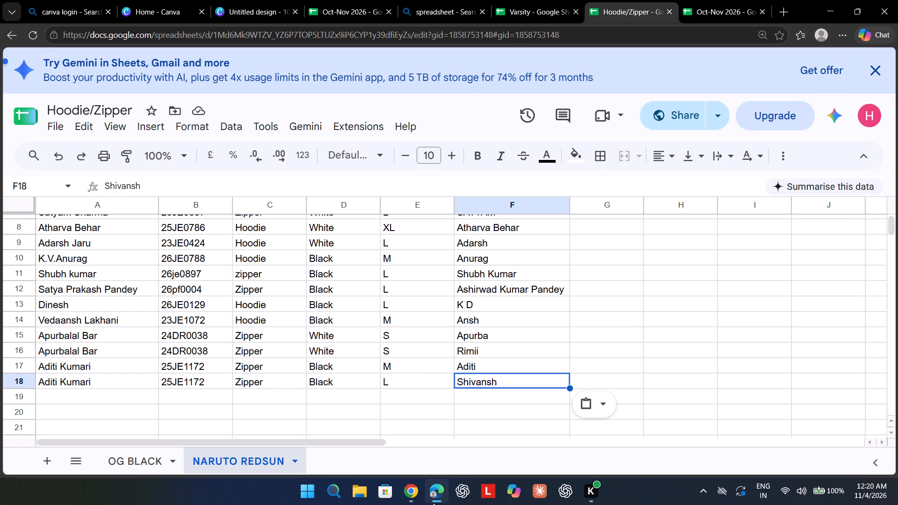
pyautogui.click(417, 499)
pyautogui.hscroll(-2, 480, 325)
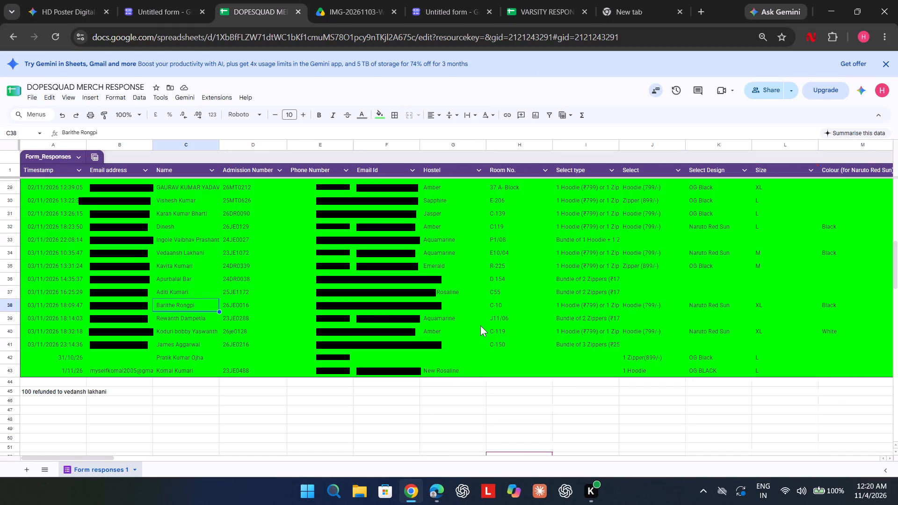
pyautogui.hscroll(-7, 480, 325)
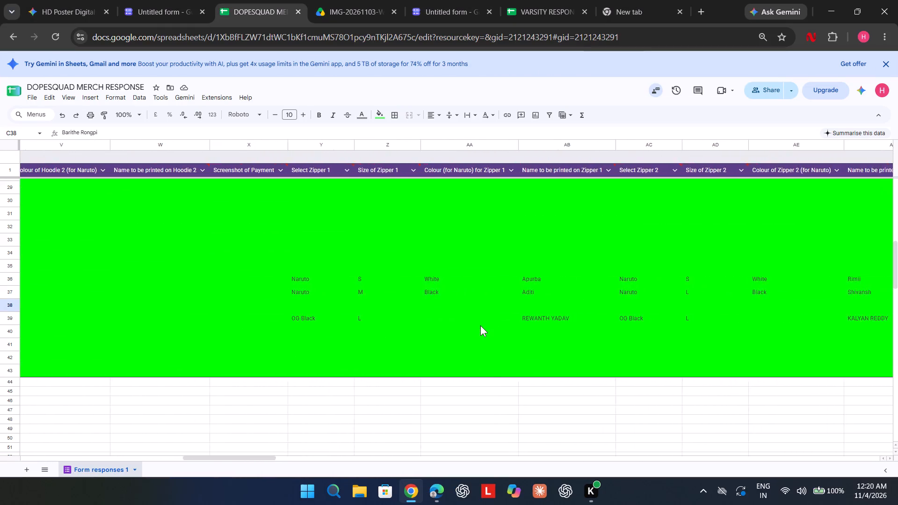
pyautogui.hscroll(-3, 480, 325)
pyautogui.scroll(-1, 480, 325)
pyautogui.hscroll(-3, 480, 325)
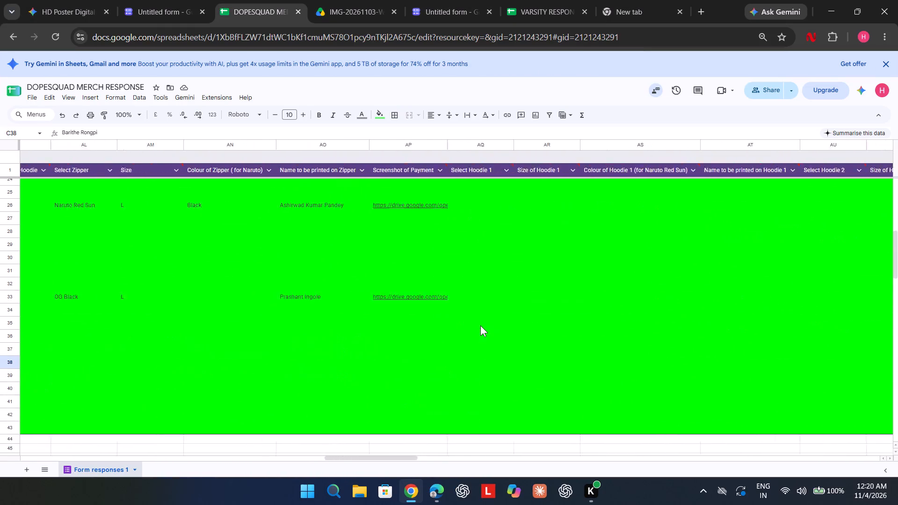
pyautogui.hscroll(9, 480, 325)
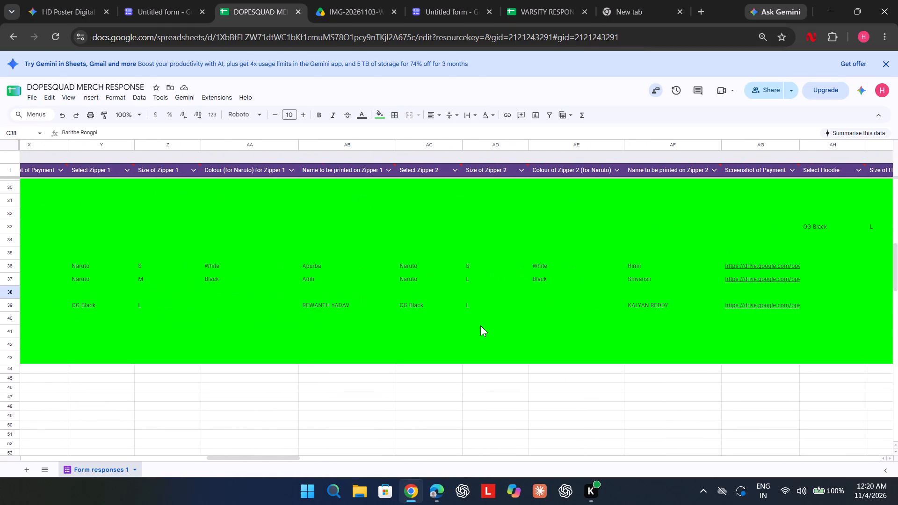
pyautogui.hscroll(1, 480, 325)
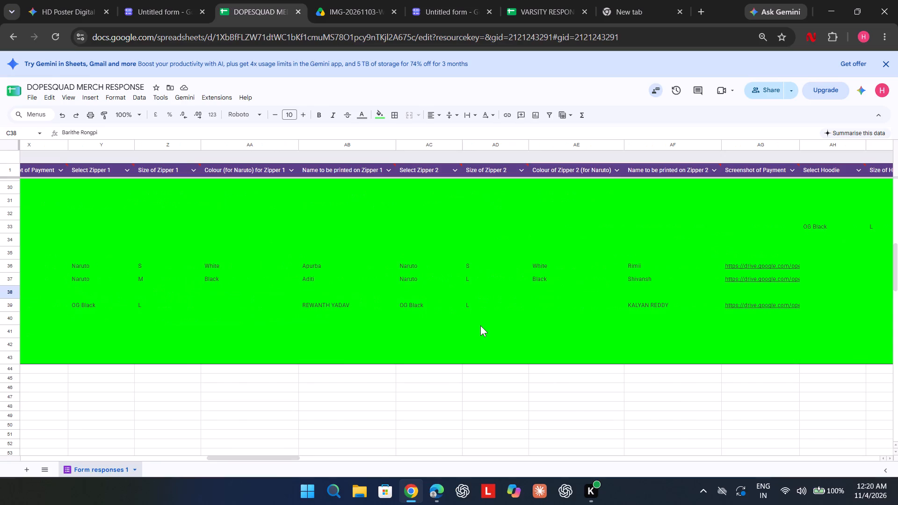
pyautogui.hscroll(16, 480, 325)
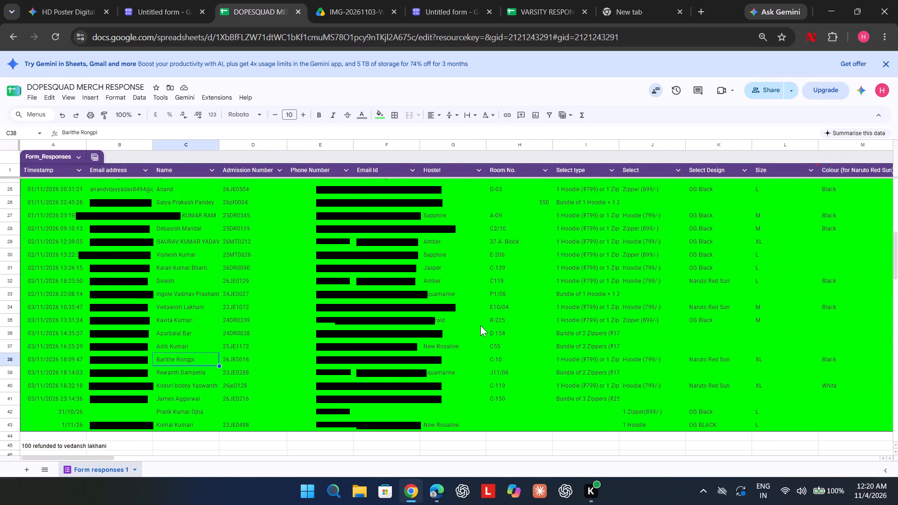
pyautogui.hscroll(-1, 480, 325)
pyautogui.scroll(-1, 480, 325)
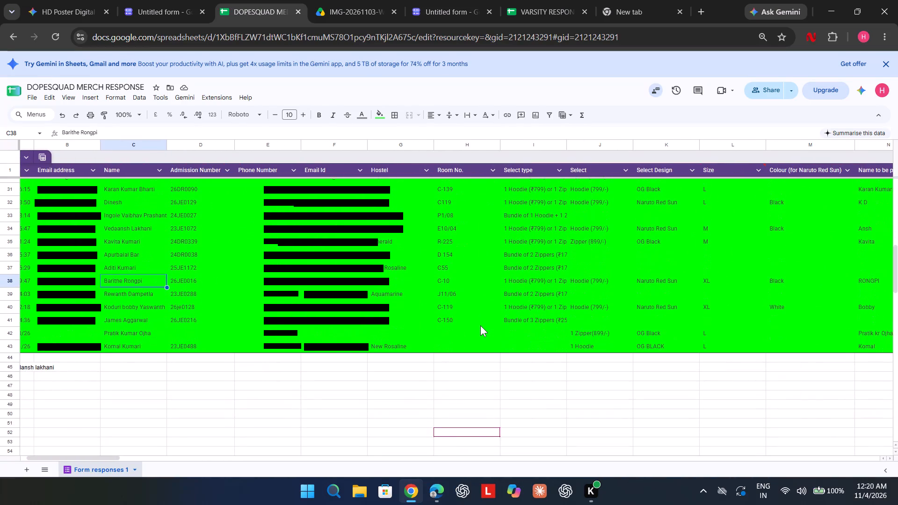
pyautogui.hscroll(-2, 480, 325)
pyautogui.hscroll(1, 480, 325)
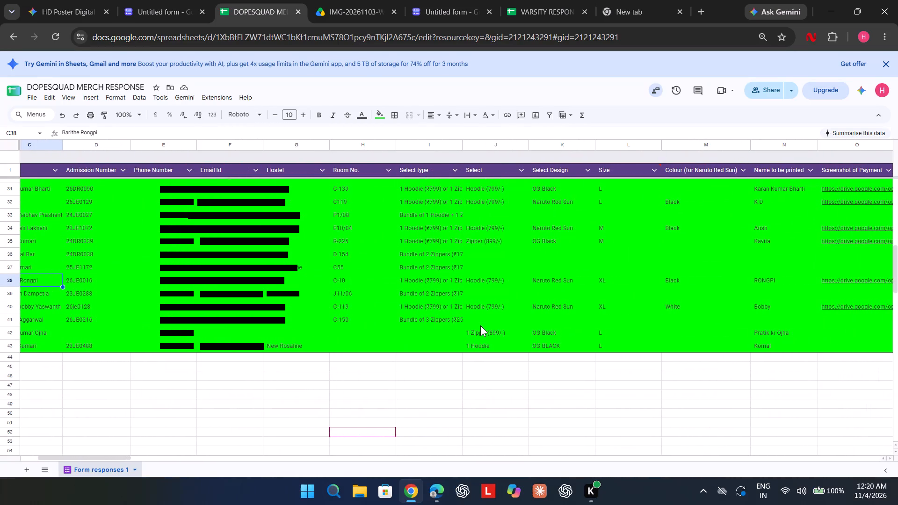
pyautogui.hscroll(1, 480, 325)
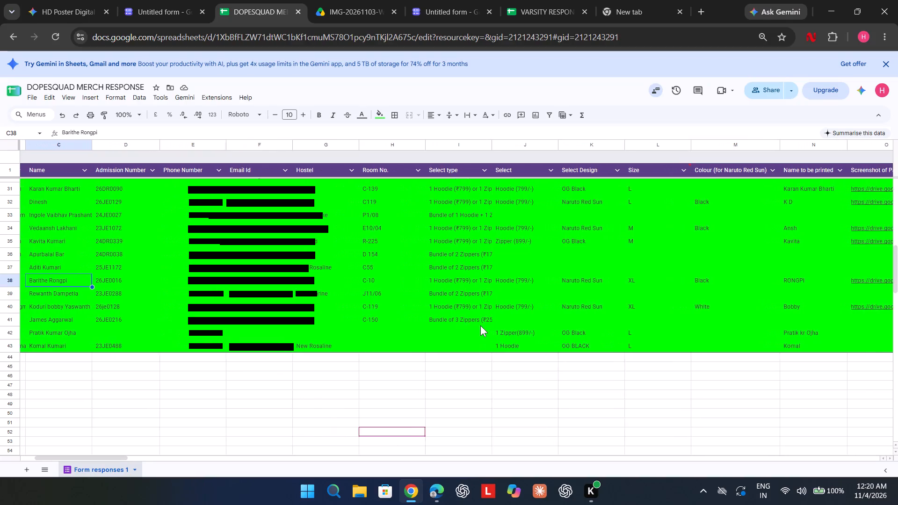
pyautogui.hscroll(1, 480, 325)
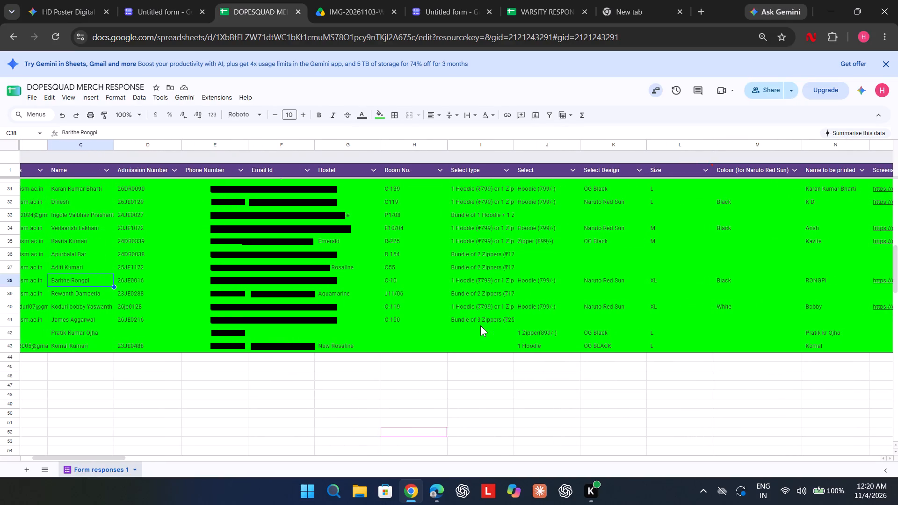
# Copy the customer's name from response row 38 into cell A19 of NARUTO REDSUN in the Hoodie/Zipper spreadsheet.
pyautogui.tripleClick(81, 280)
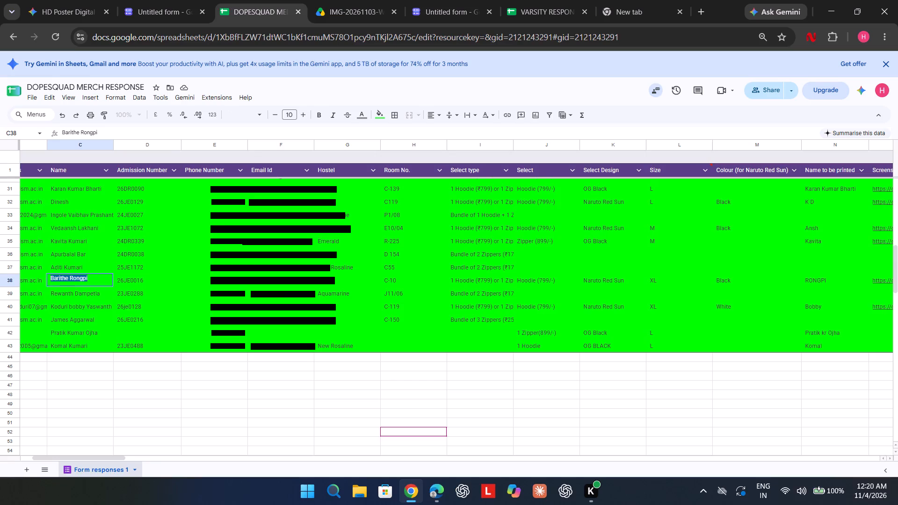
pyautogui.hotkey('ctrl', 'c')
pyautogui.click(132, 282)
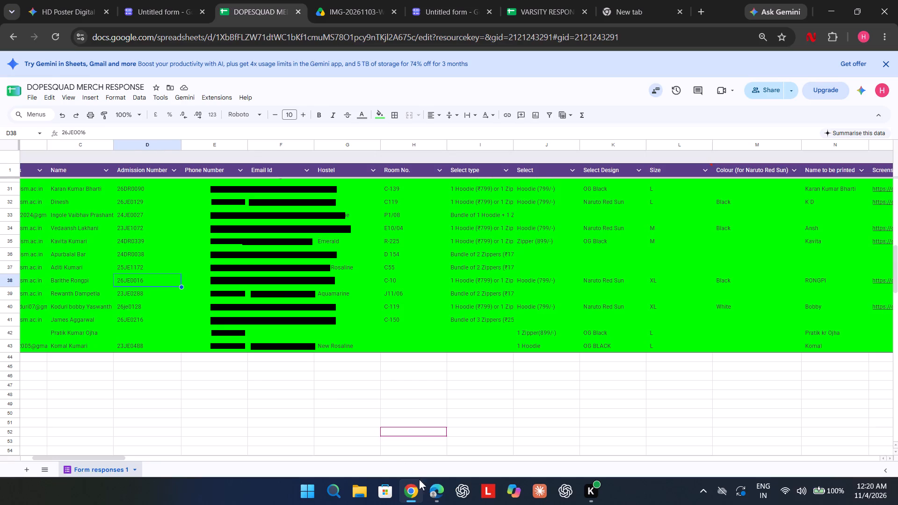
pyautogui.click(442, 490)
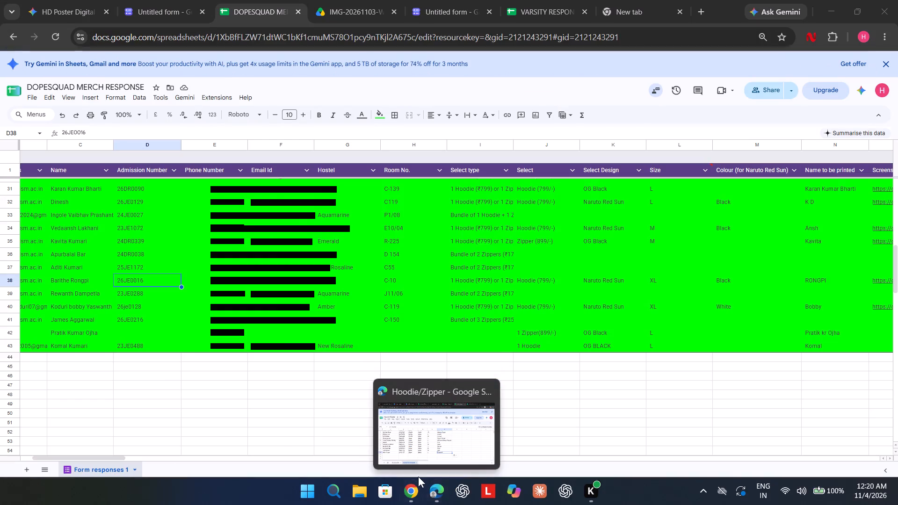
pyautogui.click(432, 493)
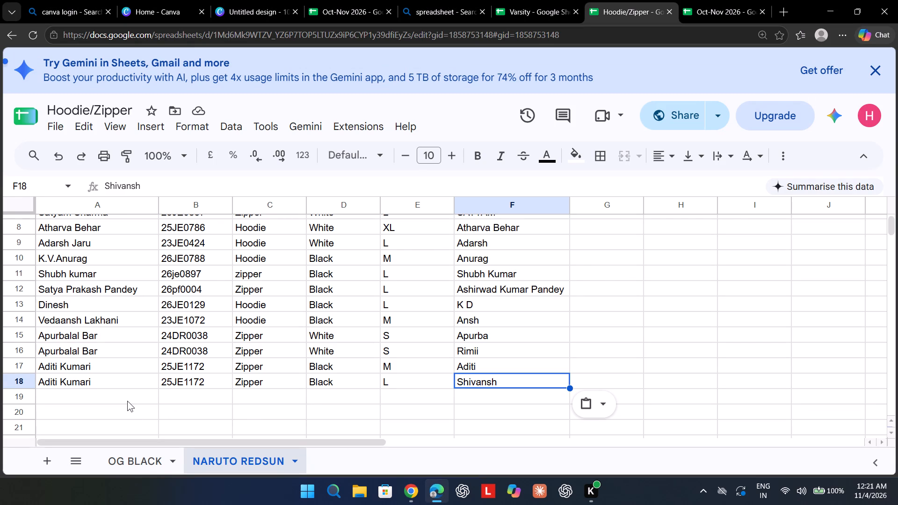
pyautogui.click(127, 401)
pyautogui.press('v')
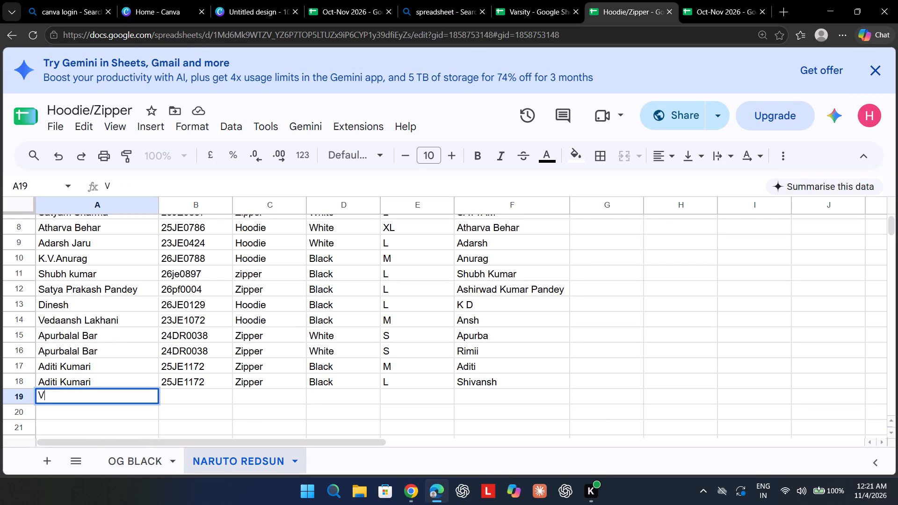
pyautogui.press('BackSpace')
pyautogui.hotkey('ctrl', 'v')
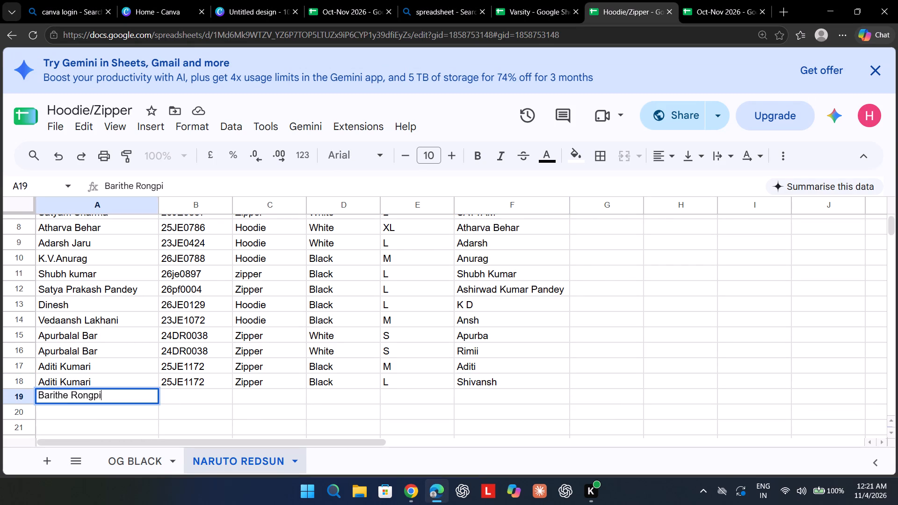
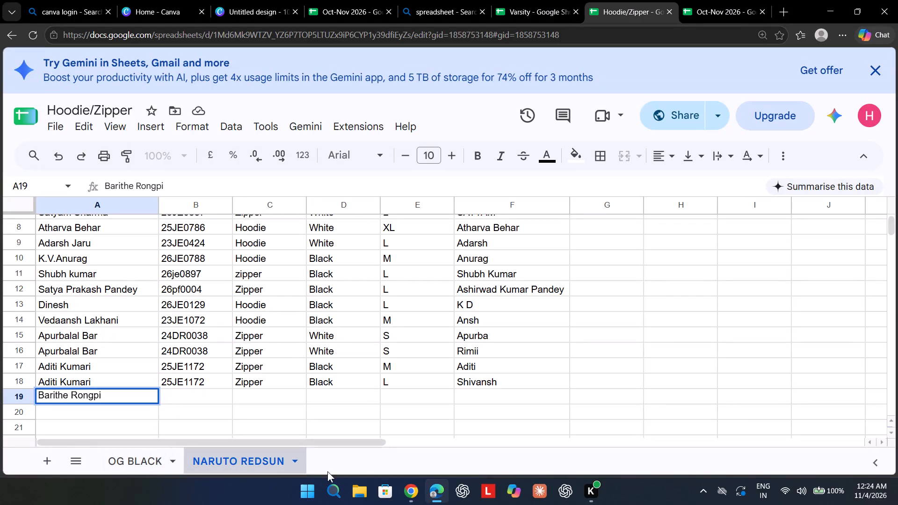
# Copy the admission number from response row 38 of DOPESQUAD MERCH RESPONSE into cell B19 of NARUTO REDSUN in the Hoodie/Zipper spreadsheet.
pyautogui.click(413, 498)
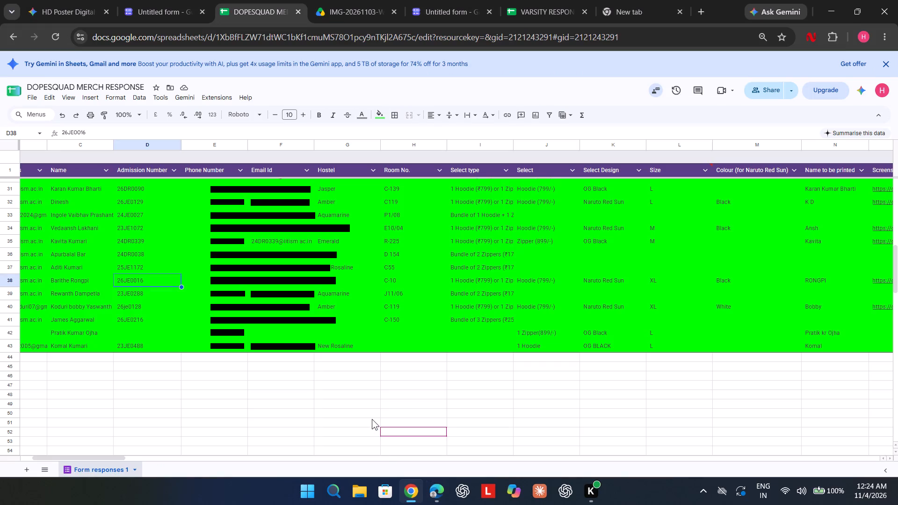
pyautogui.click(432, 492)
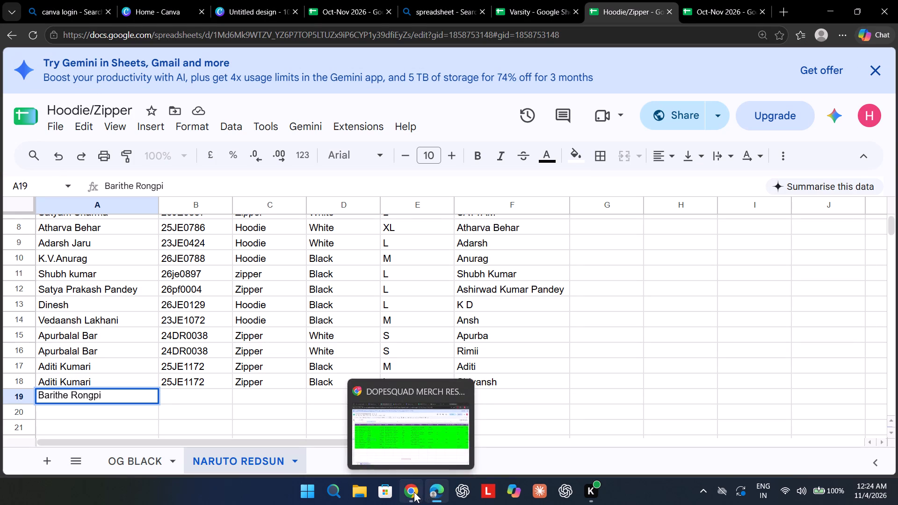
pyautogui.click(414, 492)
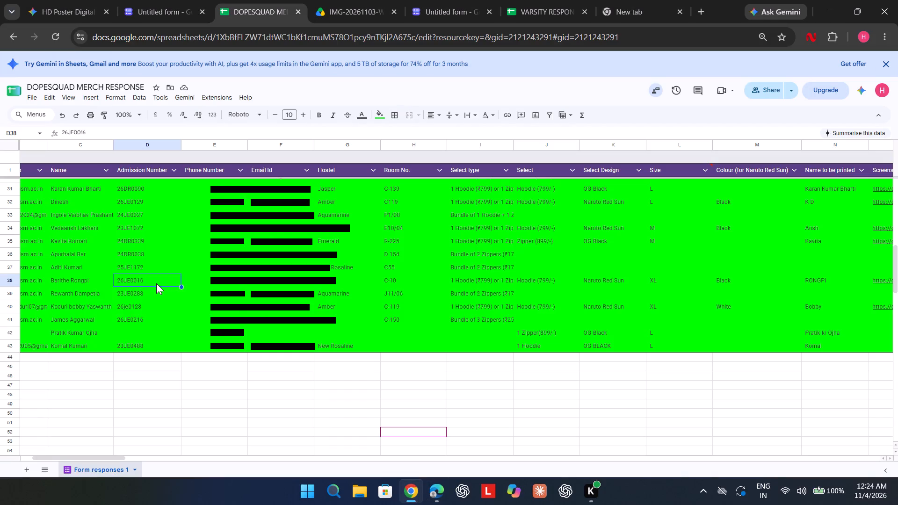
pyautogui.doubleClick(156, 283)
pyautogui.tripleClick(137, 279)
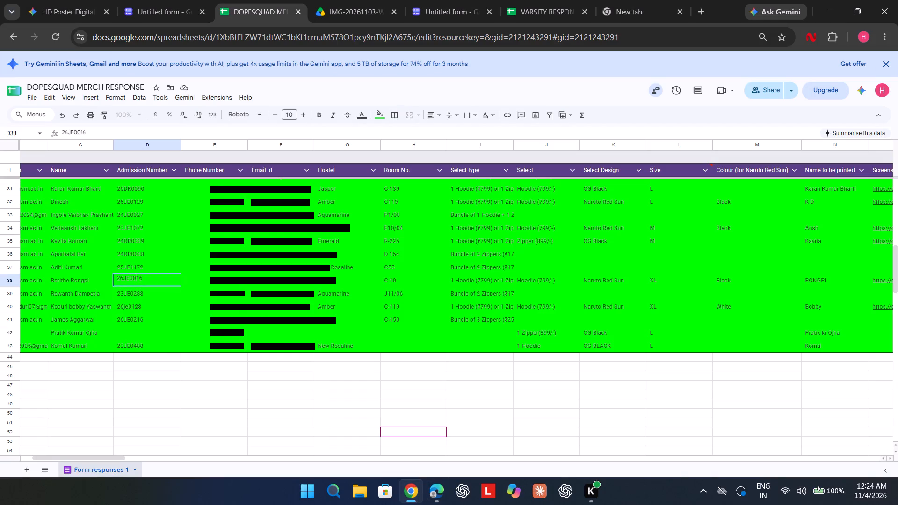
pyautogui.hotkey('ctrl', 'c')
pyautogui.click(434, 491)
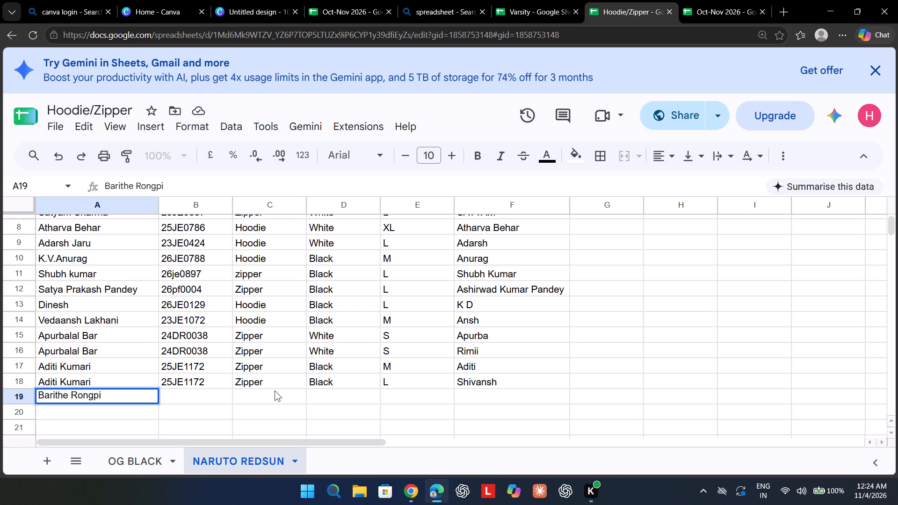
pyautogui.click(200, 392)
pyautogui.hotkey('ctrl', 'v')
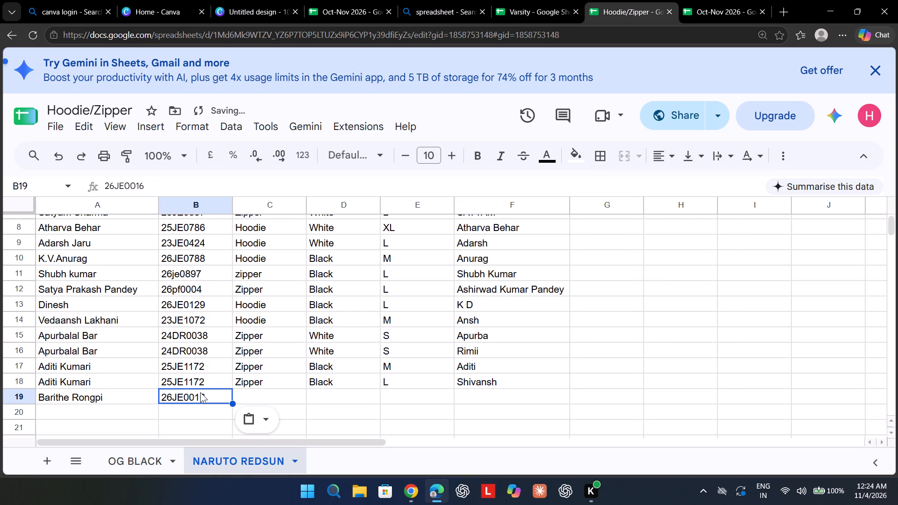
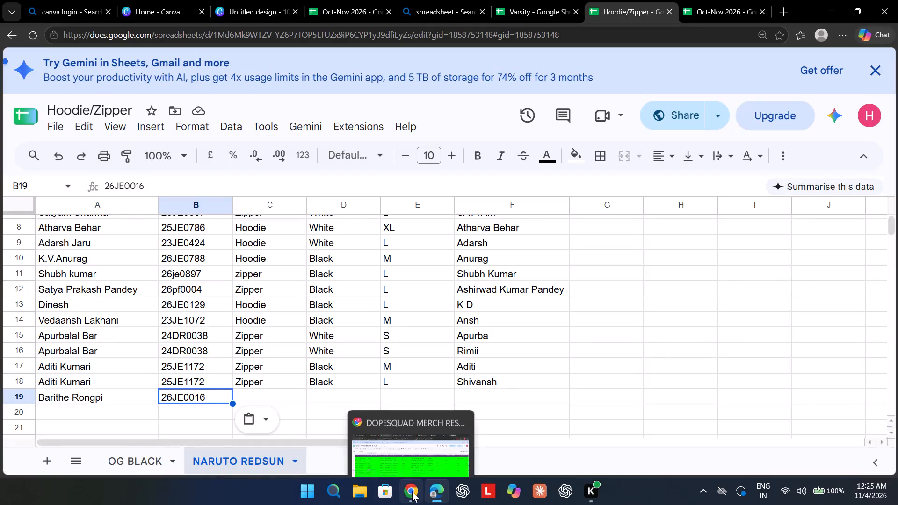
# Check the item type in response row 38 of DOPESQUAD MERCH RESPONSE and enter Hoodie in cell C19 of NARUTO REDSUN.
pyautogui.click(412, 491)
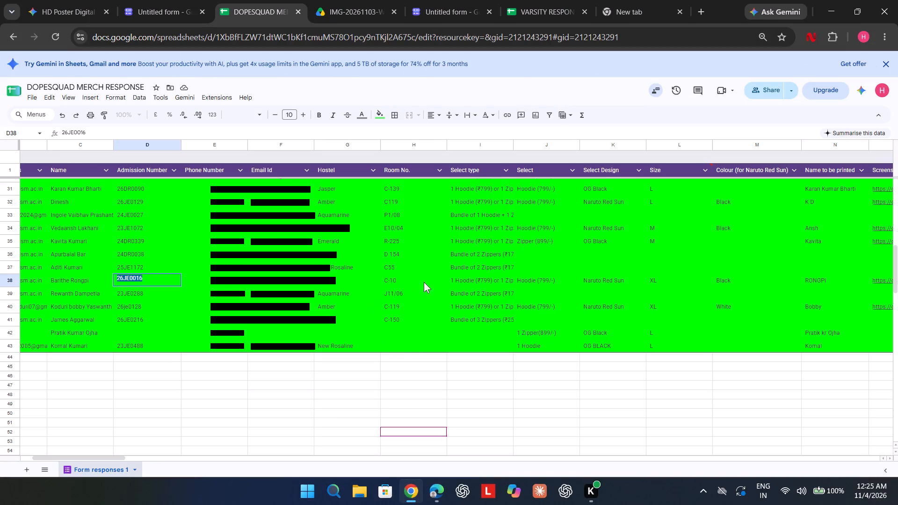
pyautogui.click(535, 277)
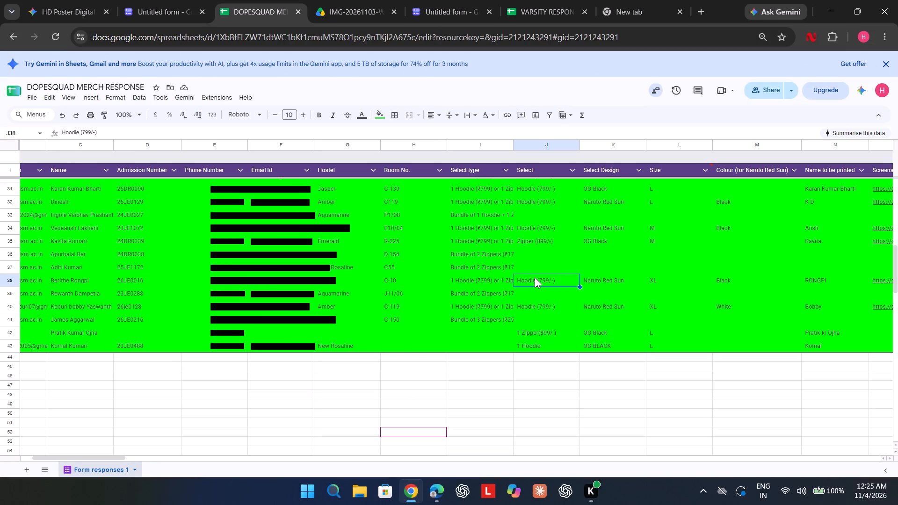
pyautogui.click(438, 498)
pyautogui.click(290, 391)
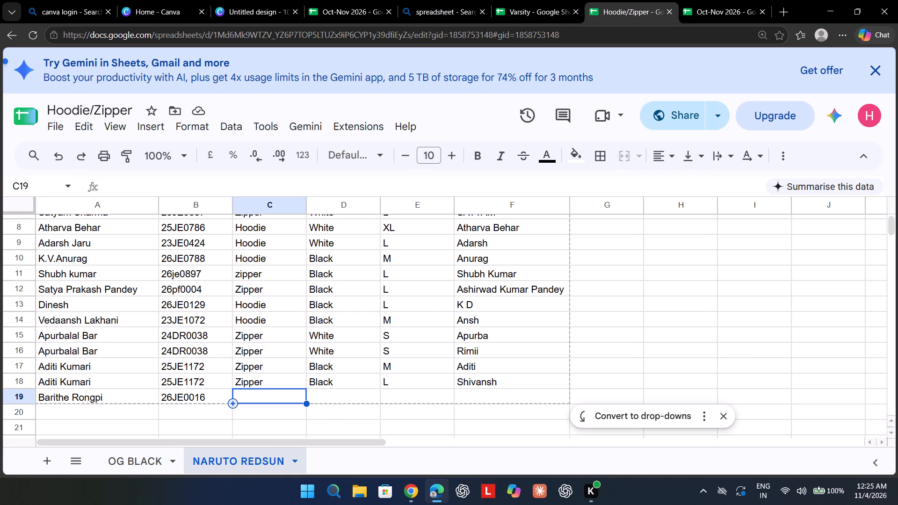
pyautogui.write('oodie')
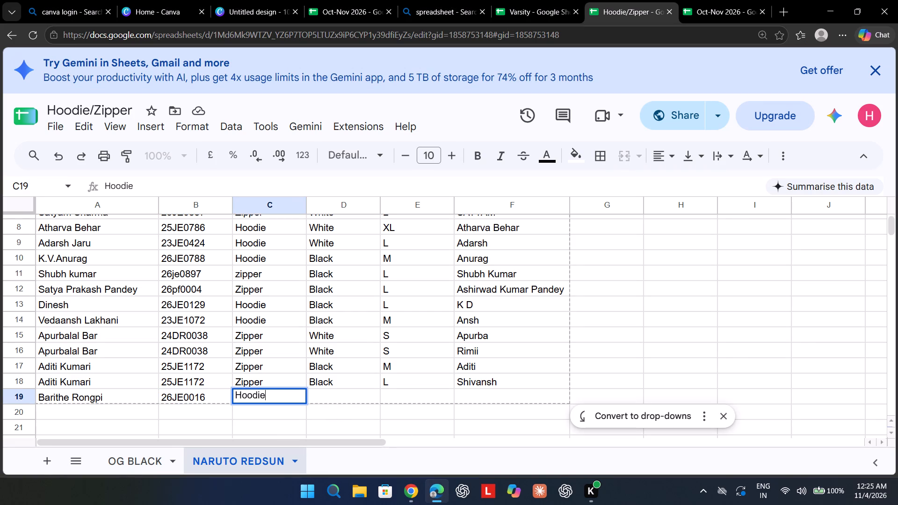
pyautogui.press('Right')
# Look up the colour and size in response row 38 and enter Black in D19 and XL in E19 of NARUTO REDSUN.
pyautogui.click(413, 497)
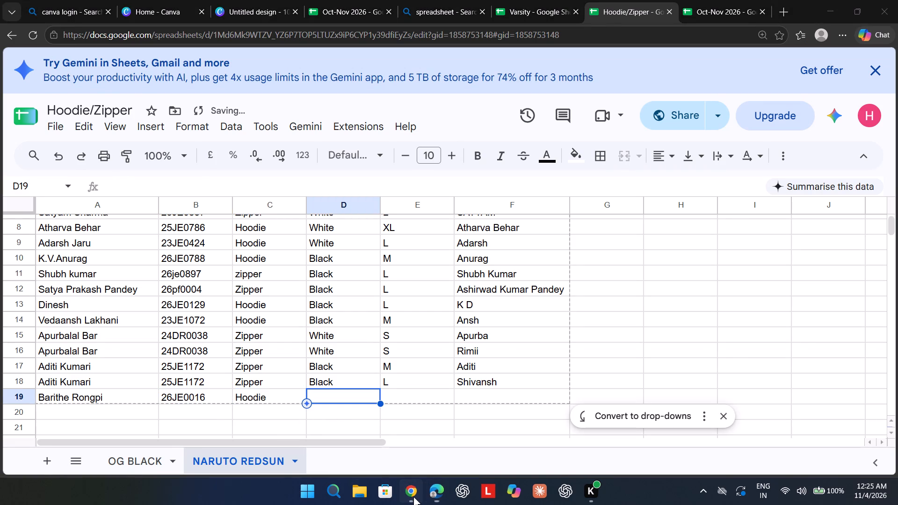
pyautogui.hscroll(-2, 520, 278)
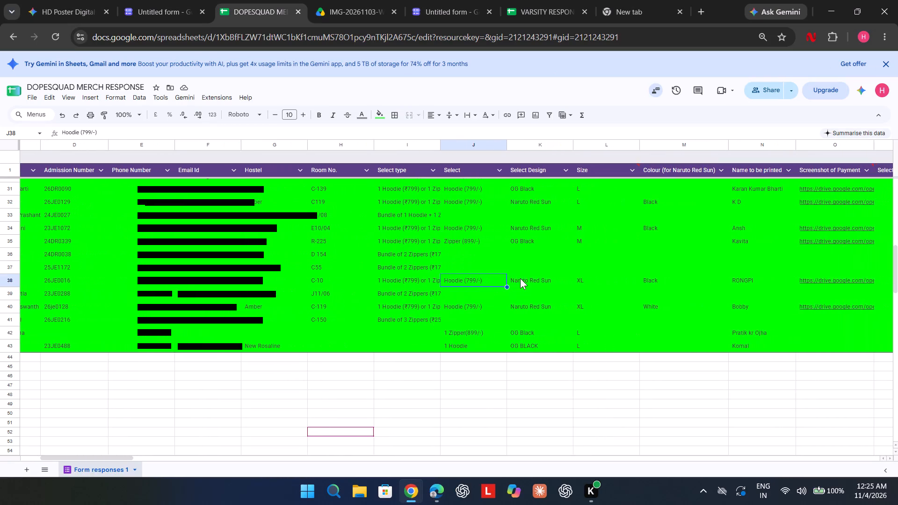
pyautogui.hscroll(-1, 520, 278)
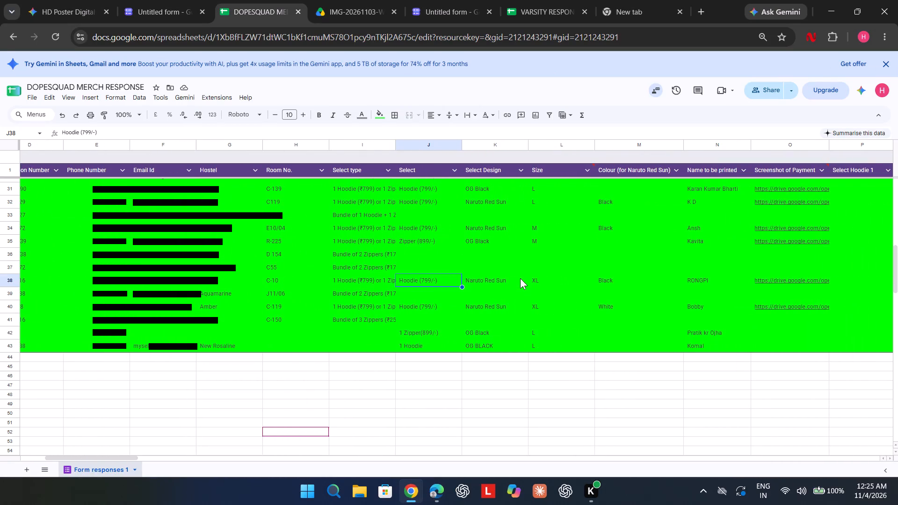
pyautogui.click(436, 487)
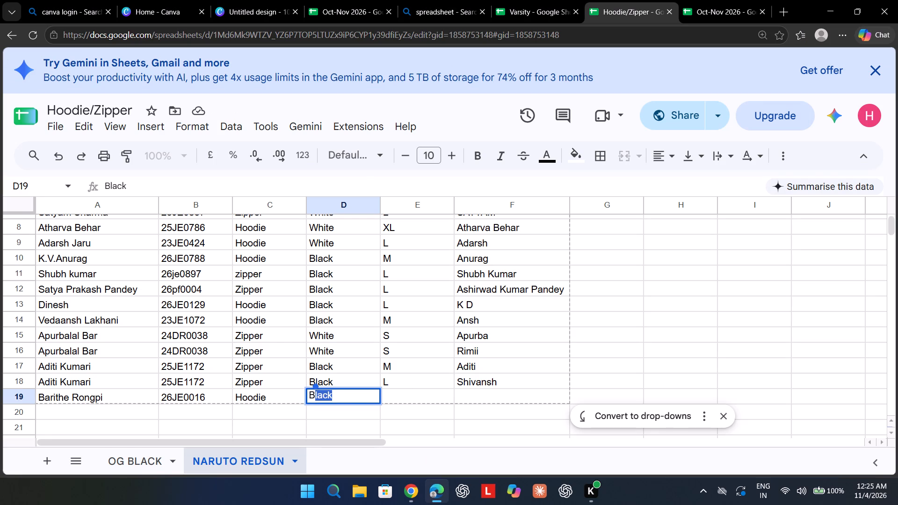
pyautogui.press('Tab')
pyautogui.write('XL')
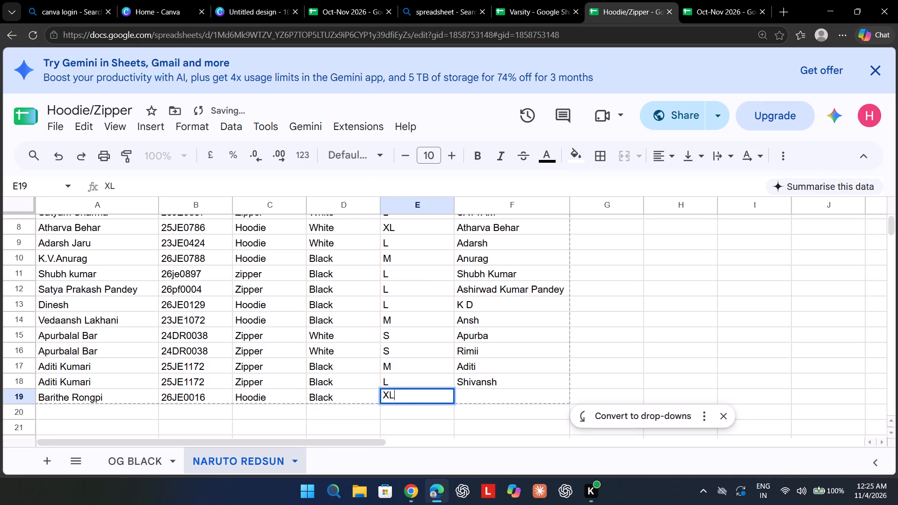
pyautogui.press('Right')
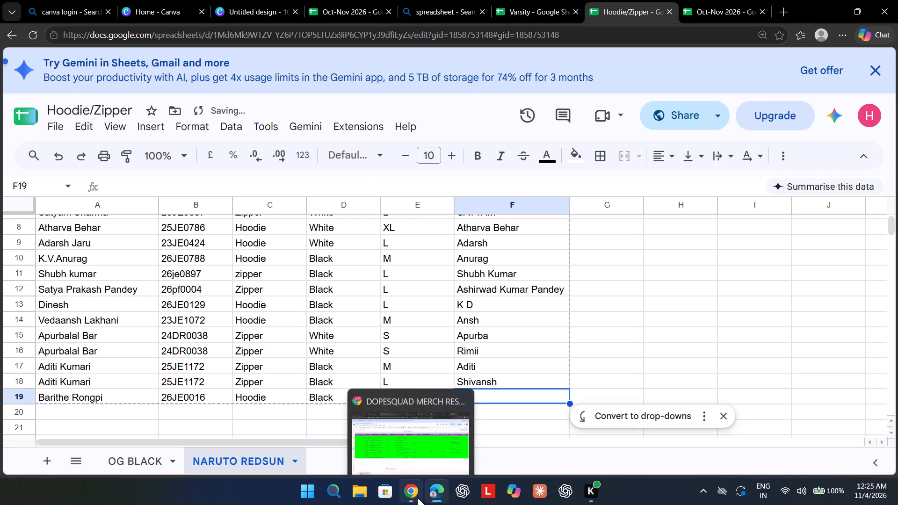
# Copy the name to be printed from response row 38 into cell F19 of NARUTO REDSUN in the Hoodie/Zipper spreadsheet.
pyautogui.click(408, 496)
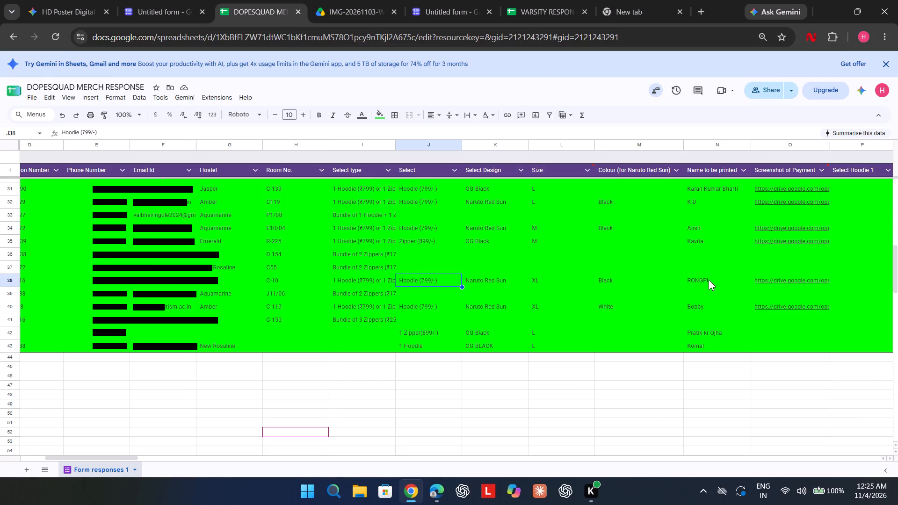
pyautogui.tripleClick(709, 280)
pyautogui.hotkey('ctrl', 'c')
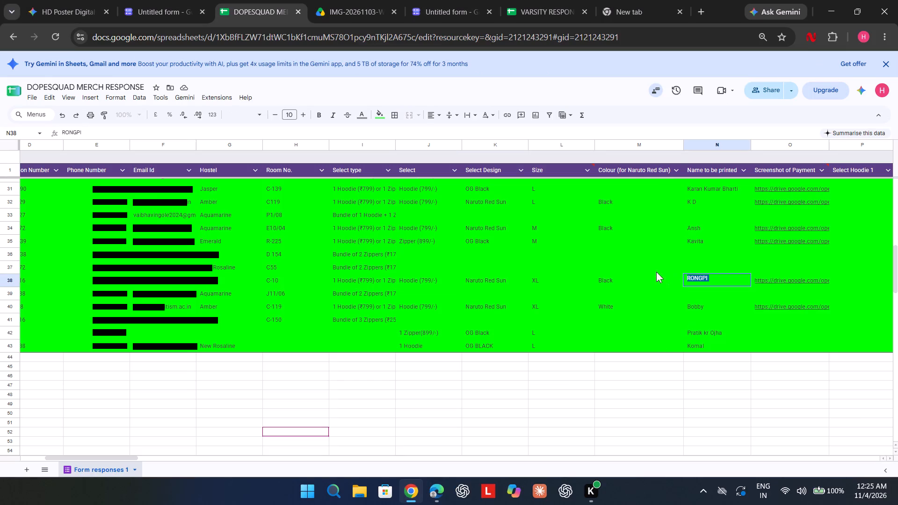
pyautogui.click(643, 280)
pyautogui.click(441, 495)
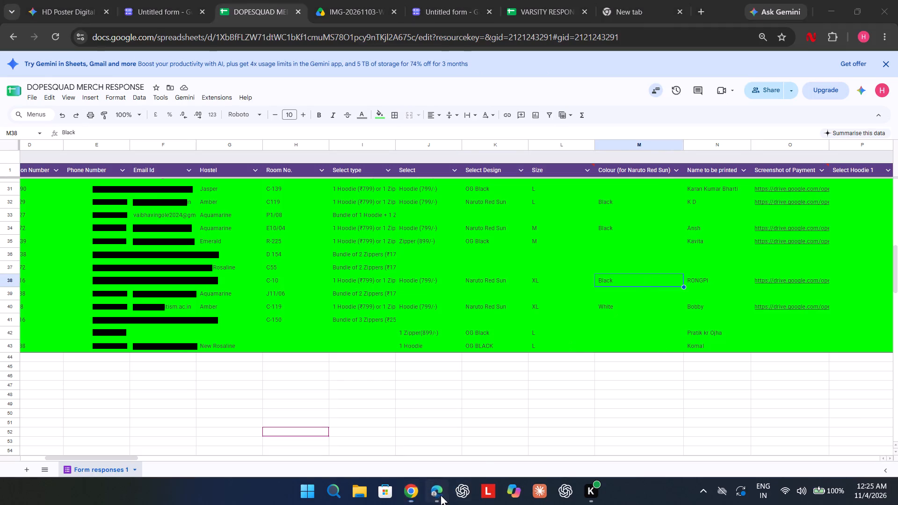
pyautogui.hotkey('ctrl', 'v')
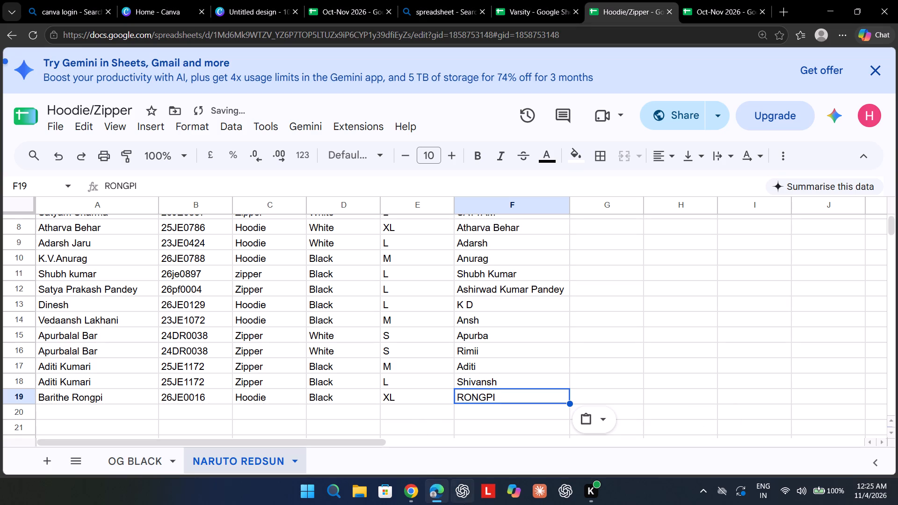
# Review the responses below row 38 in DOPESQUAD MERCH RESPONSE to find the next order to transfer.
pyautogui.click(414, 495)
pyautogui.hscroll(5, 434, 345)
pyautogui.hscroll(-4, 434, 345)
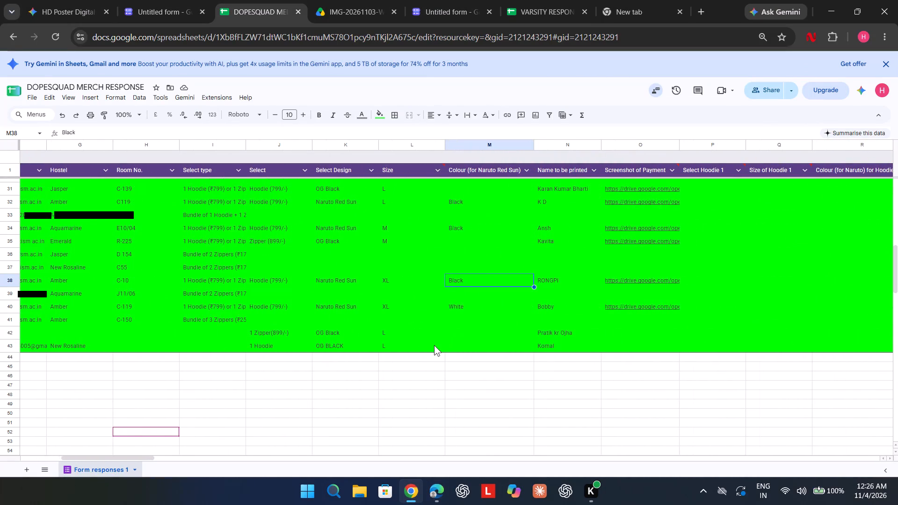
pyautogui.click(440, 484)
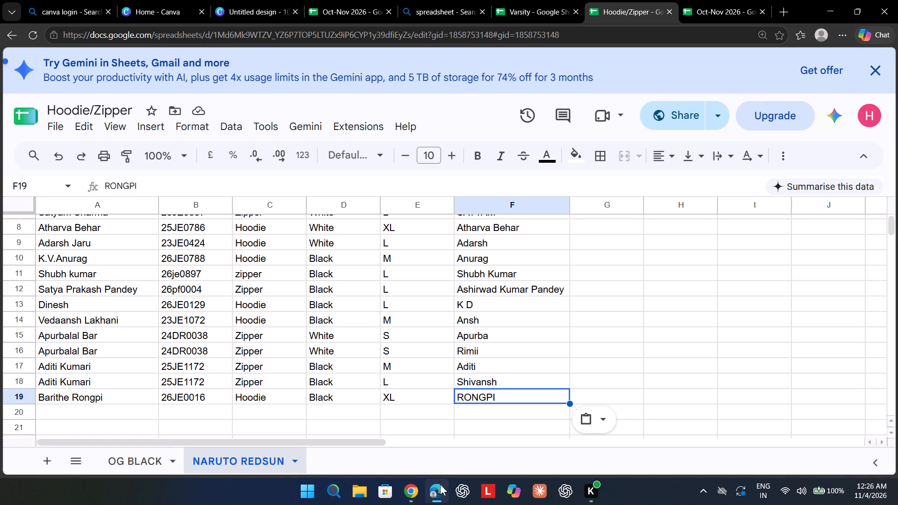
pyautogui.click(414, 493)
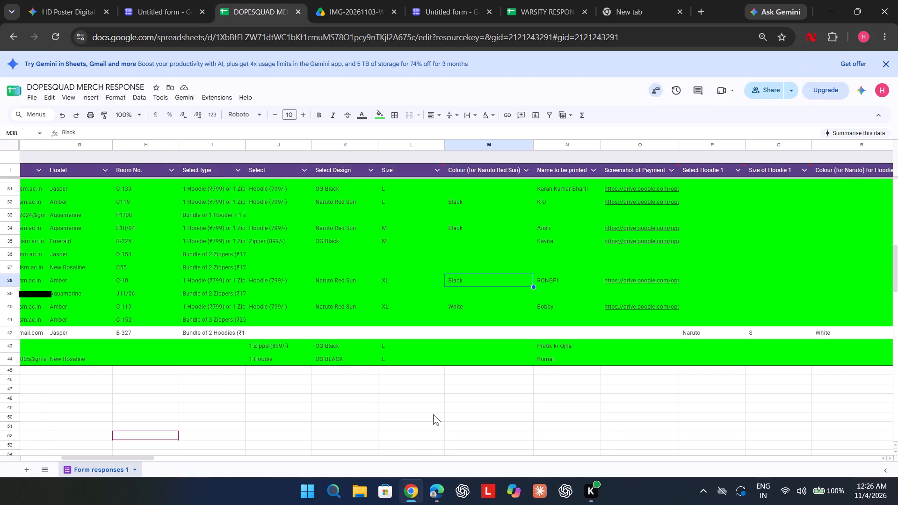
pyautogui.hscroll(6, 433, 414)
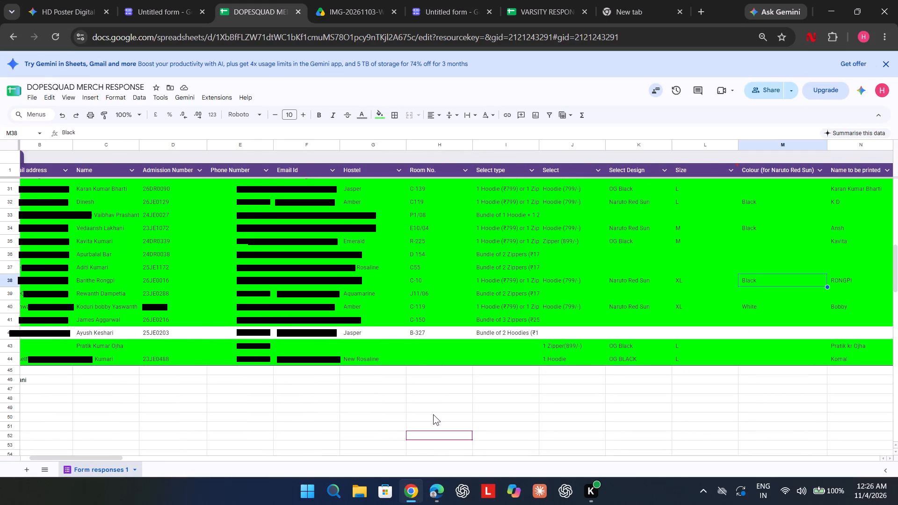
pyautogui.hscroll(-1, 433, 414)
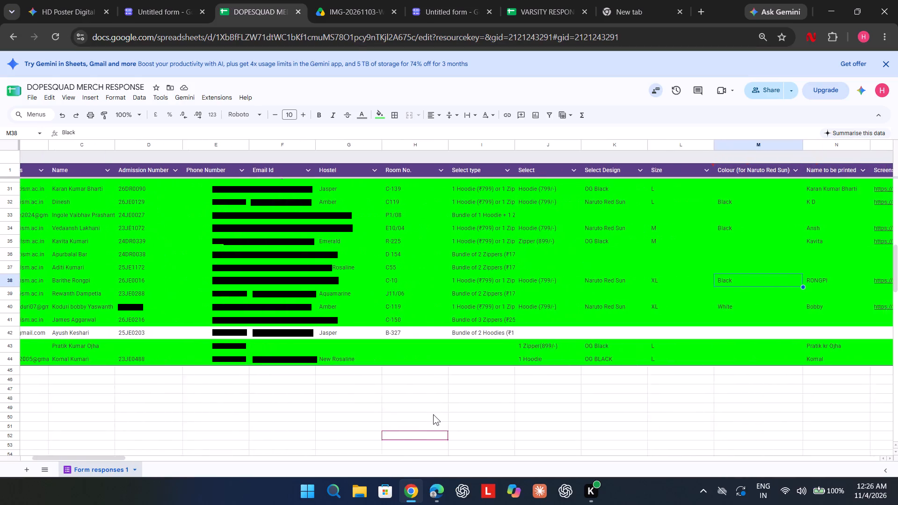
pyautogui.hscroll(-1, 433, 414)
pyautogui.hscroll(3, 433, 414)
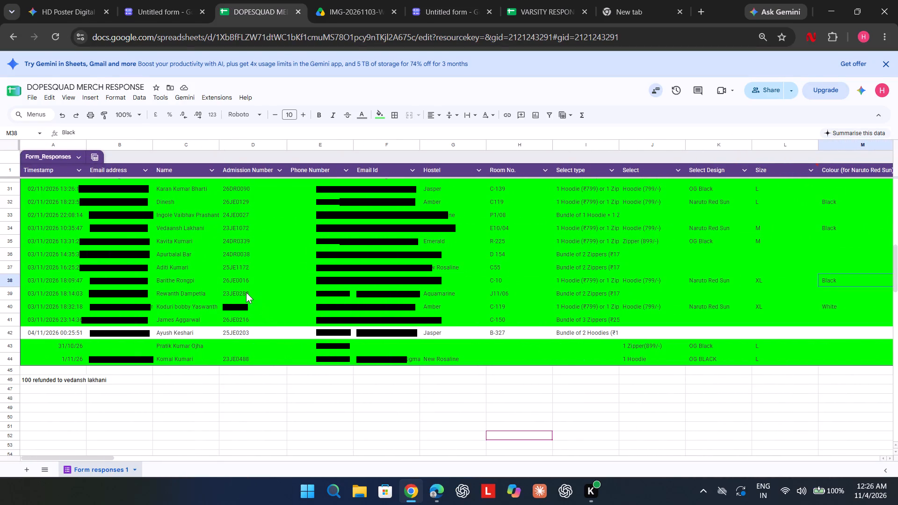
# Examine the zipper bundle in response row 39 for each zipper's design, size, colour and name to be printed.
pyautogui.click(204, 293)
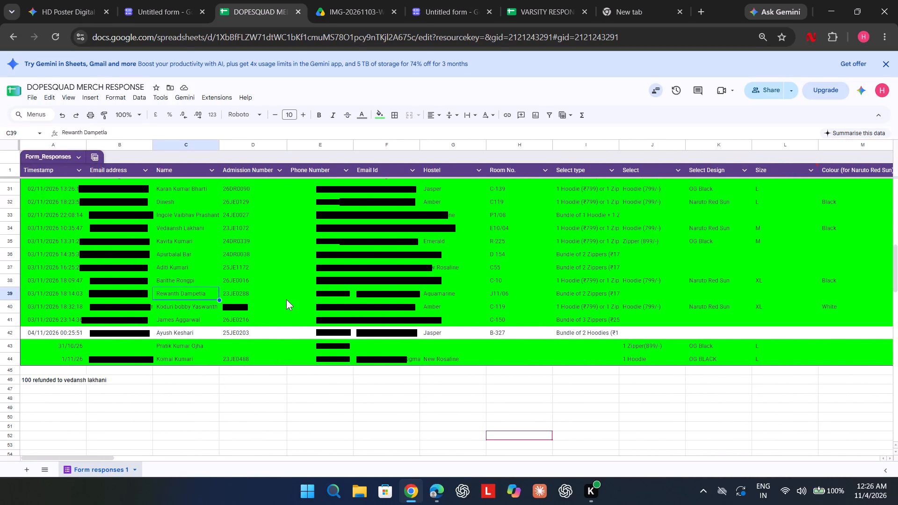
pyautogui.click(431, 495)
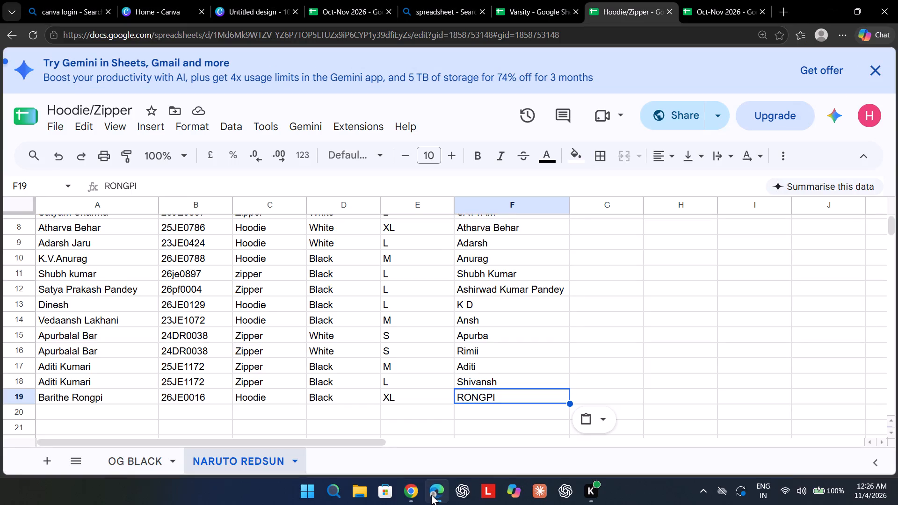
pyautogui.click(431, 495)
pyautogui.hscroll(-1, 429, 401)
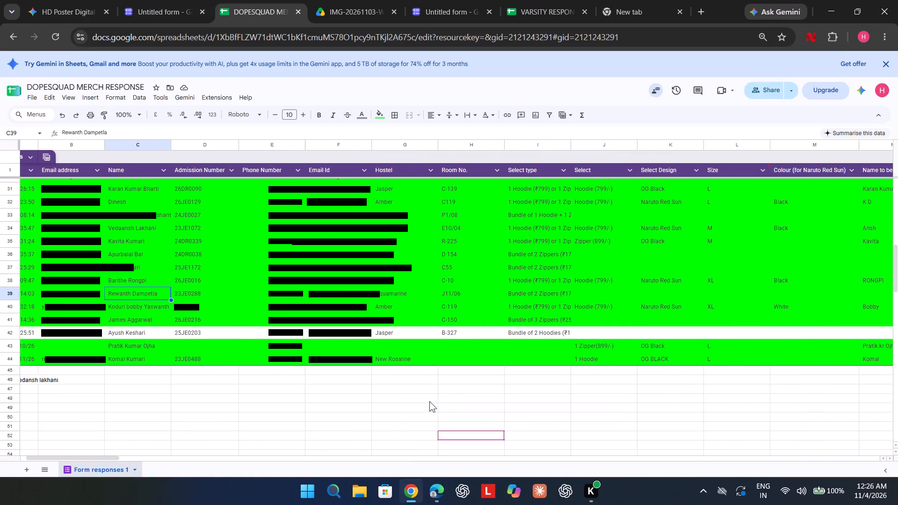
pyautogui.hscroll(-2, 429, 401)
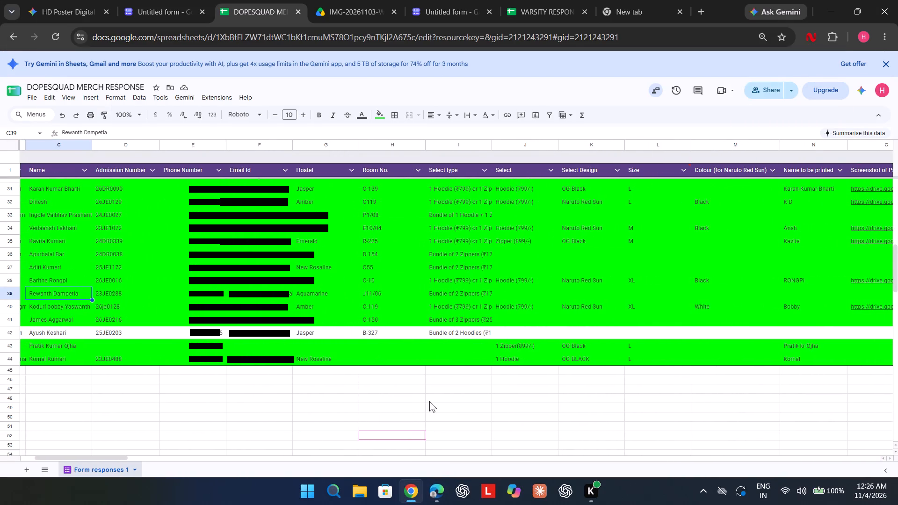
pyautogui.hscroll(-2, 429, 401)
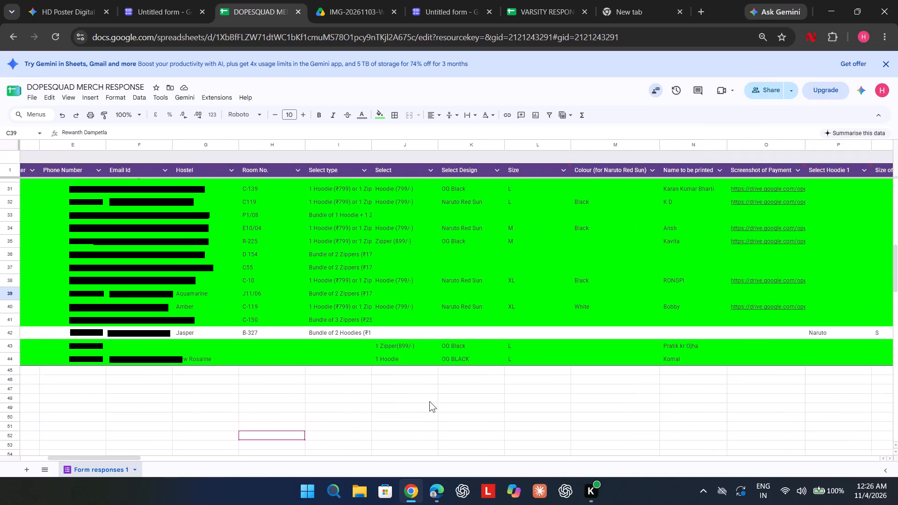
pyautogui.hscroll(-5, 429, 401)
pyautogui.scroll(-1, 429, 401)
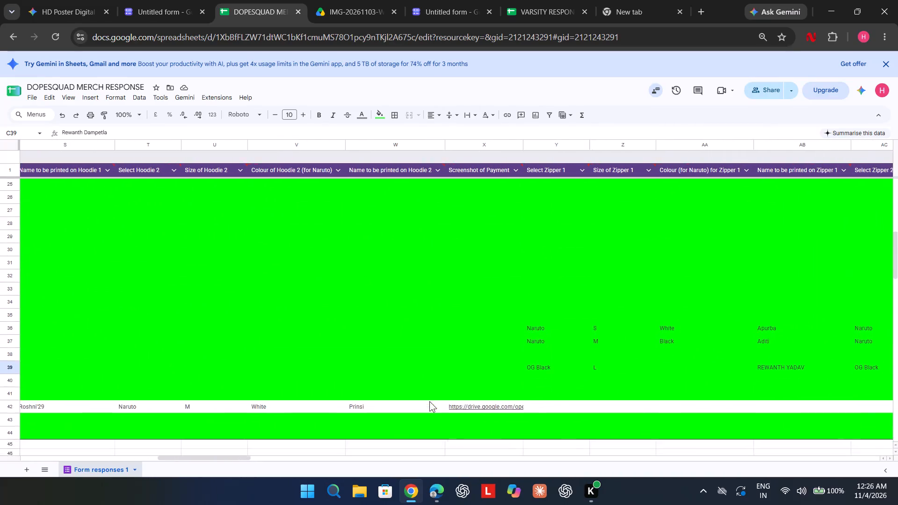
pyautogui.scroll(-1, 429, 401)
pyautogui.hscroll(-3, 429, 401)
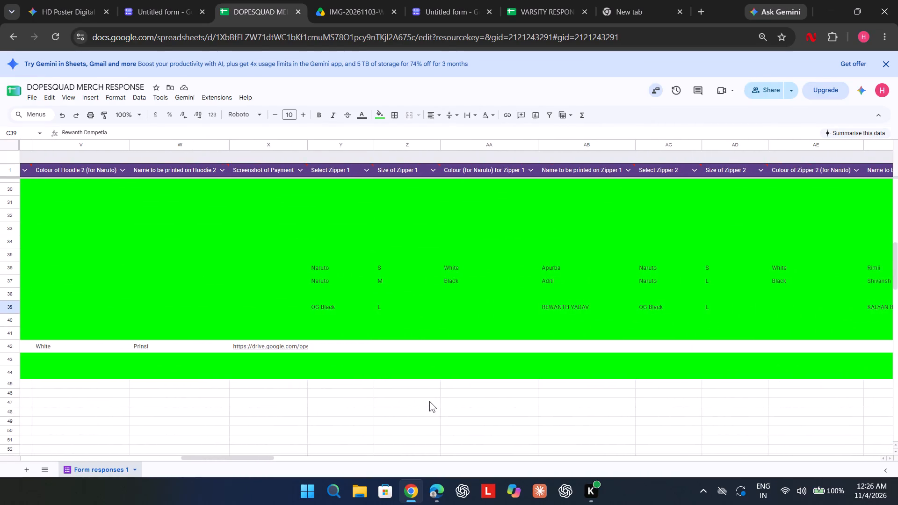
pyautogui.hscroll(-2, 429, 401)
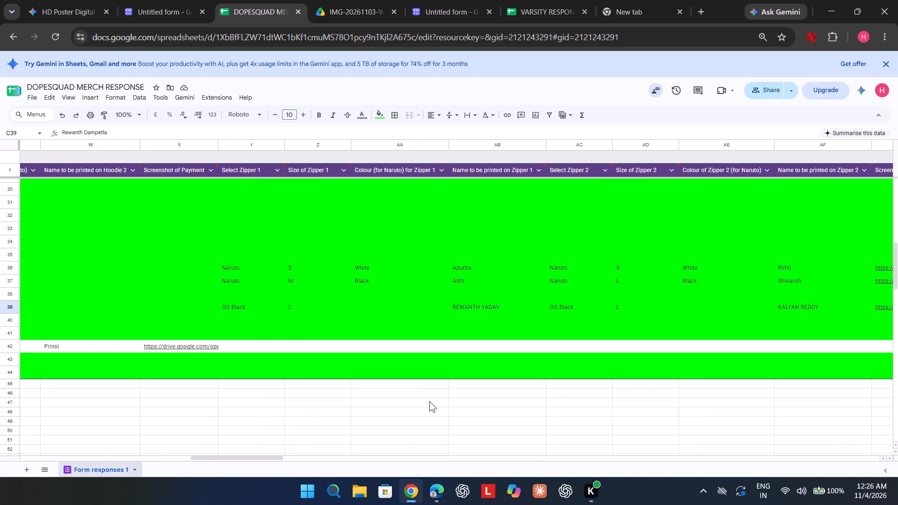
pyautogui.hscroll(12, 429, 401)
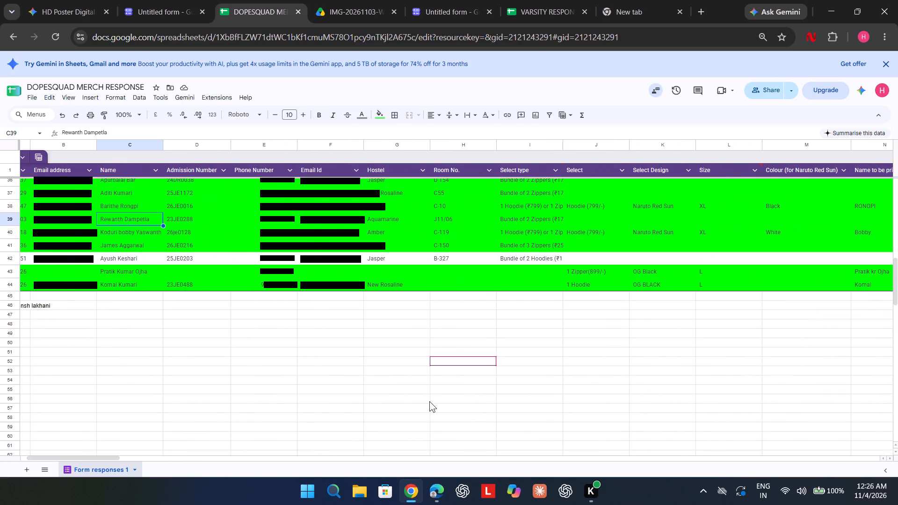
pyautogui.scroll(2, 429, 401)
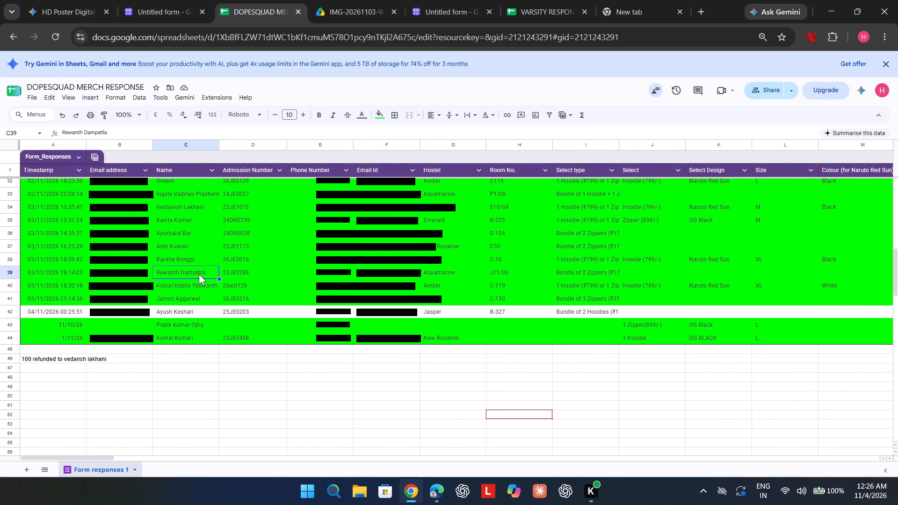
# Copy the customer name from response row 39 into cell A31 of the OG BLACK sheet in the Hoodie/Zipper spreadsheet, dismissing the conversion suggestions.
pyautogui.tripleClick(199, 274)
pyautogui.tripleClick(196, 267)
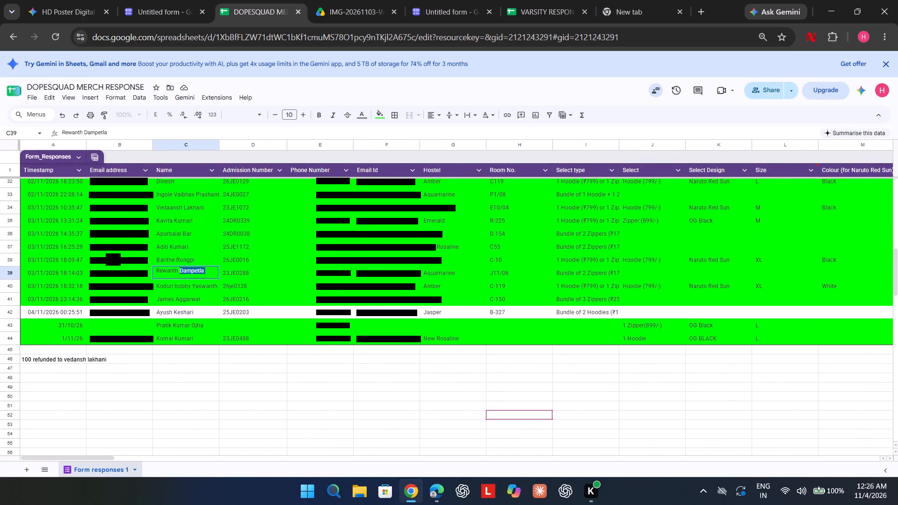
pyautogui.hotkey('ctrl', 'c')
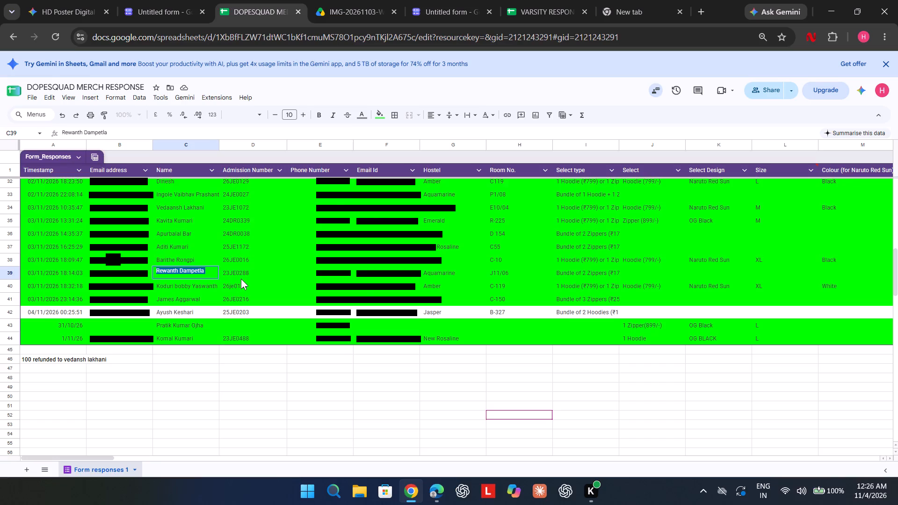
pyautogui.click(242, 273)
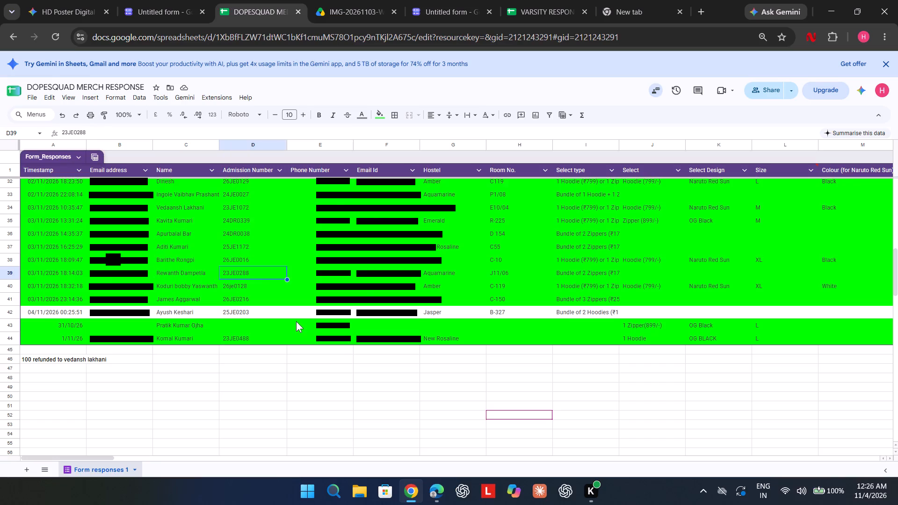
pyautogui.click(434, 491)
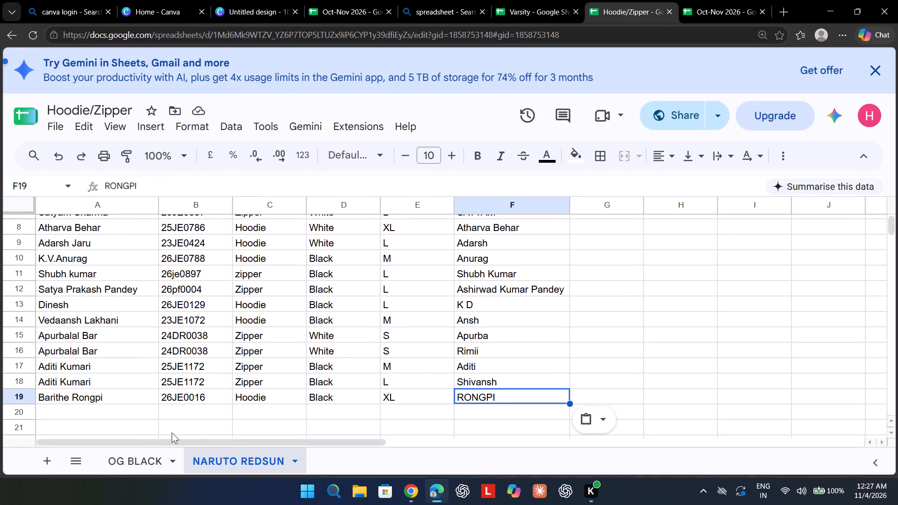
pyautogui.click(133, 463)
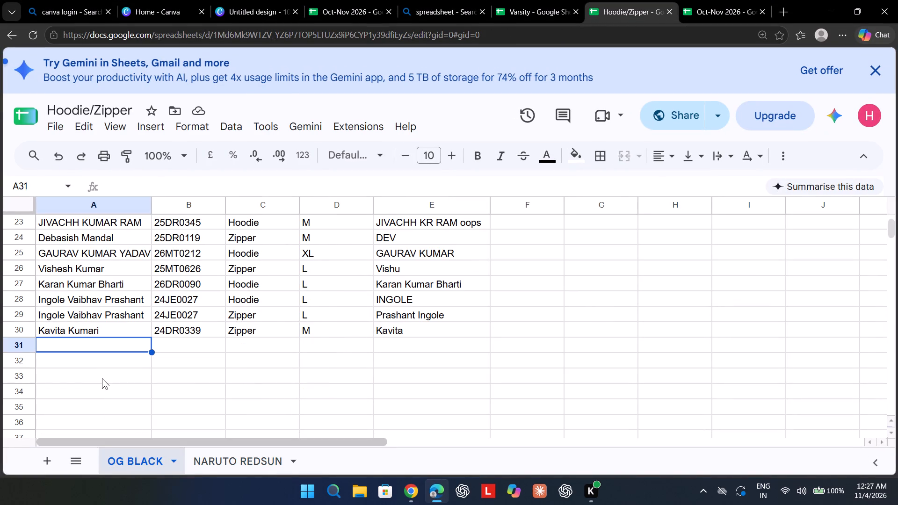
pyautogui.hotkey('ctrl', 'v')
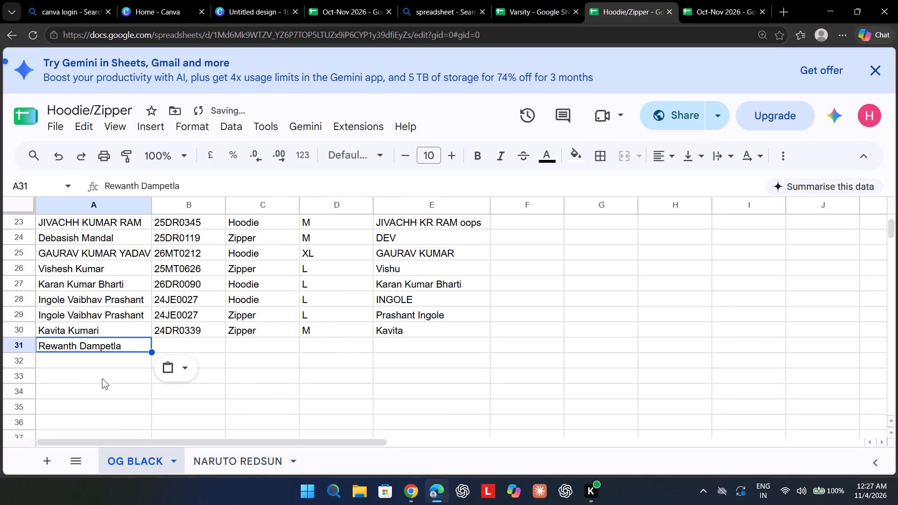
pyautogui.click(197, 338)
pyautogui.click(201, 346)
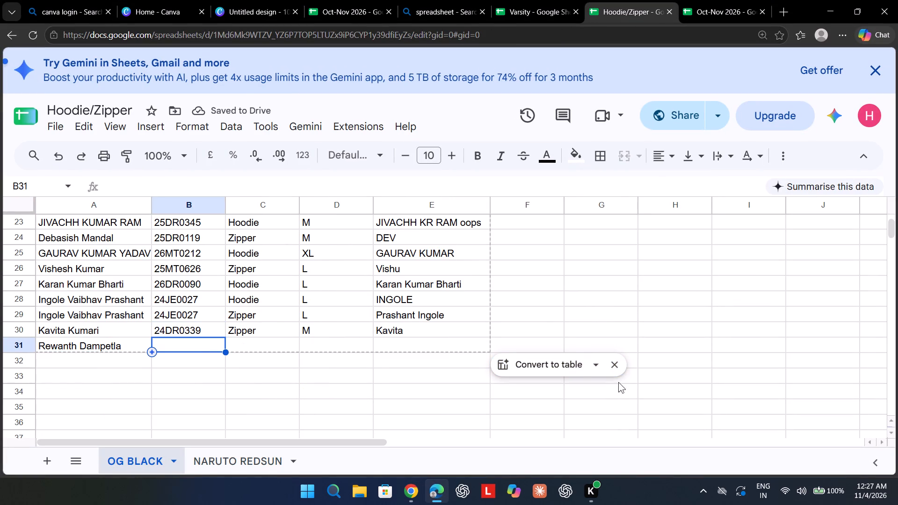
pyautogui.click(618, 367)
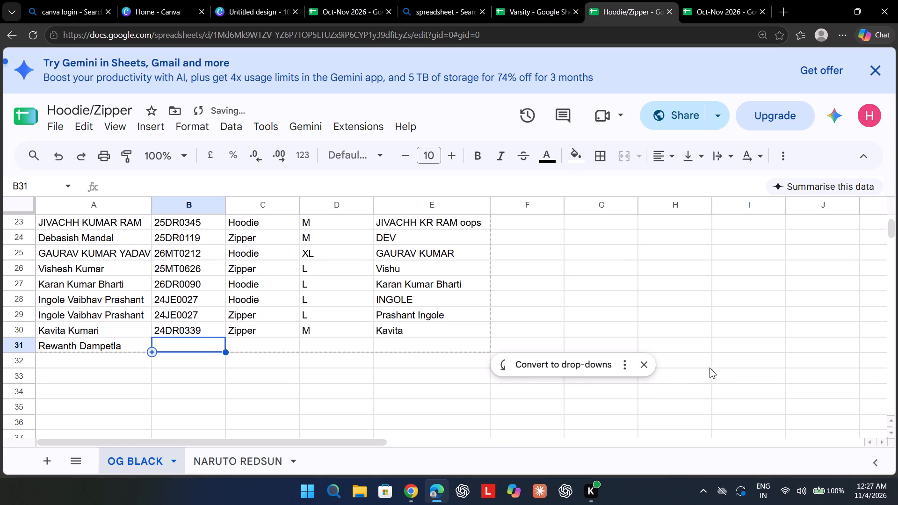
pyautogui.click(647, 370)
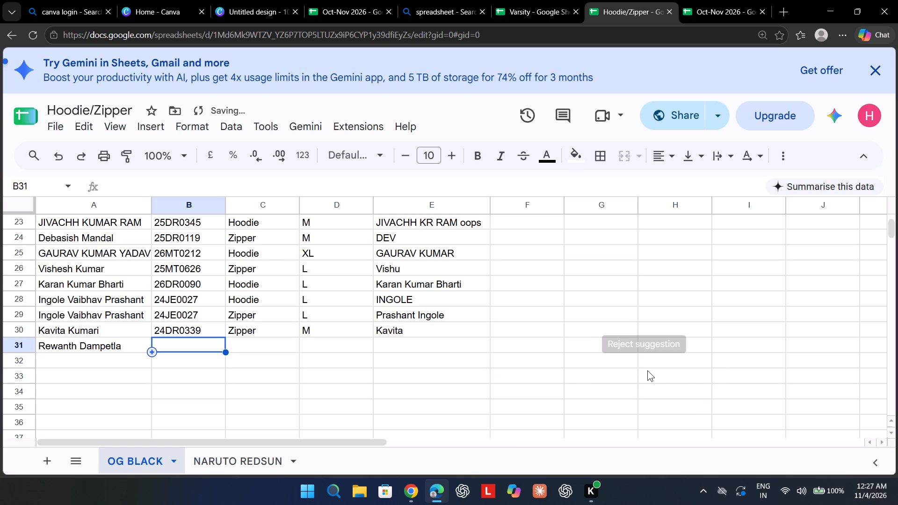
# Copy the admission number from response row 39 of DOPESQUAD MERCH RESPONSE into cell B31 of OG BLACK in the Hoodie/Zipper spreadsheet.
pyautogui.click(415, 492)
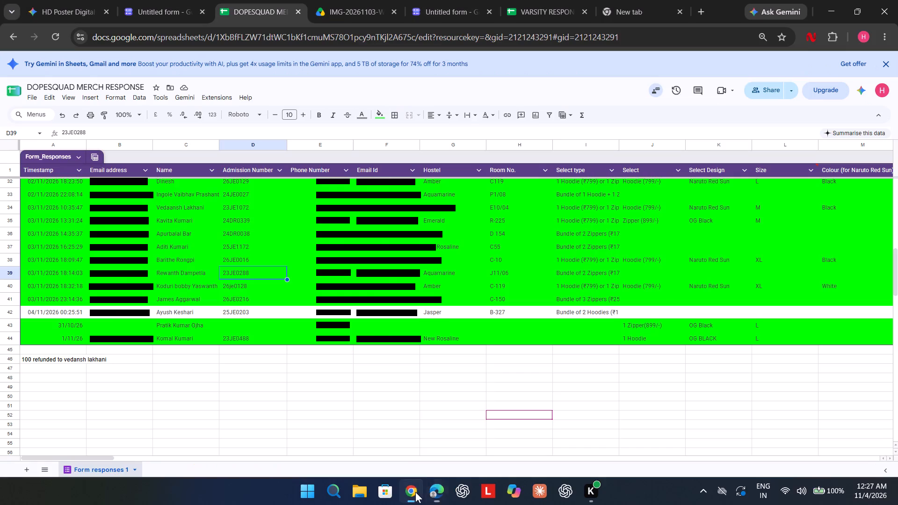
pyautogui.tripleClick(239, 270)
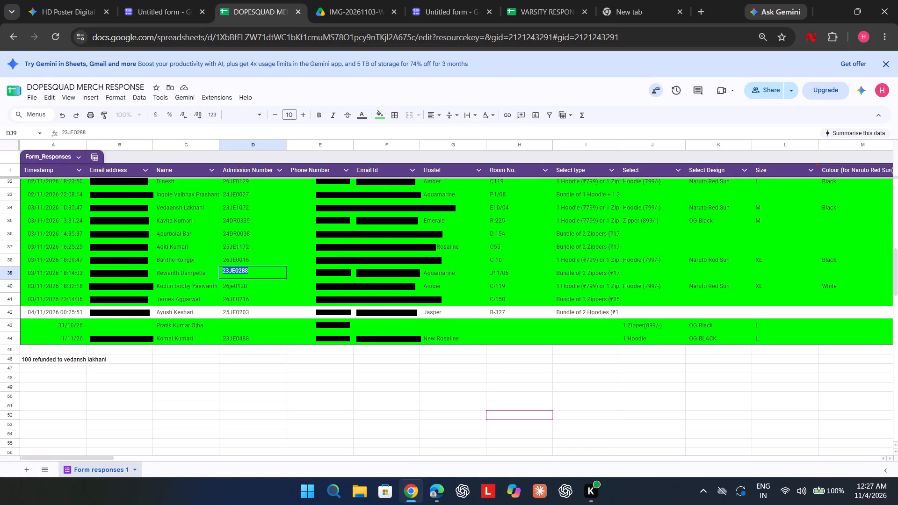
pyautogui.hotkey('ctrl', 'c')
pyautogui.click(572, 273)
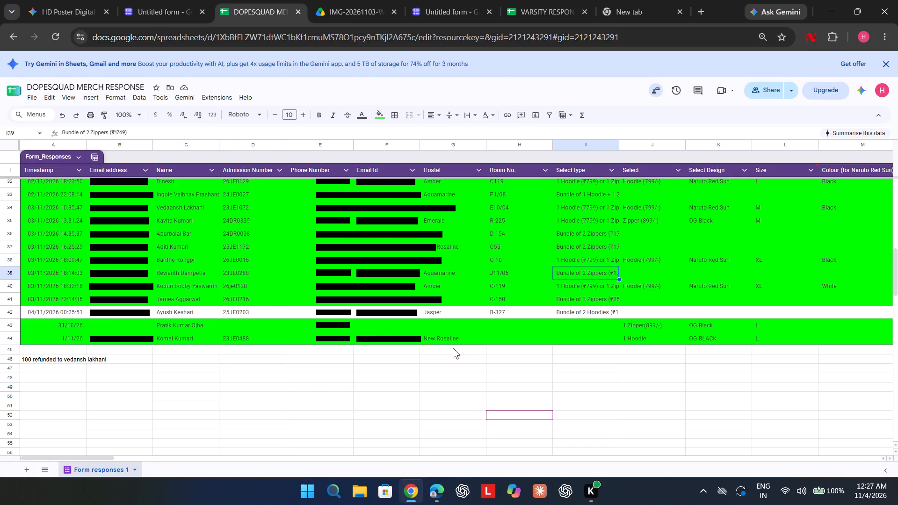
pyautogui.click(440, 496)
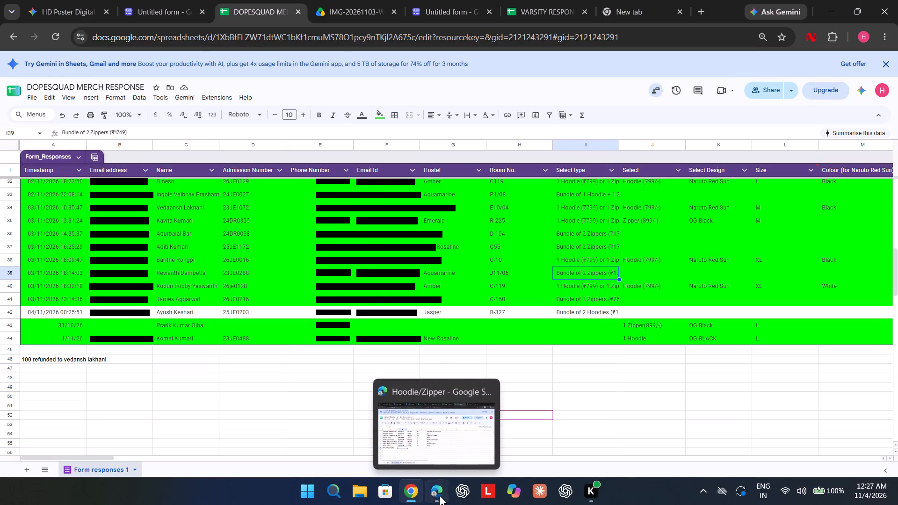
pyautogui.hotkey('ctrl', 'v')
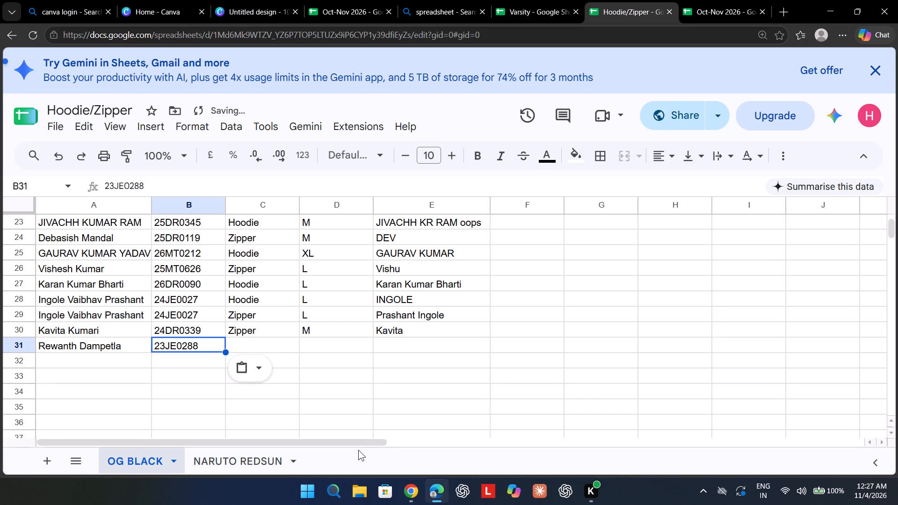
# Enter Zipper as the product in cells C31 and C32 of OG BLACK for the two-zipper bundle.
pyautogui.click(408, 490)
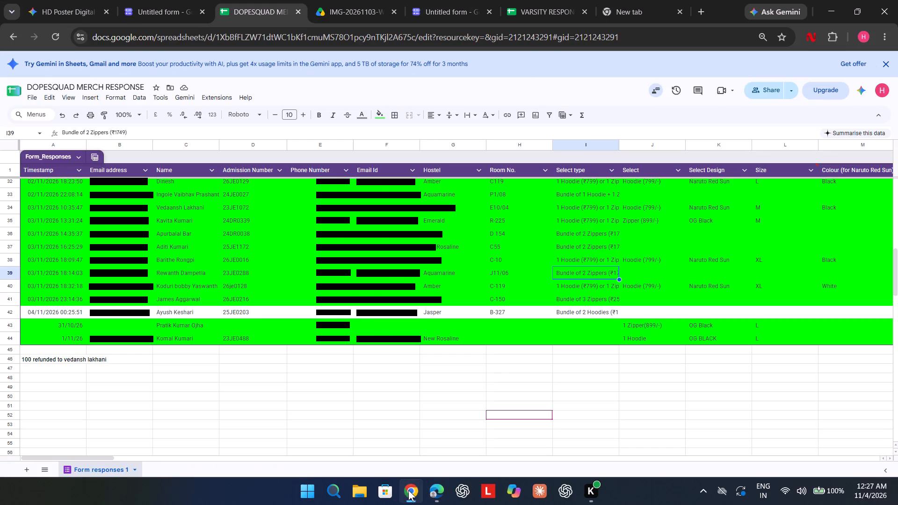
pyautogui.click(435, 498)
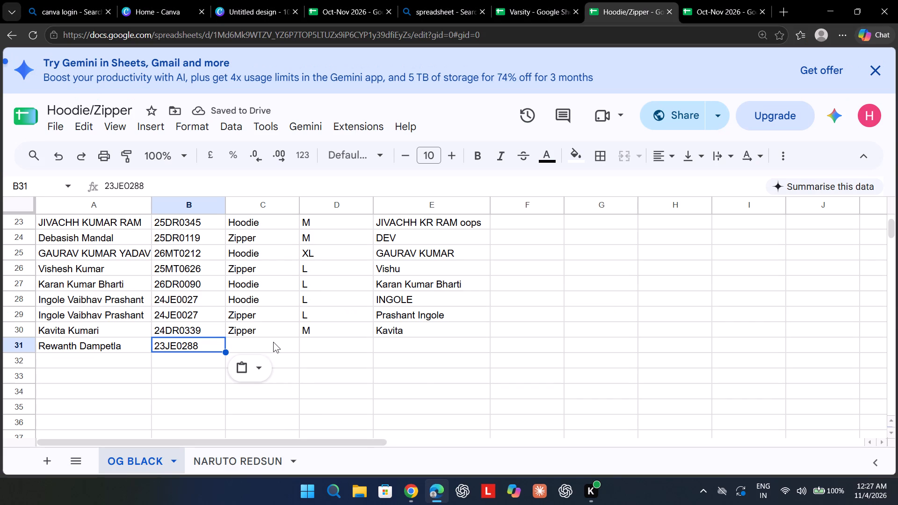
pyautogui.click(273, 342)
pyautogui.press('z')
pyautogui.press('Tab')
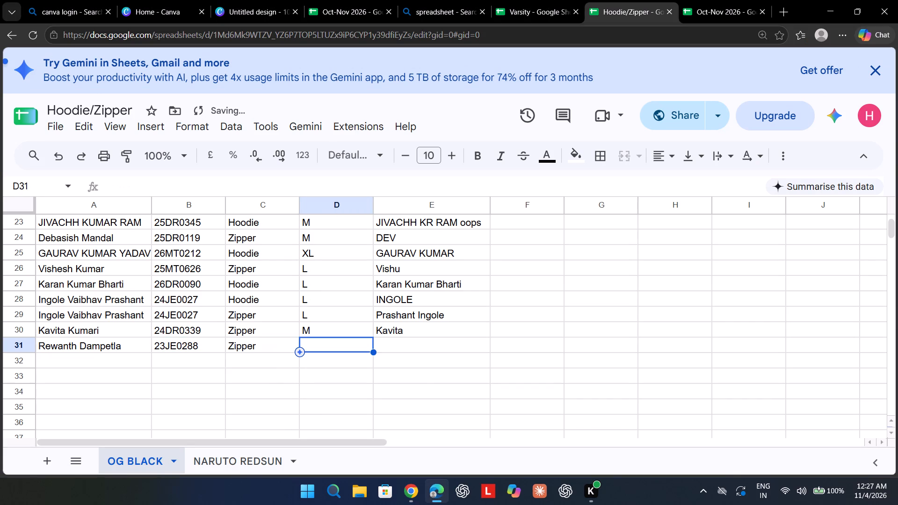
pyautogui.press('Down')
pyautogui.press('Left')
pyautogui.press('z')
pyautogui.press('Tab')
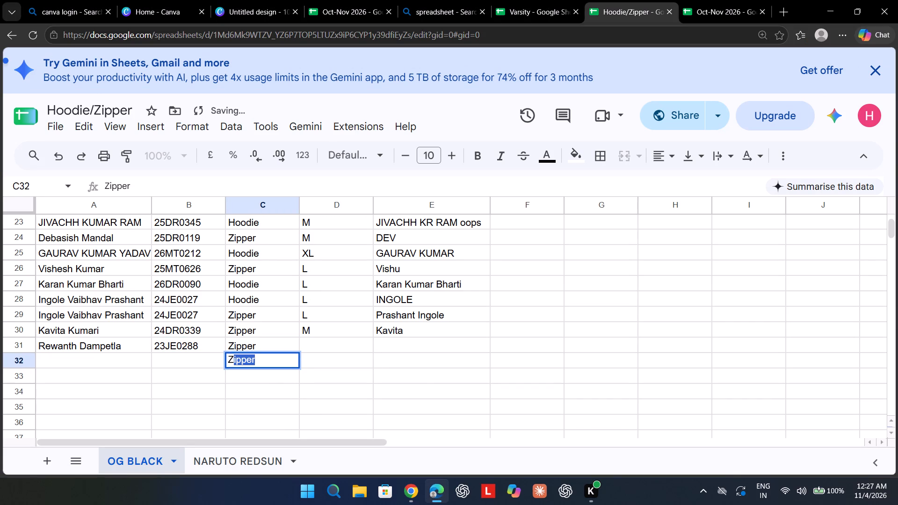
# Duplicate the customer name and admission number from row 31 into cells A32 and B32 of OG BLACK.
pyautogui.tripleClick(97, 347)
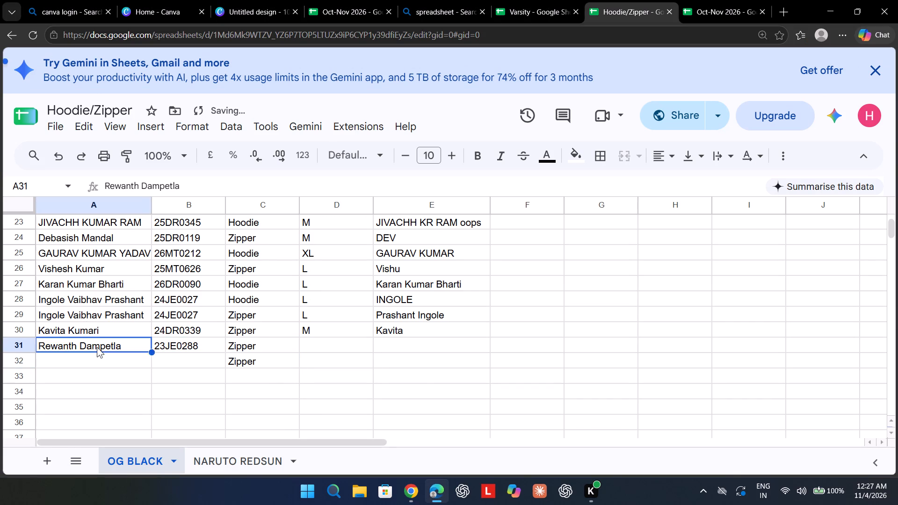
pyautogui.hotkey('ctrl', 'c')
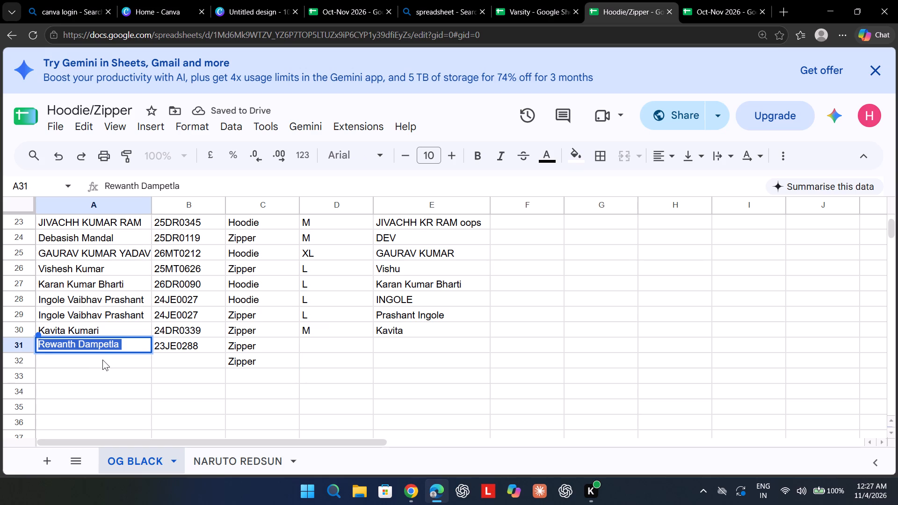
pyautogui.click(102, 360)
pyautogui.hotkey('ctrl', 'v')
pyautogui.tripleClick(174, 341)
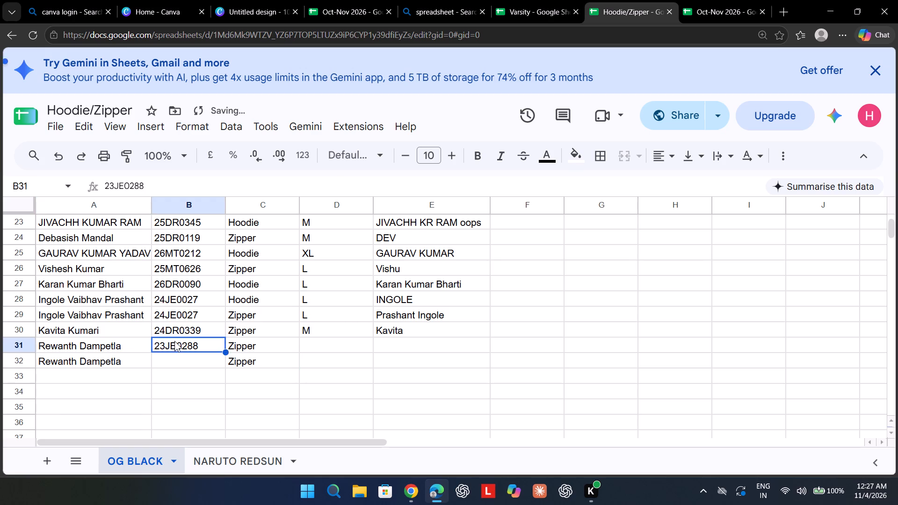
pyautogui.hotkey('ctrl', 'c')
pyautogui.click(194, 364)
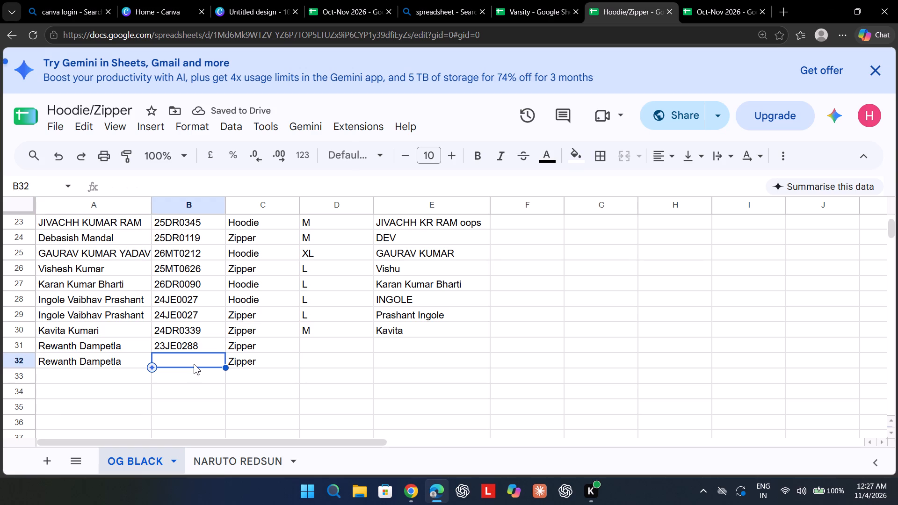
pyautogui.hotkey('ctrl', 'v')
# Look up Zipper 1 in response row 39, enter size L in D31 of OG BLACK and copy its name to be printed into E31.
pyautogui.click(330, 345)
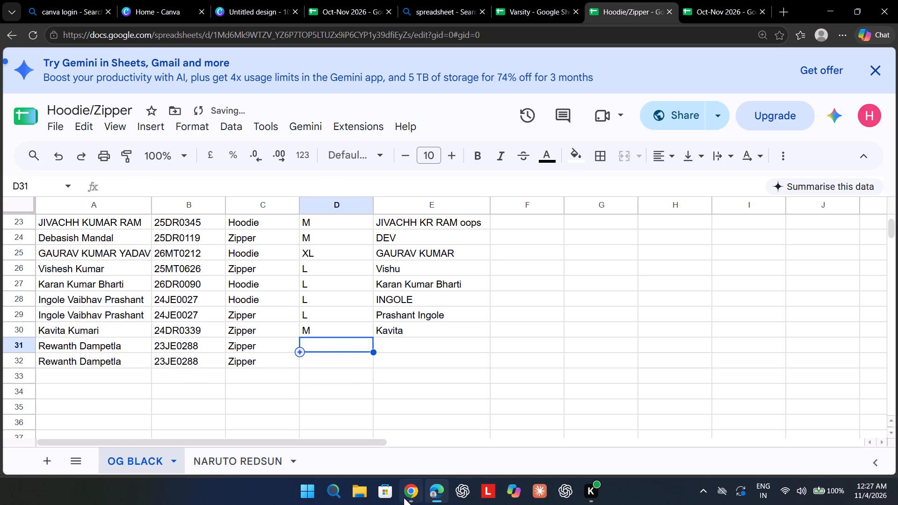
pyautogui.click(411, 502)
pyautogui.hscroll(-1, 517, 319)
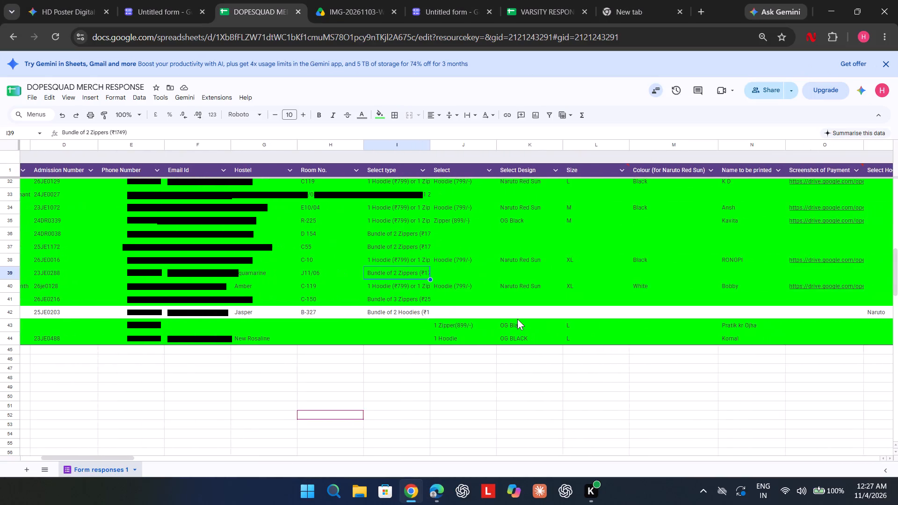
pyautogui.hscroll(-4, 517, 319)
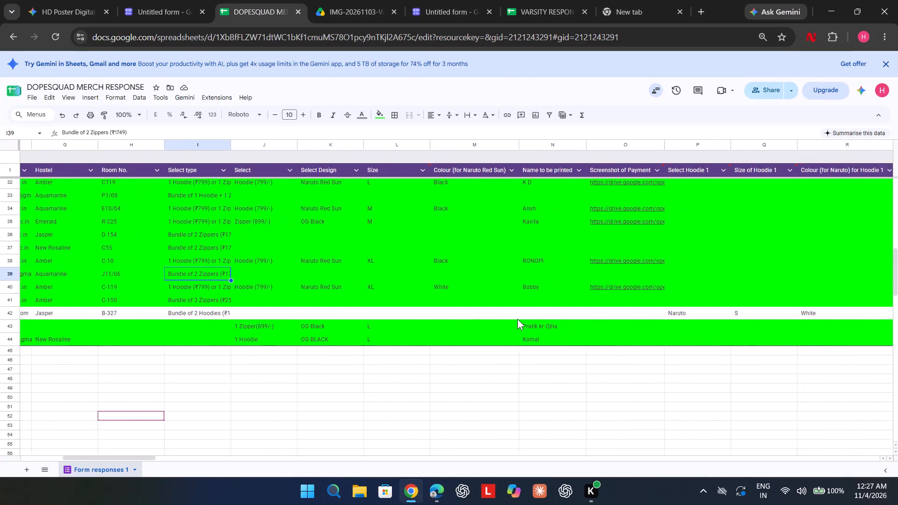
pyautogui.hscroll(-3, 517, 319)
pyautogui.hscroll(2, 517, 319)
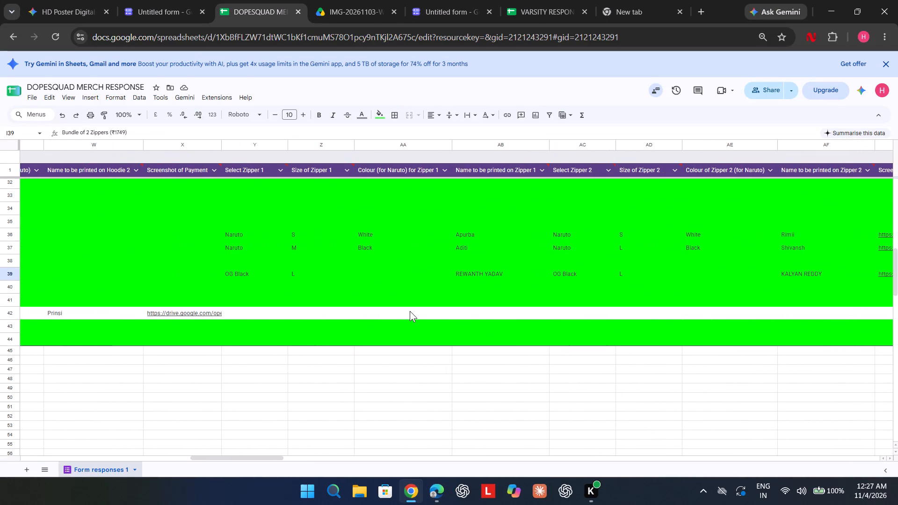
pyautogui.tripleClick(477, 272)
pyautogui.hotkey('ctrl', 'c')
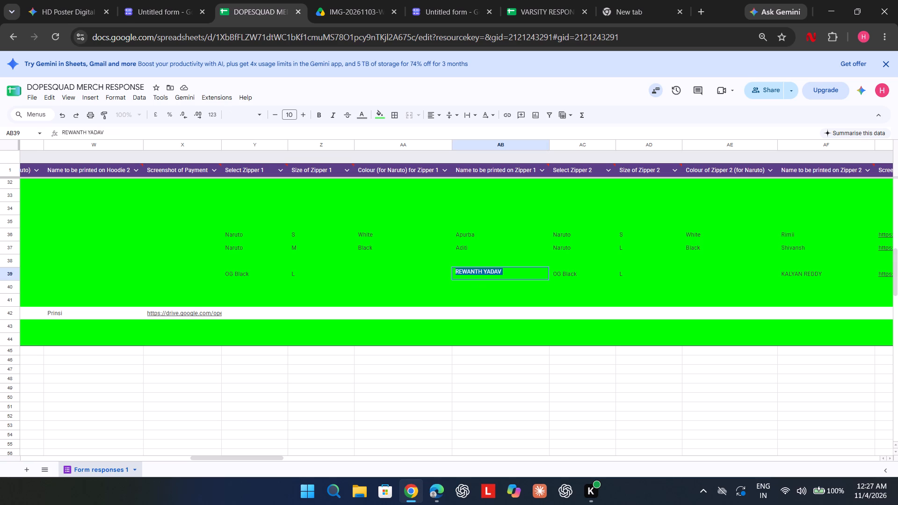
pyautogui.click(565, 275)
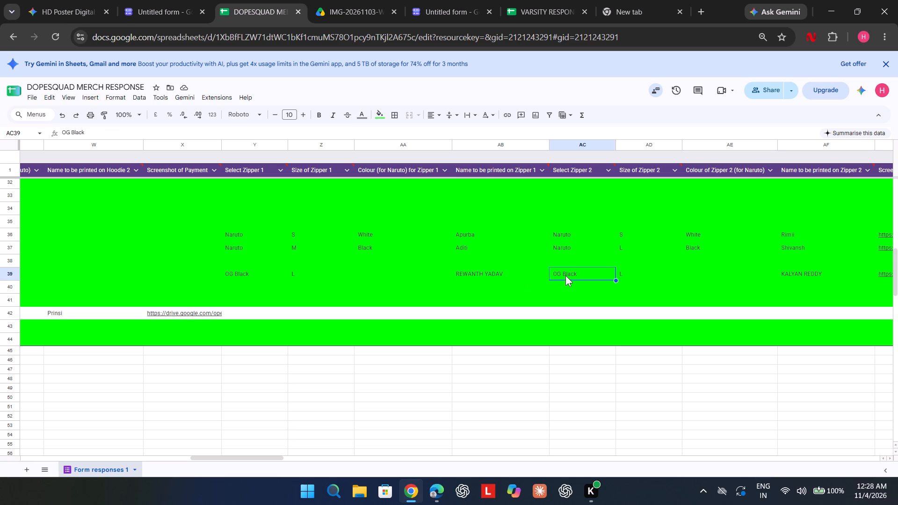
pyautogui.click(434, 495)
pyautogui.press('l')
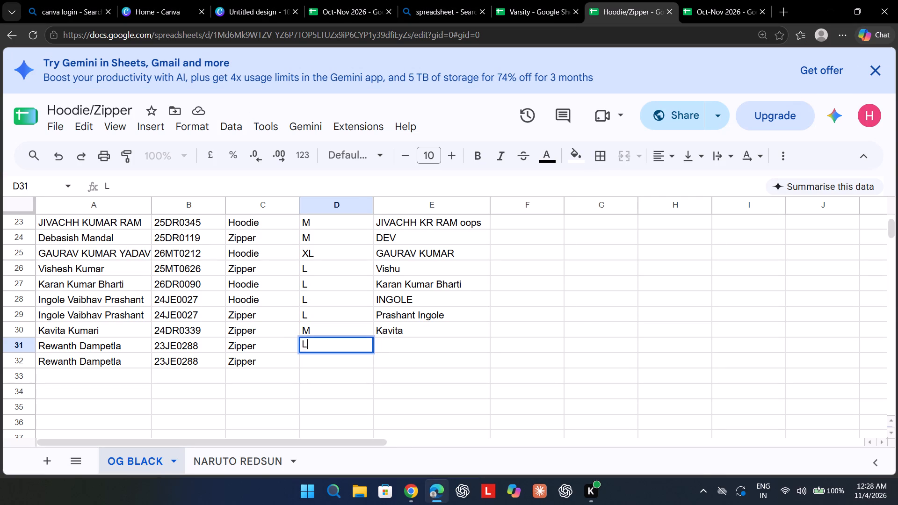
pyautogui.press('Right')
pyautogui.hotkey('ctrl', 'v')
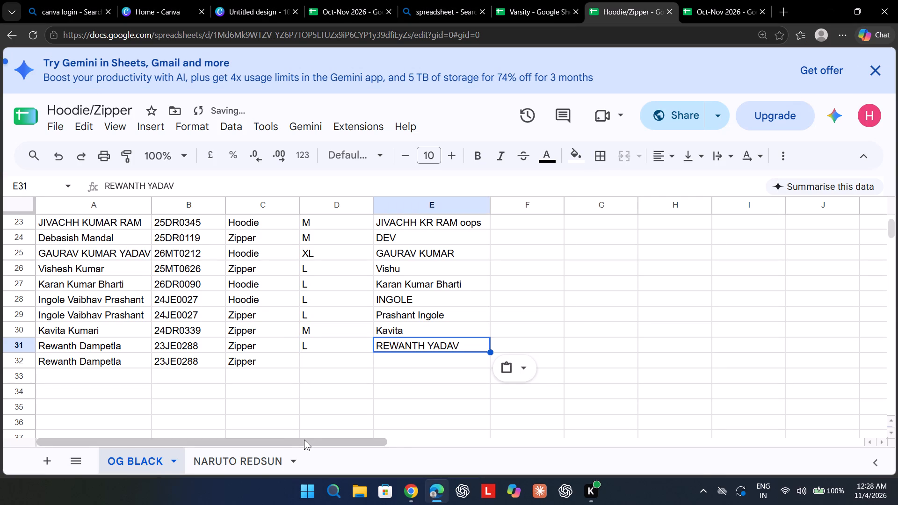
# Enter size L in D32 of OG BLACK and copy the name to be printed on Zipper 2 from response row 39 into E32.
pyautogui.click(322, 364)
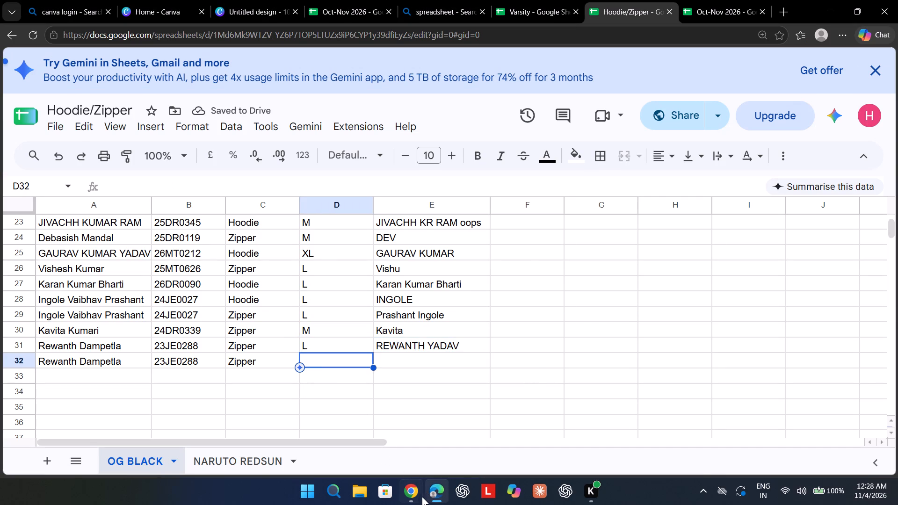
pyautogui.click(417, 497)
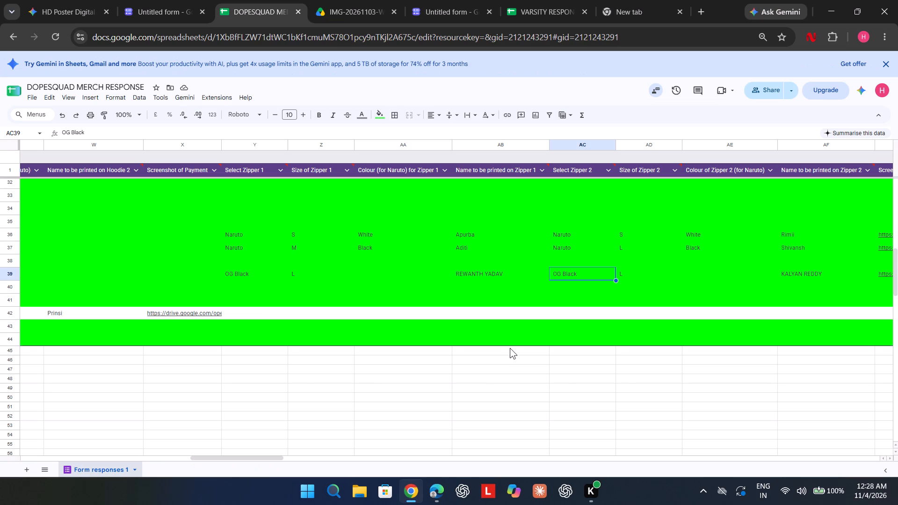
pyautogui.hscroll(-3, 510, 348)
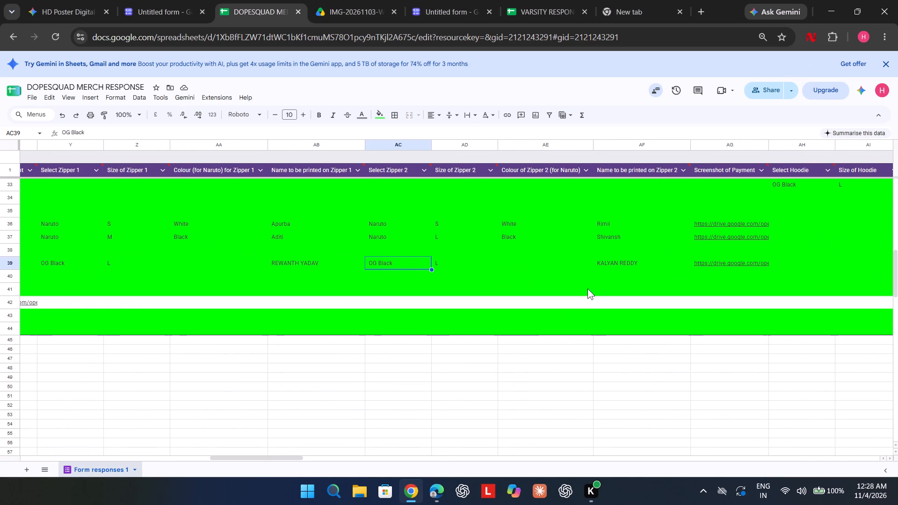
pyautogui.tripleClick(622, 263)
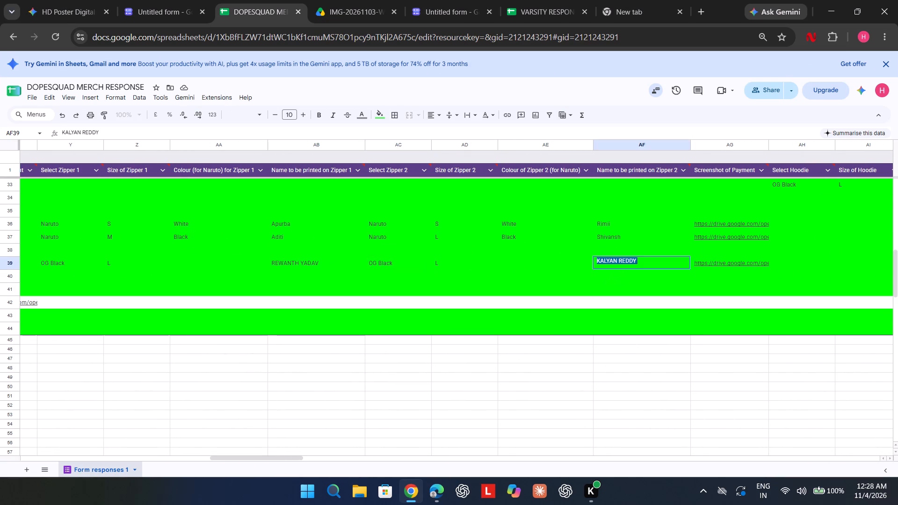
pyautogui.hotkey('ctrl', 'c')
pyautogui.click(441, 262)
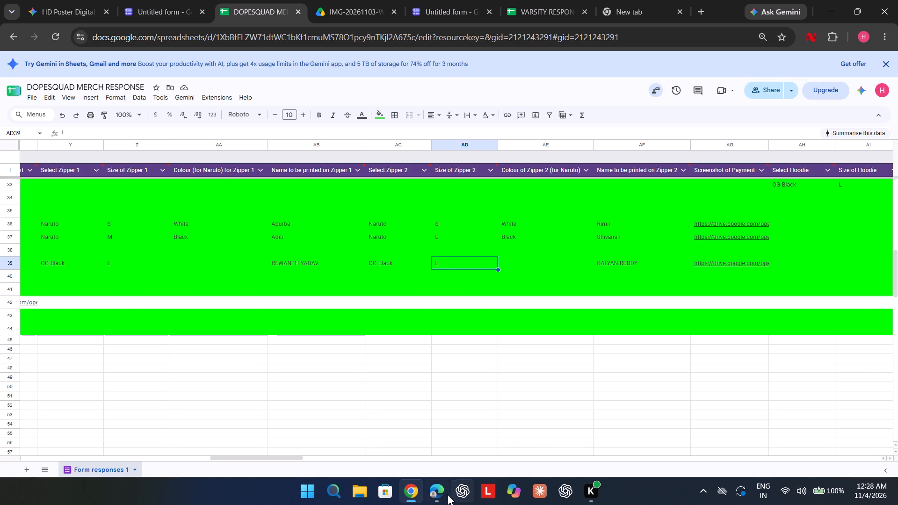
pyautogui.click(440, 493)
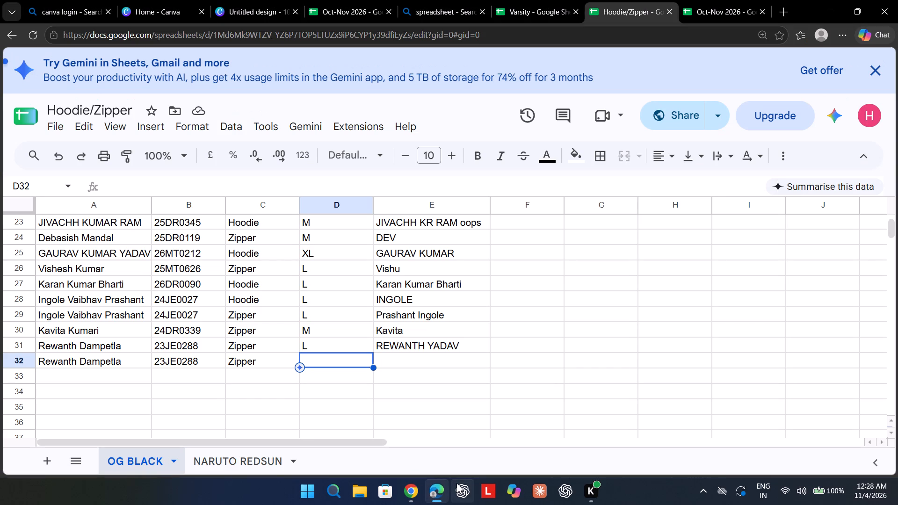
pyautogui.press('l')
pyautogui.press('Right')
pyautogui.hotkey('ctrl', 'v')
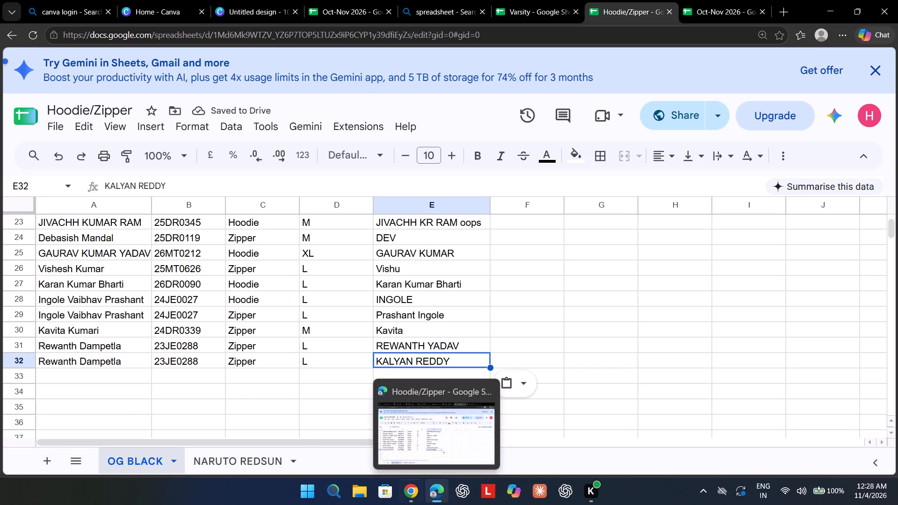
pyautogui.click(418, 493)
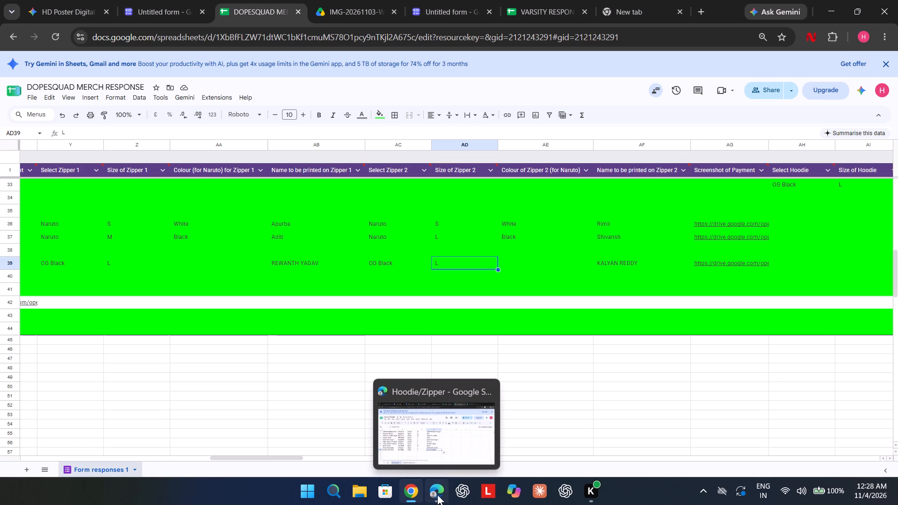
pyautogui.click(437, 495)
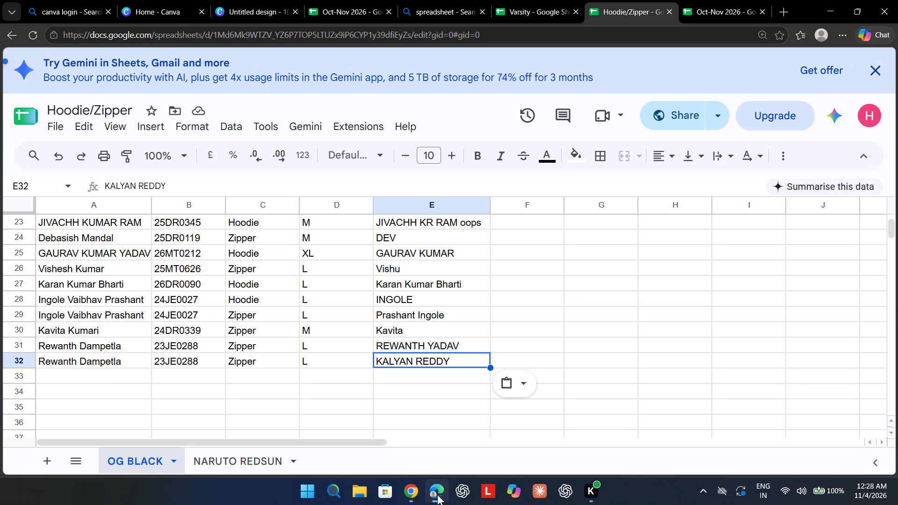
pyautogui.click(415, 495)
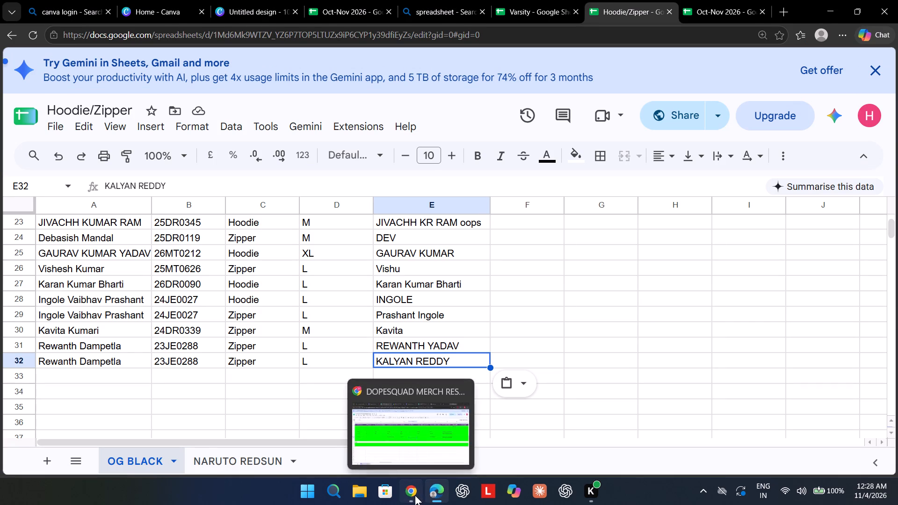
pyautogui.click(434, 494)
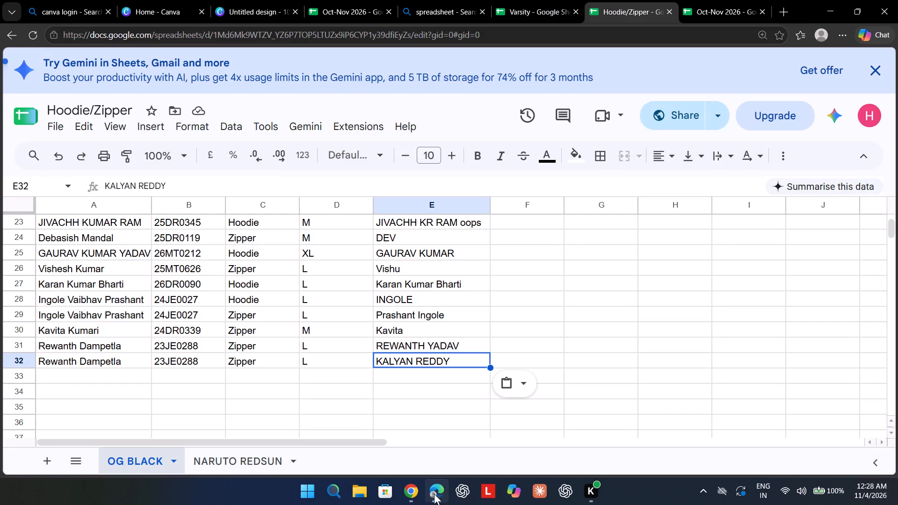
# Check the order in response row 40 of DOPESQUAD MERCH RESPONSE and copy its customer name into cell A20 of NARUTO REDSUN.
pyautogui.click(413, 494)
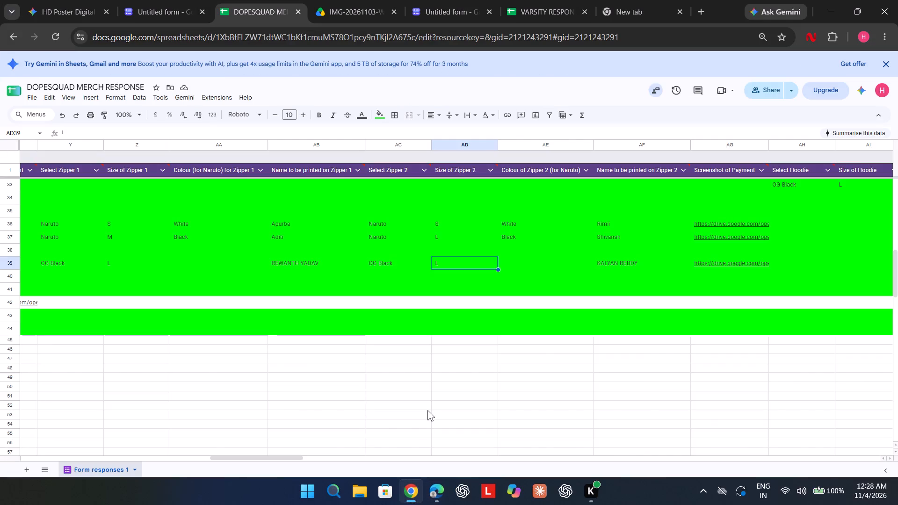
pyautogui.hscroll(11, 427, 410)
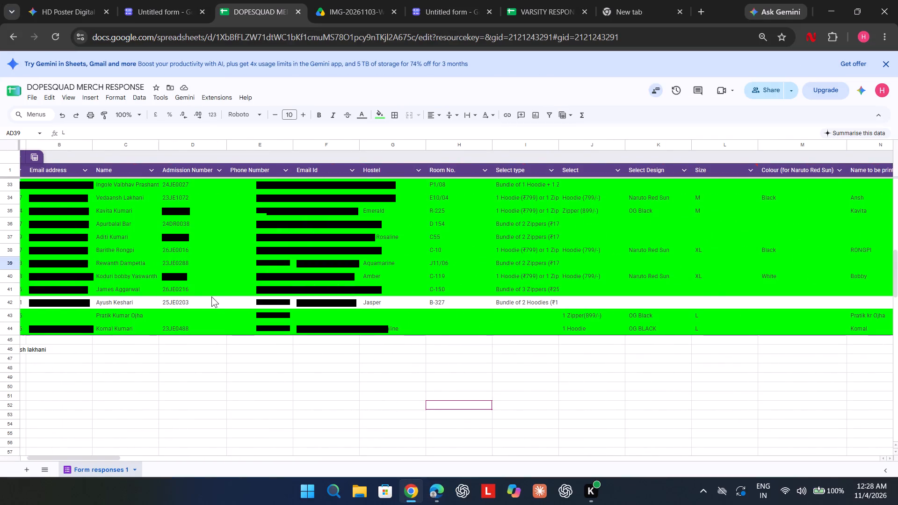
pyautogui.click(201, 276)
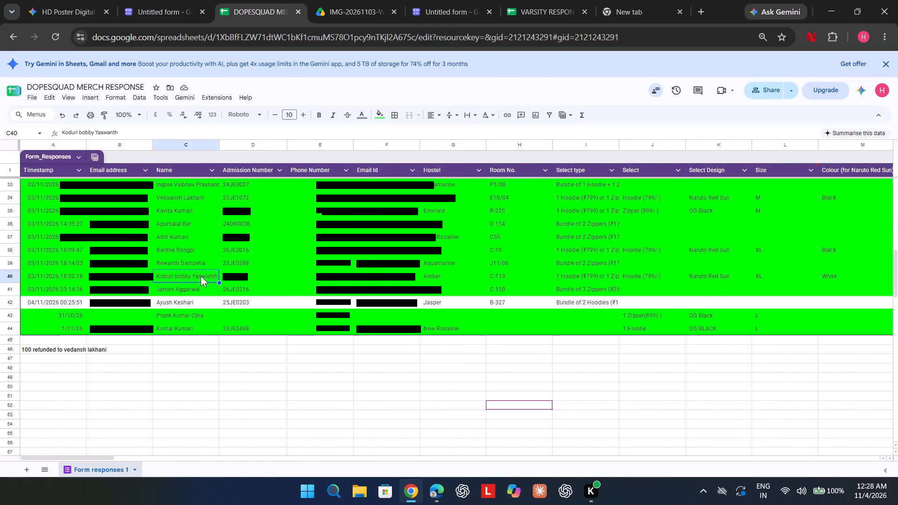
pyautogui.hscroll(-3, 201, 276)
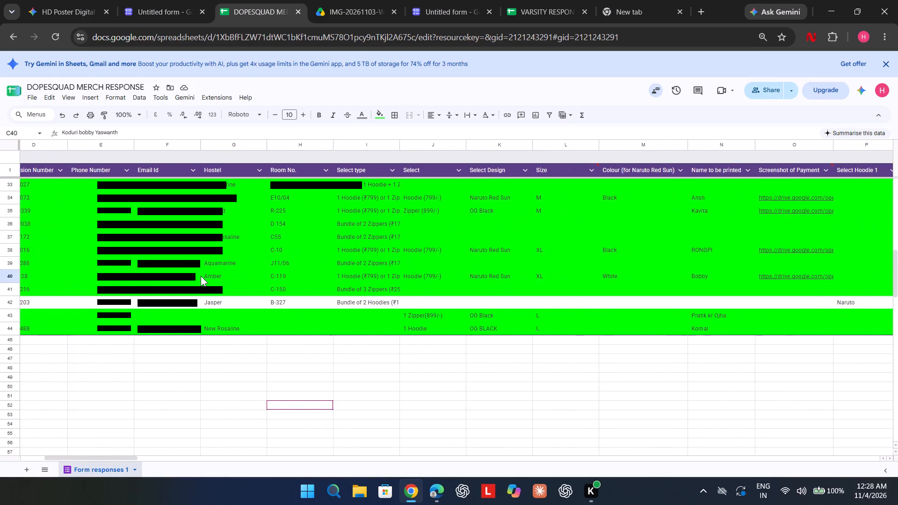
pyautogui.hscroll(-2, 201, 276)
pyautogui.hscroll(4, 201, 276)
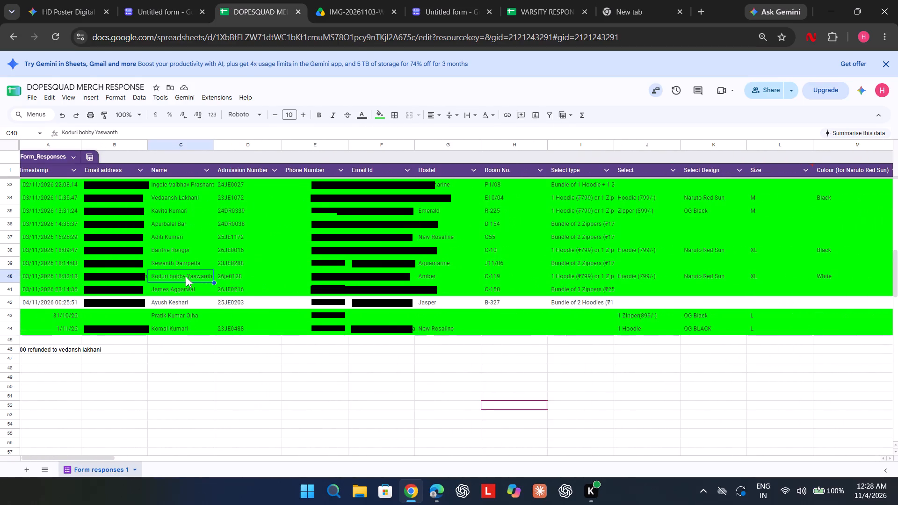
pyautogui.tripleClick(186, 276)
pyautogui.hotkey('ctrl', 'c')
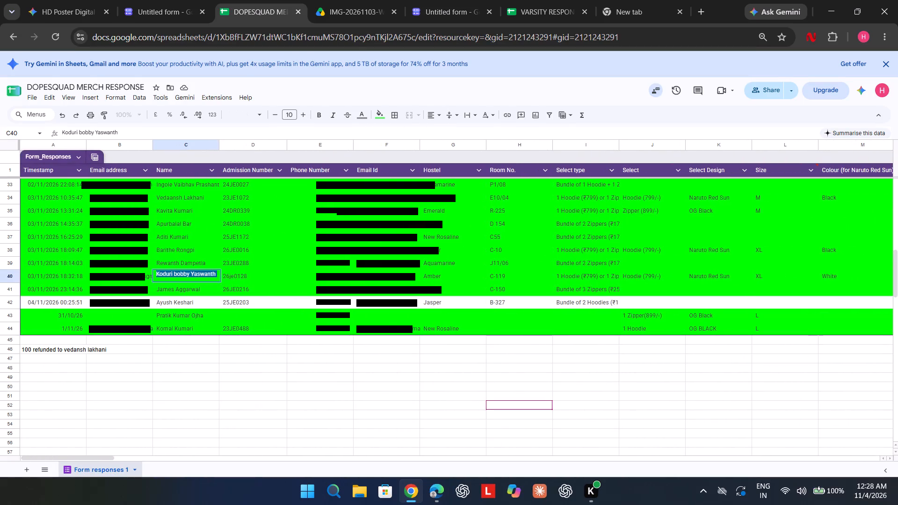
pyautogui.click(246, 272)
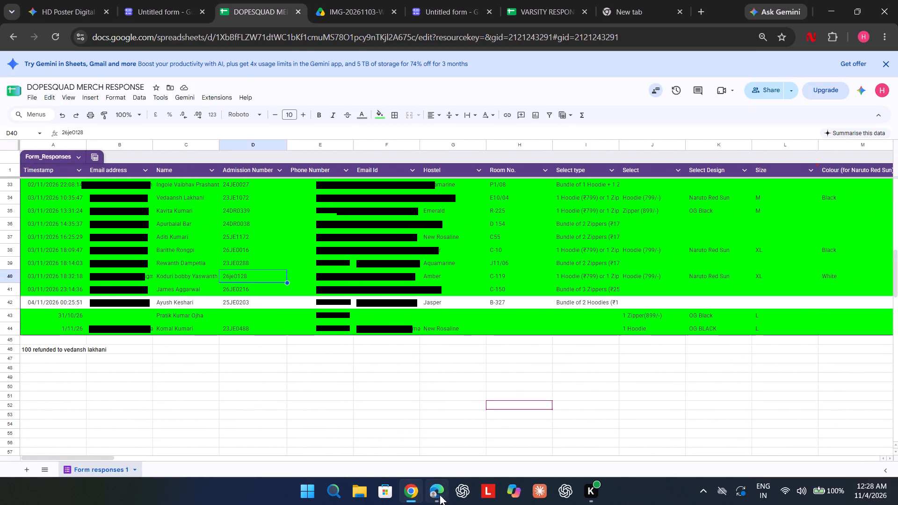
pyautogui.click(440, 495)
pyautogui.click(280, 461)
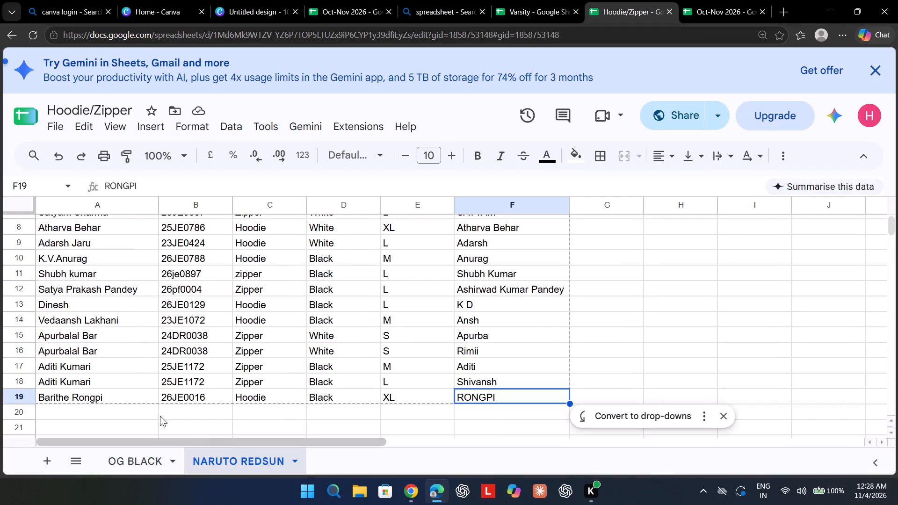
pyautogui.click(151, 410)
pyautogui.hotkey('ctrl', 'v')
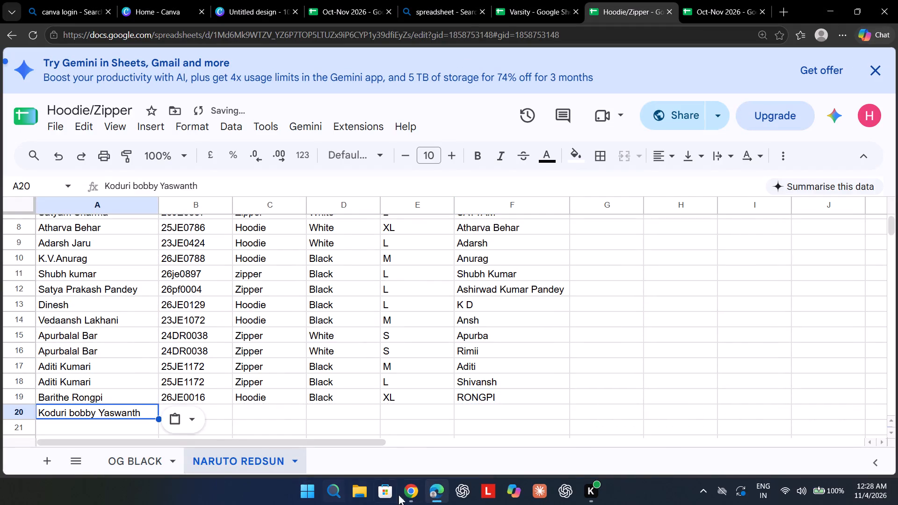
# Copy the admission number from response row 40 of DOPESQUAD MERCH RESPONSE into cell B20 of NARUTO REDSUN.
pyautogui.click(416, 495)
pyautogui.scroll(-1, 423, 378)
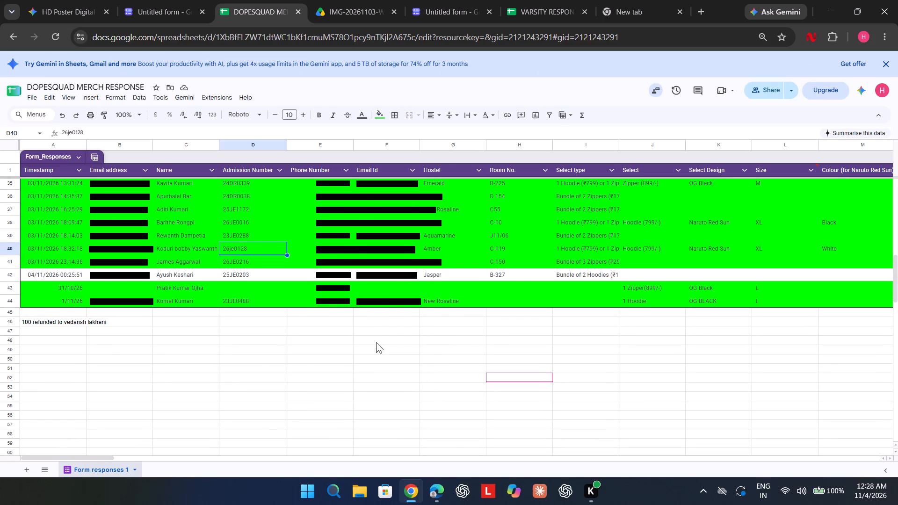
pyautogui.tripleClick(256, 249)
pyautogui.hotkey('ctrl', 'c')
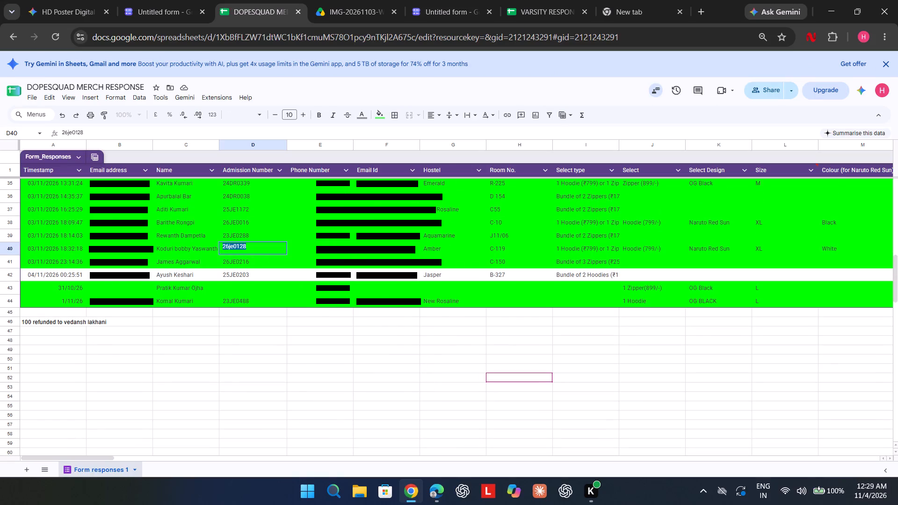
pyautogui.click(431, 246)
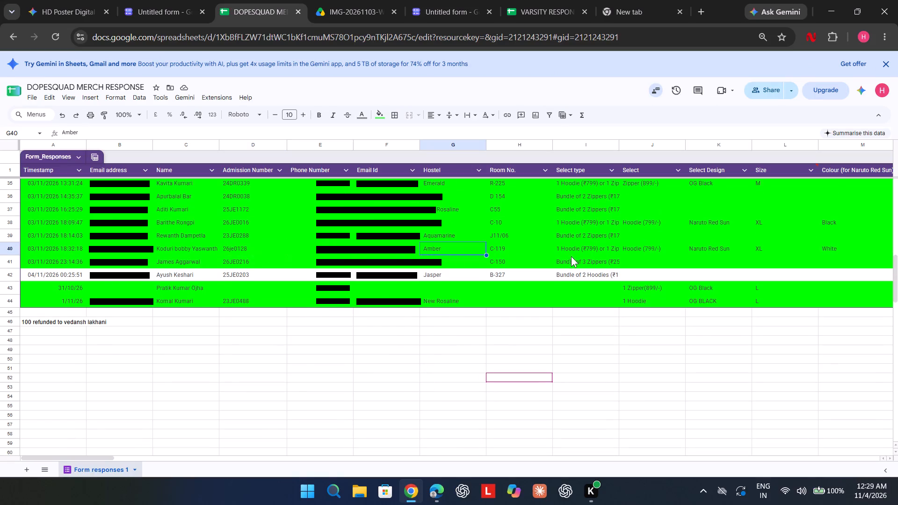
pyautogui.click(643, 245)
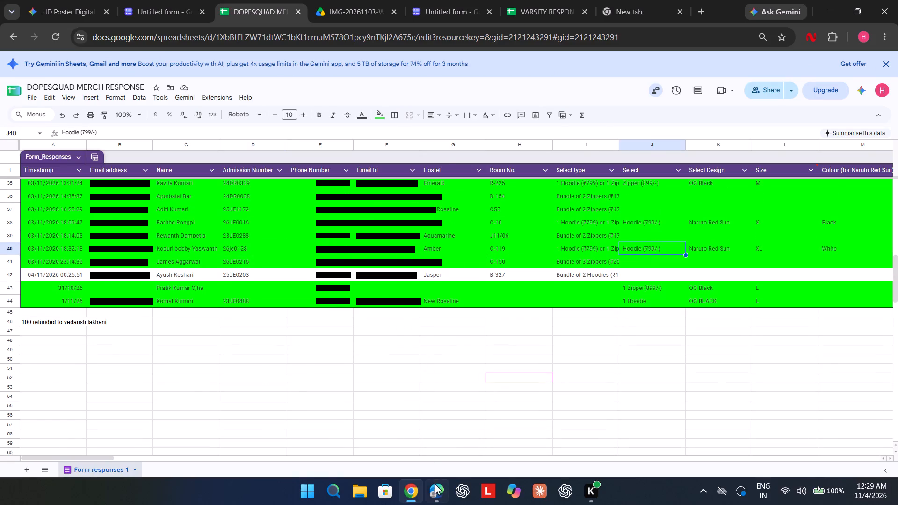
pyautogui.click(432, 489)
pyautogui.click(225, 412)
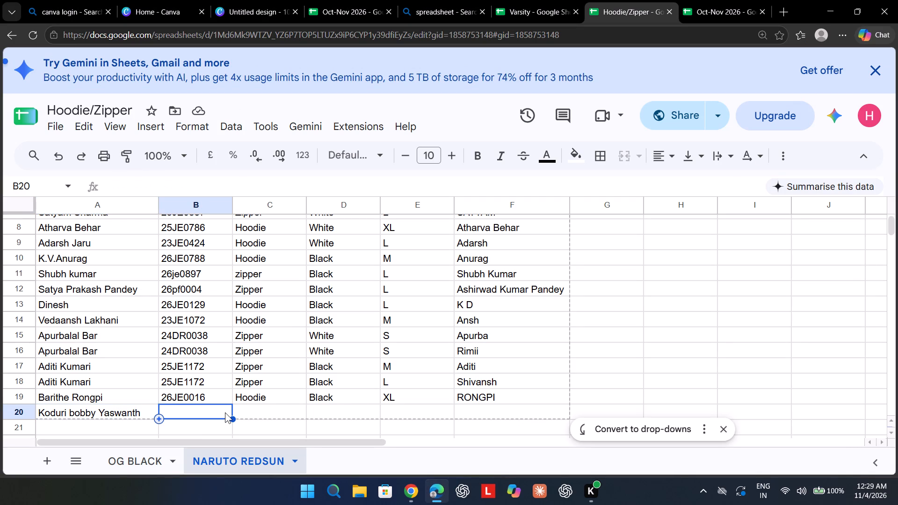
pyautogui.hotkey('ctrl', 'v')
pyautogui.scroll(-1, 304, 382)
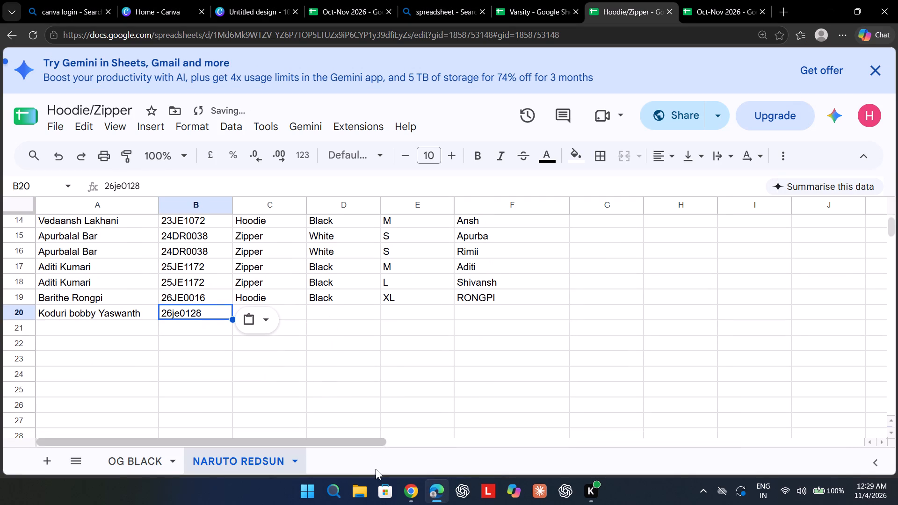
# Enter Hoodie as the product in cell C20 of NARUTO REDSUN, matching response row 40.
pyautogui.click(407, 501)
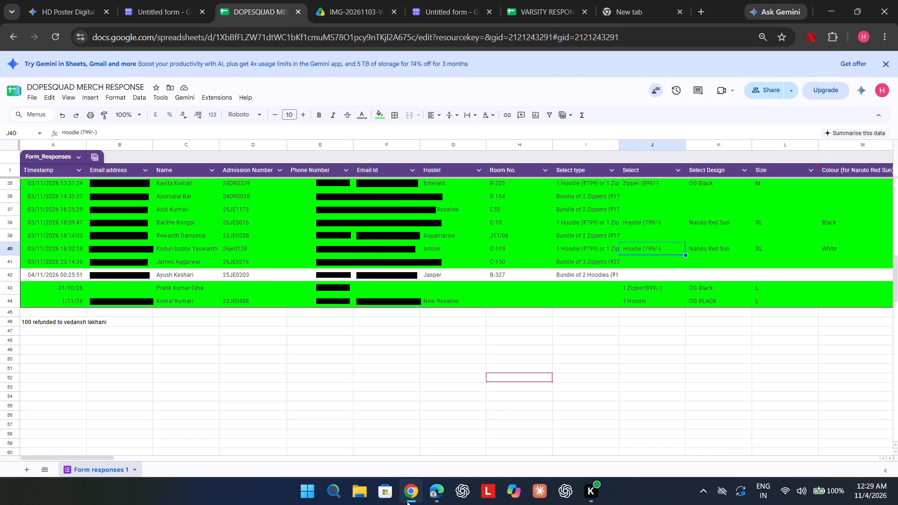
pyautogui.click(435, 501)
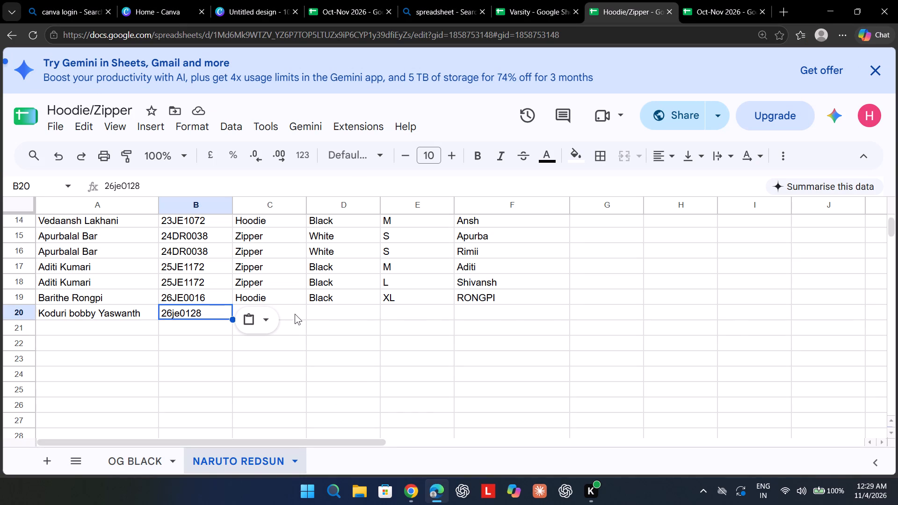
pyautogui.click(295, 314)
pyautogui.press('h')
pyautogui.write('oodie')
pyautogui.press('Right')
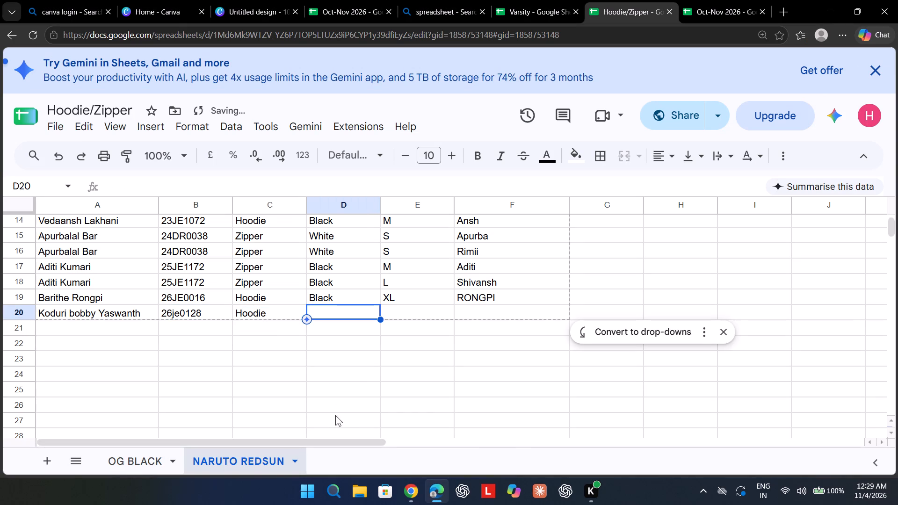
# Look up the colour and size in response row 40, and enter White in D20 and XL in E20 of NARUTO REDSUN.
pyautogui.click(409, 495)
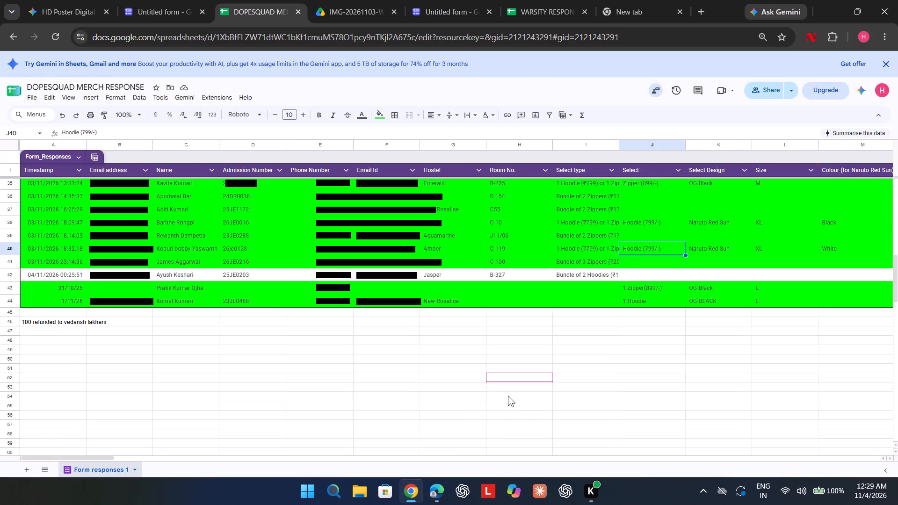
pyautogui.hscroll(-3, 508, 396)
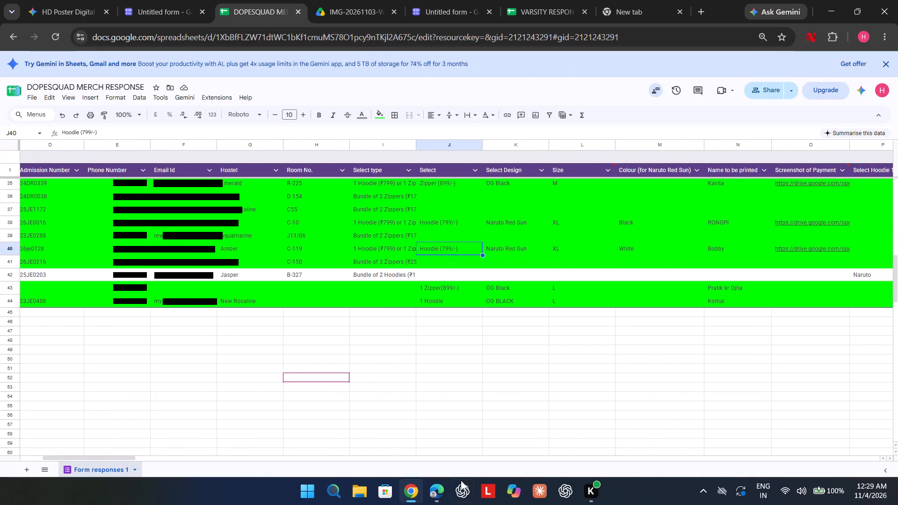
pyautogui.click(441, 489)
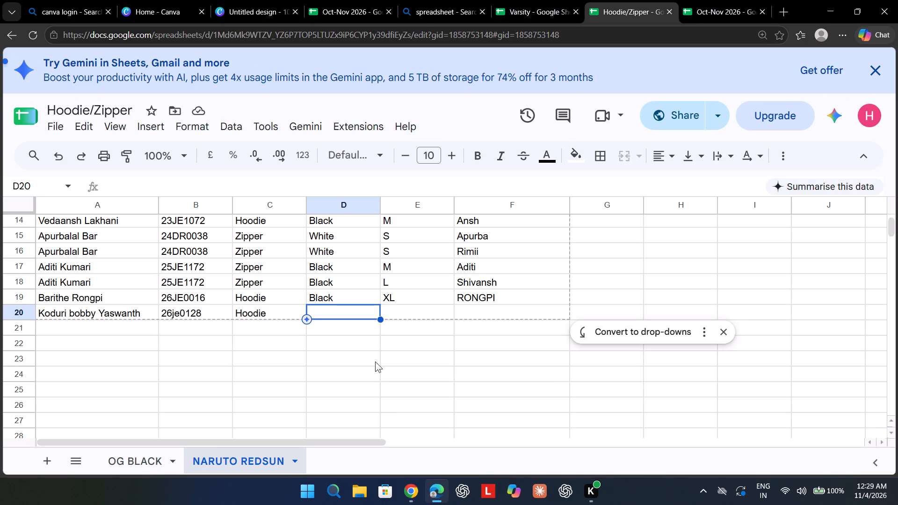
pyautogui.press('w')
pyautogui.press('Tab')
pyautogui.write('XL')
pyautogui.press('Right')
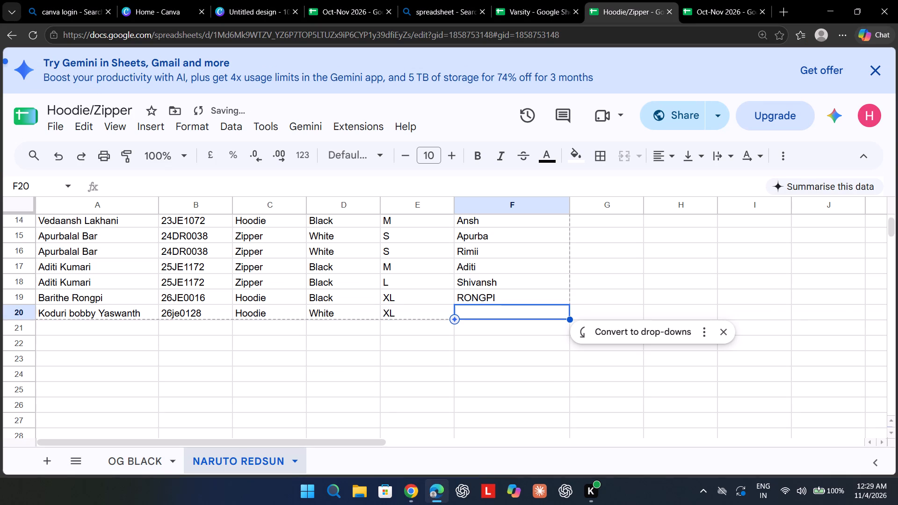
# Copy the name to be printed, Bobby, from response row 40 of DOPESQUAD MERCH RESPONSE into cell F20 of NARUTO REDSUN.
pyautogui.click(410, 496)
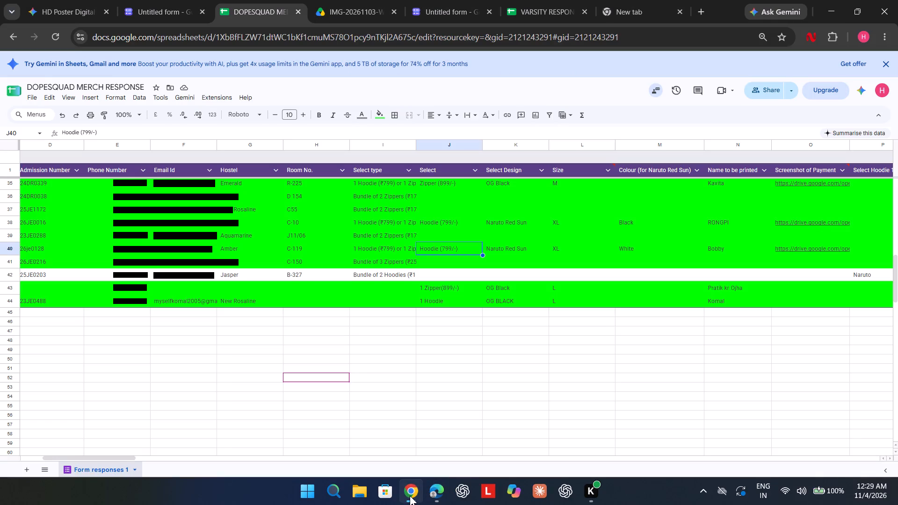
pyautogui.click(439, 502)
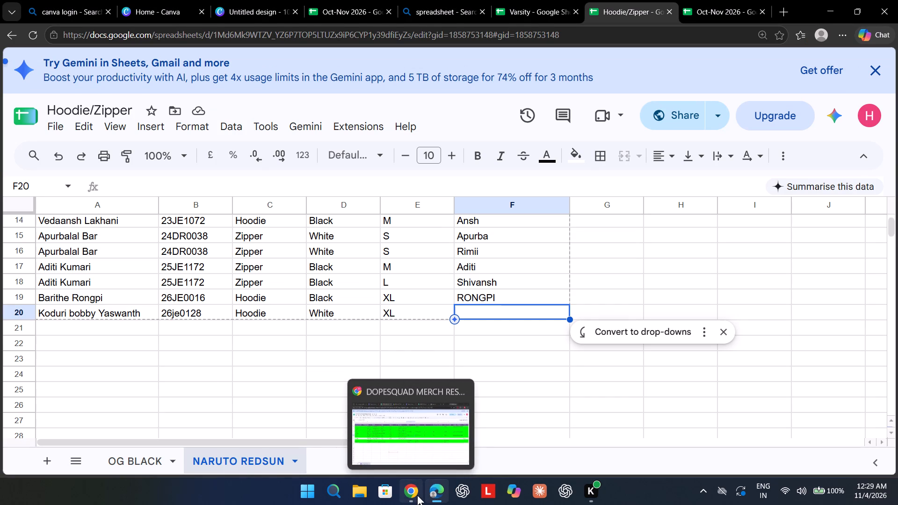
pyautogui.click(417, 495)
pyautogui.hscroll(4, 435, 438)
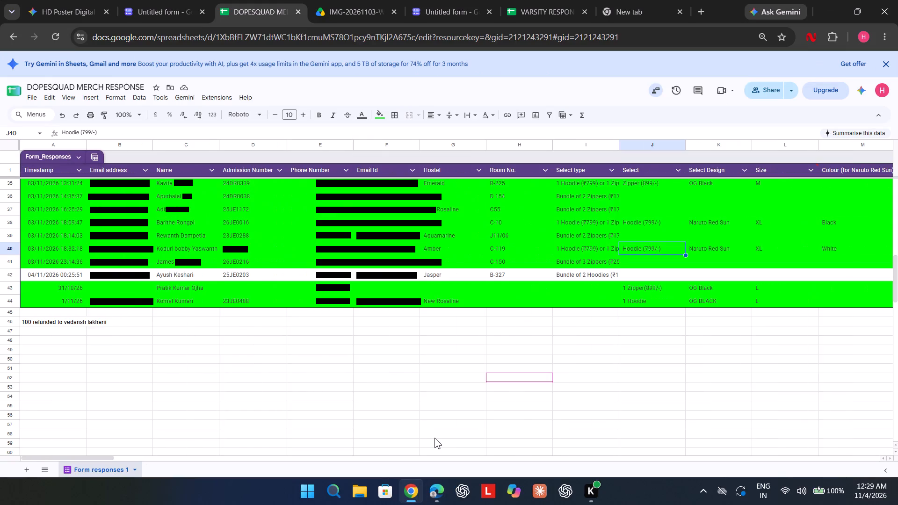
pyautogui.hscroll(-4, 435, 438)
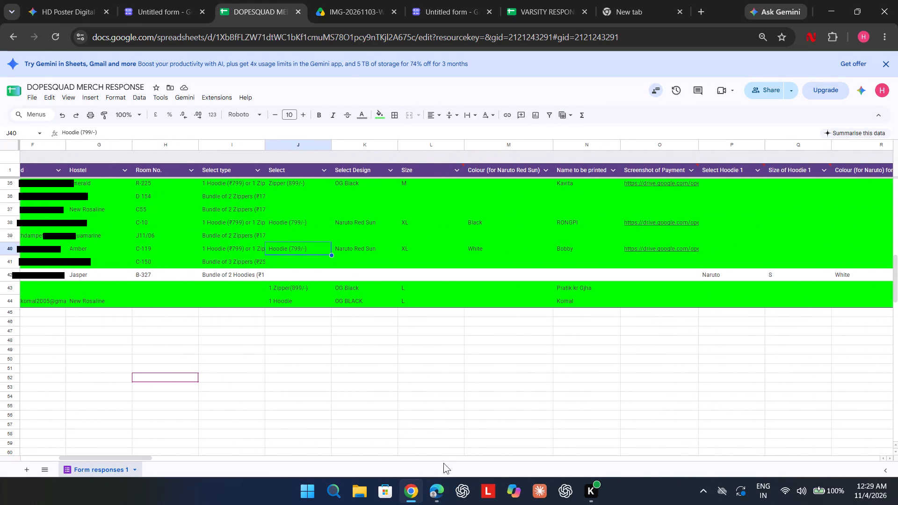
pyautogui.click(444, 503)
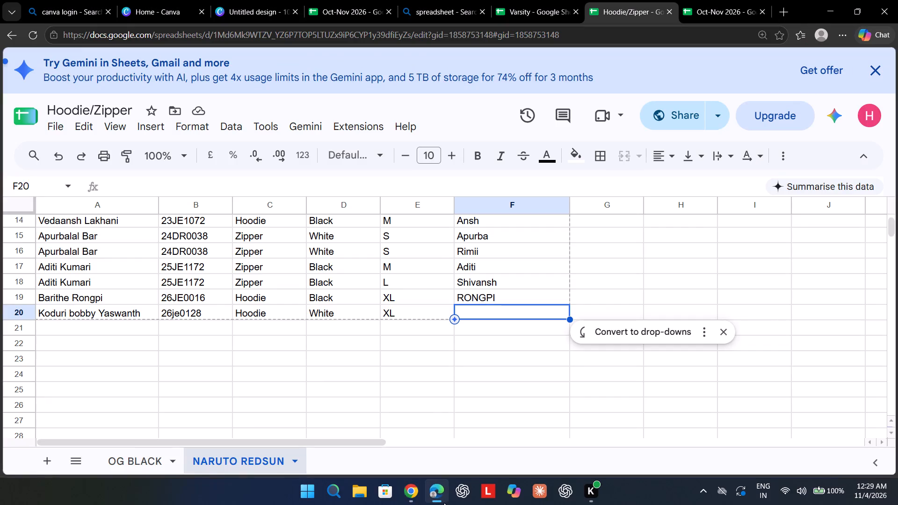
pyautogui.click(409, 494)
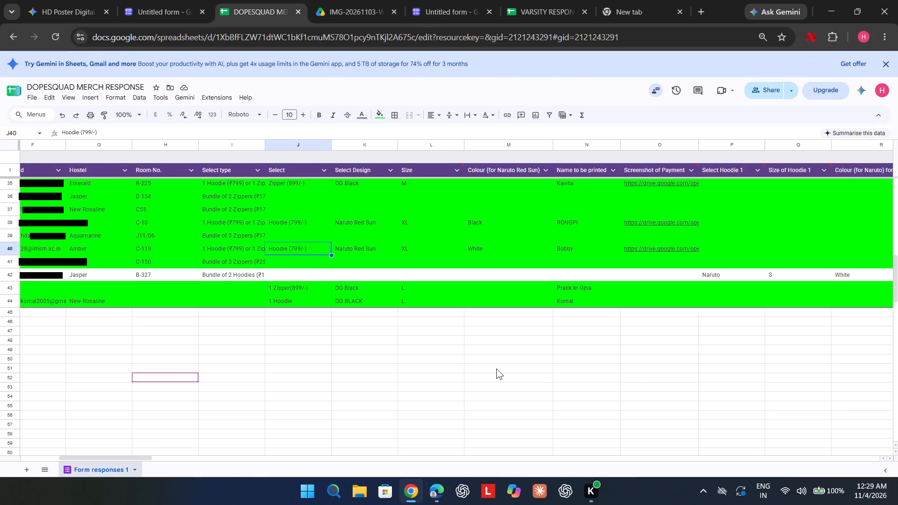
pyautogui.click(572, 245)
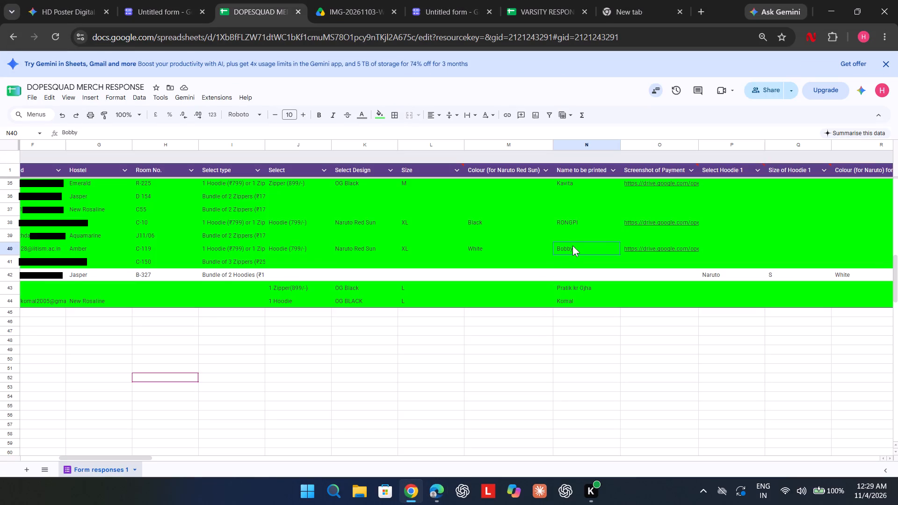
pyautogui.tripleClick(572, 245)
pyautogui.hotkey('ctrl', 'c')
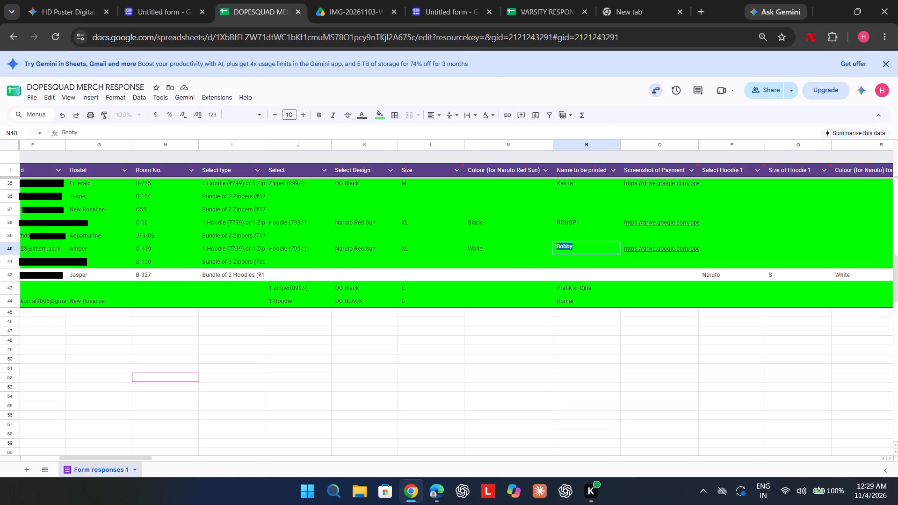
pyautogui.click(507, 250)
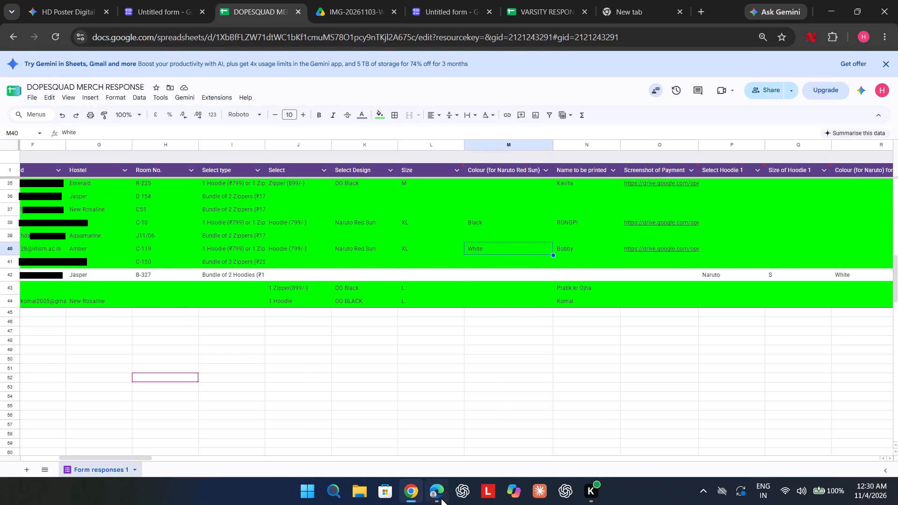
pyautogui.click(441, 498)
pyautogui.hotkey('ctrl', 'v')
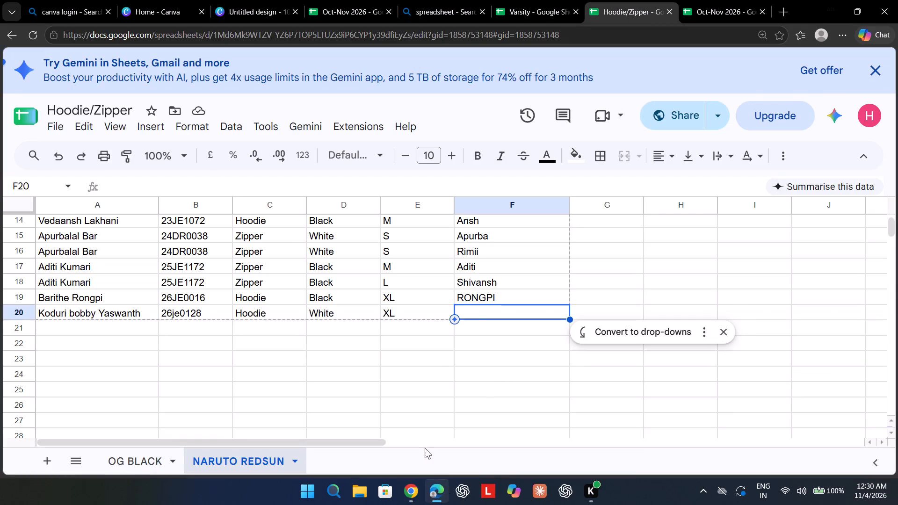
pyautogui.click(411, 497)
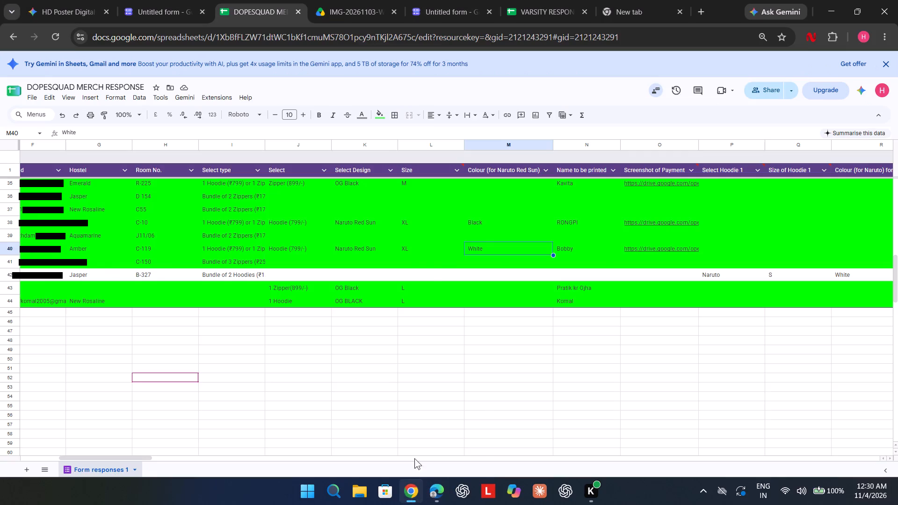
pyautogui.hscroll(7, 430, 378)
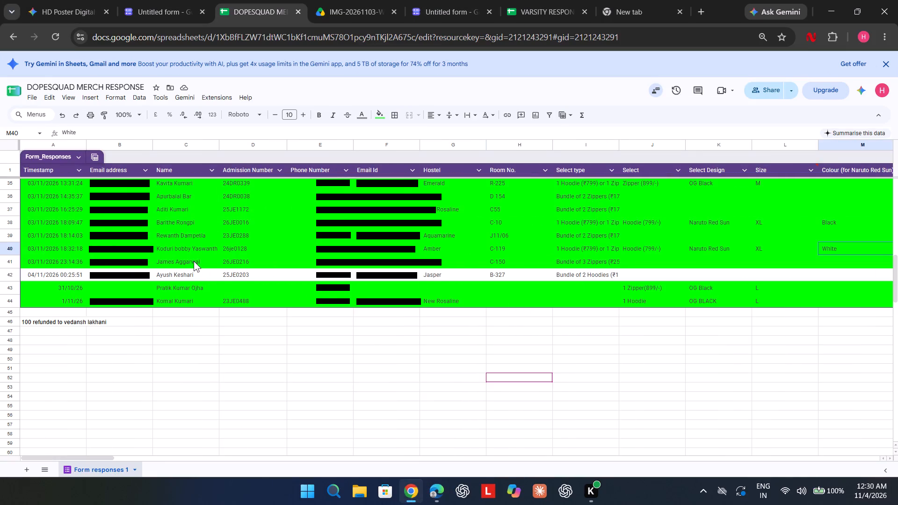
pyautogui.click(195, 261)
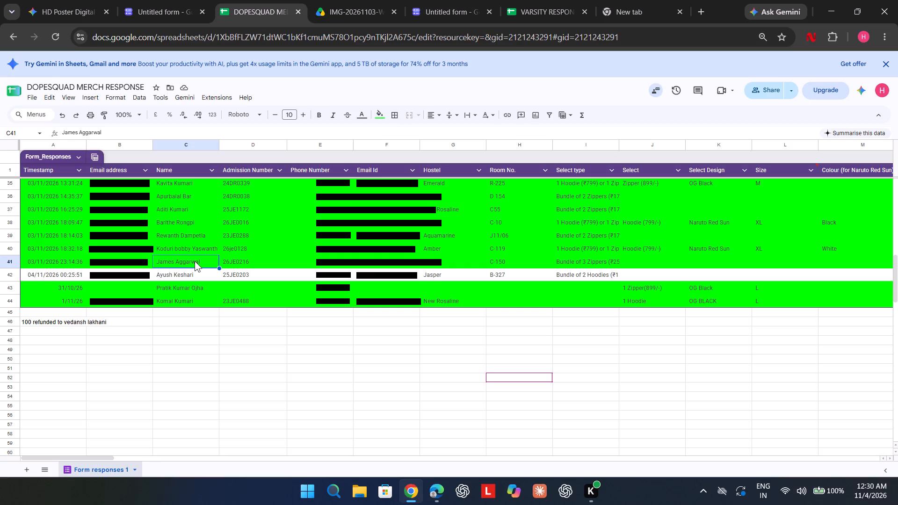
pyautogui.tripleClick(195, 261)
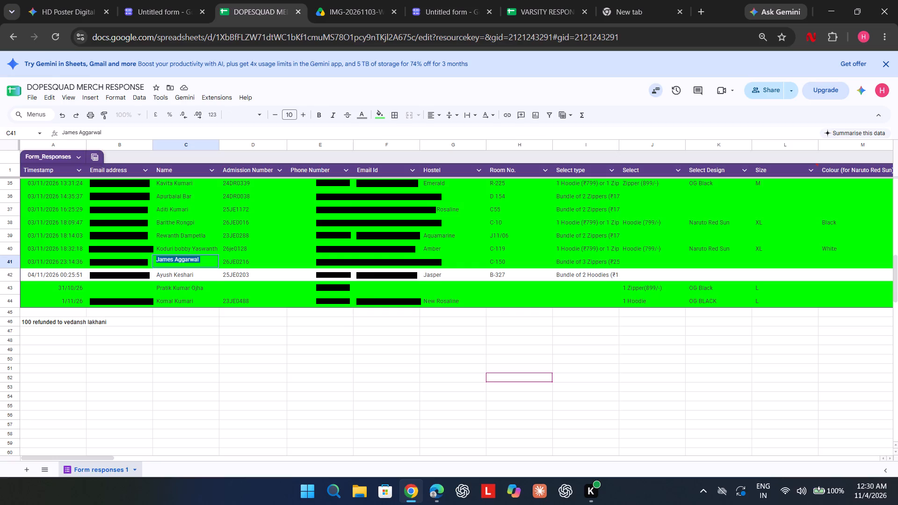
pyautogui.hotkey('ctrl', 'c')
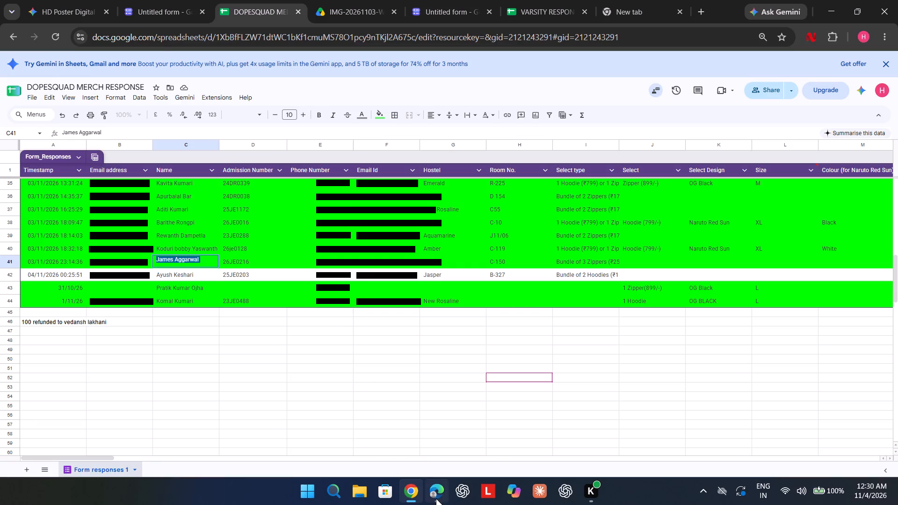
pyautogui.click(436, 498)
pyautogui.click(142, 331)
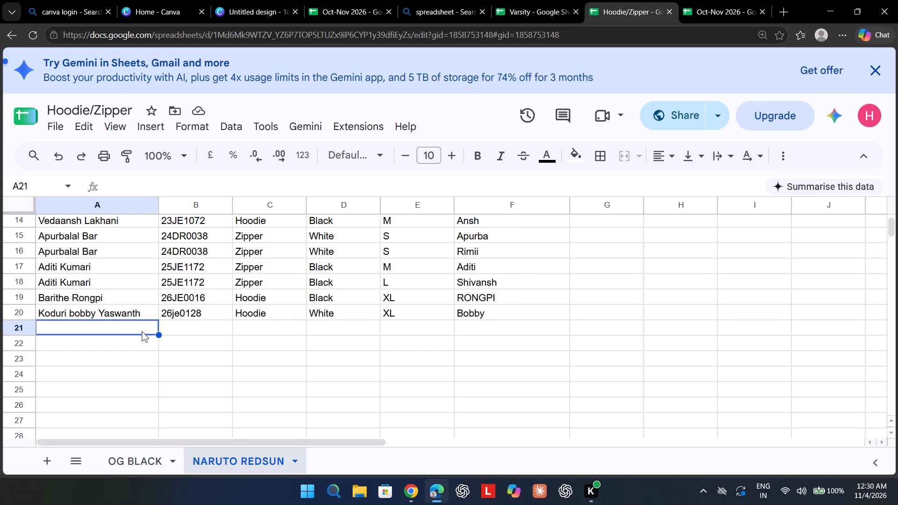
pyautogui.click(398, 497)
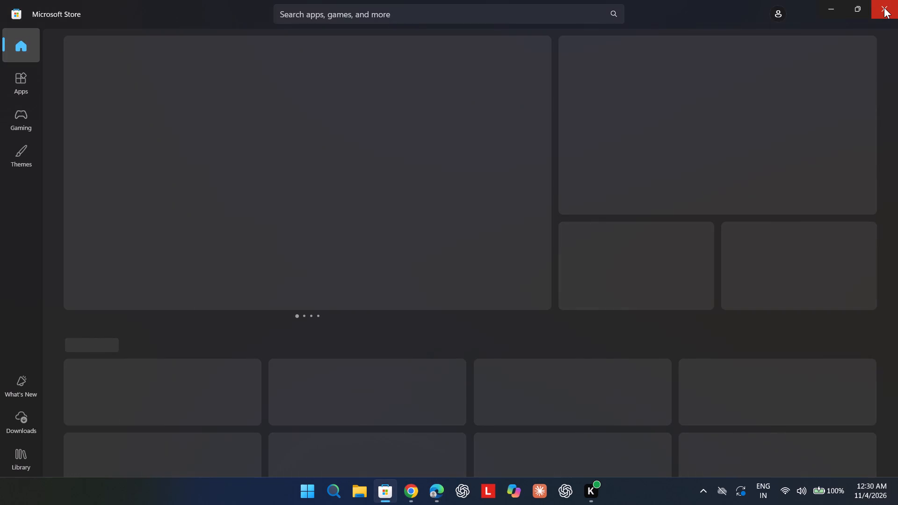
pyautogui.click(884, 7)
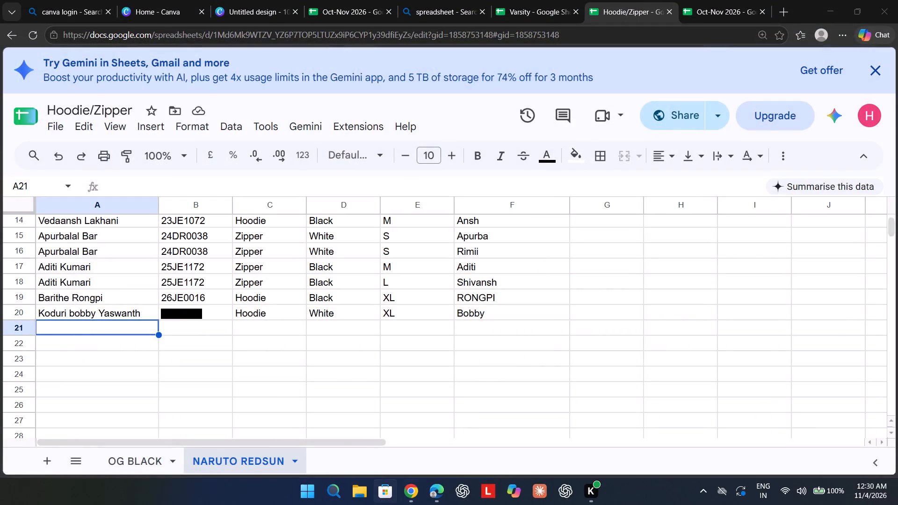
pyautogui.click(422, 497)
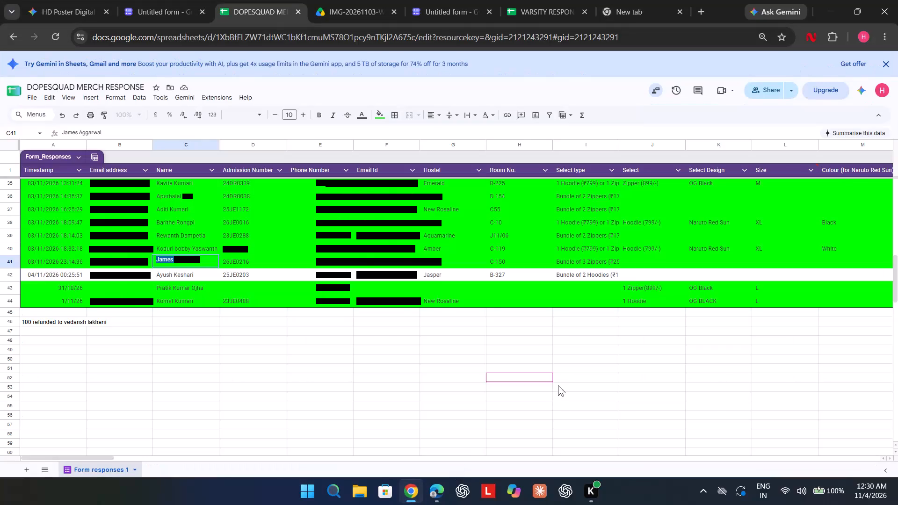
# Copy the customer name from response row 41 of DOPESQUAD MERCH RESPONSE.
pyautogui.click(240, 264)
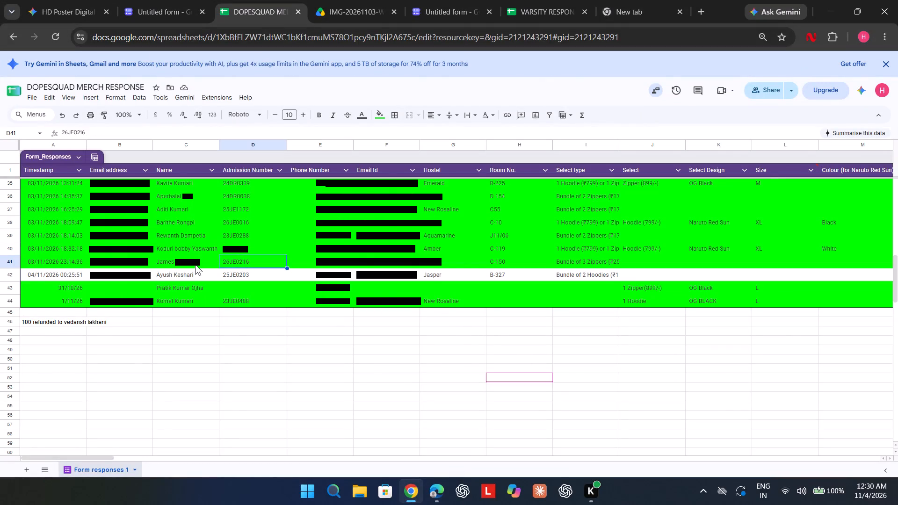
pyautogui.tripleClick(195, 264)
pyautogui.doubleClick(196, 260)
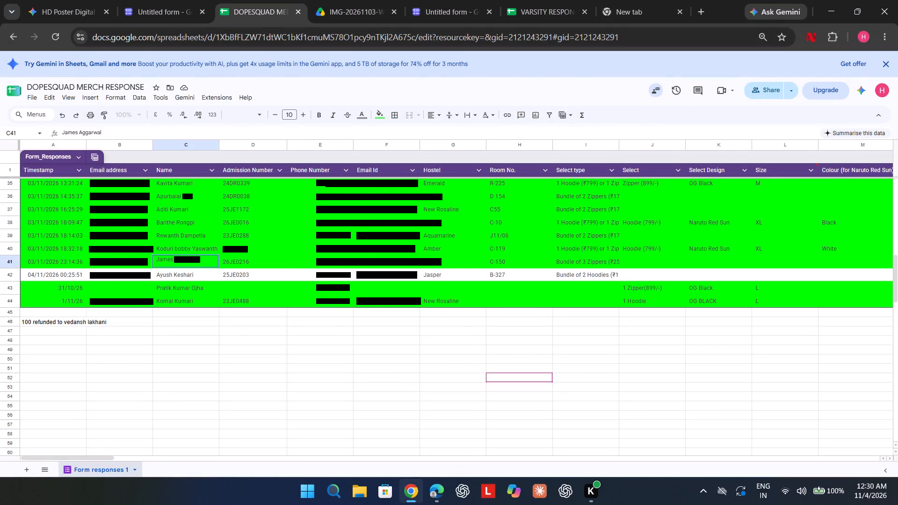
pyautogui.tripleClick(196, 260)
pyautogui.hotkey('ctrl', 'c')
pyautogui.click(262, 265)
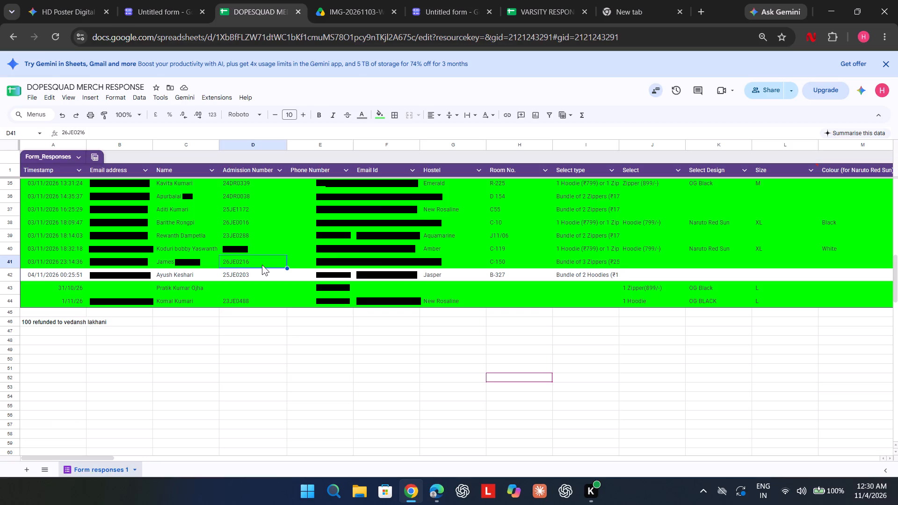
# Examine the three-zipper bundle in response row 41 for each zipper's design, size and name to be printed.
pyautogui.hscroll(-5, 284, 323)
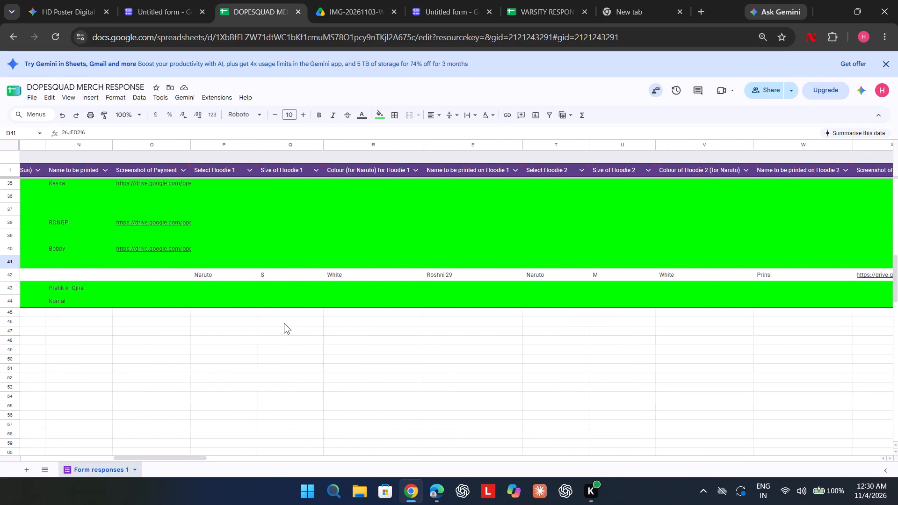
pyautogui.hscroll(-7, 284, 323)
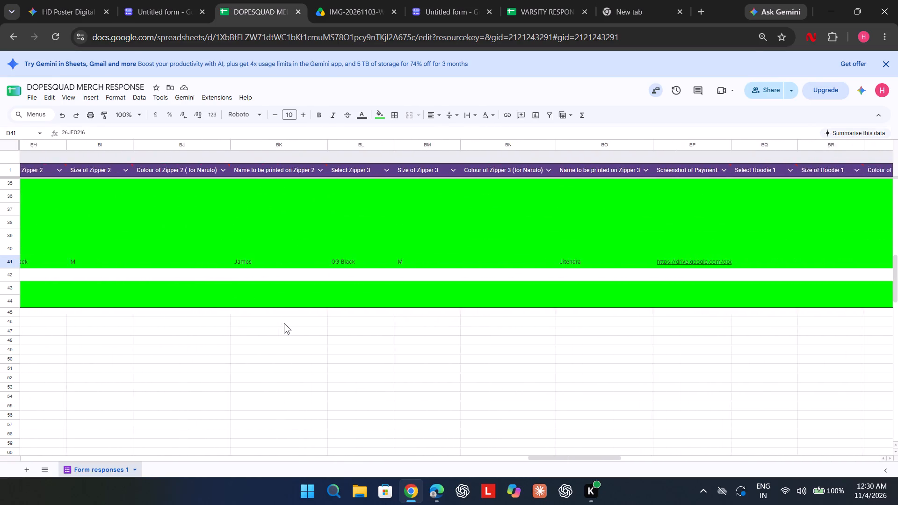
pyautogui.hscroll(2, 284, 323)
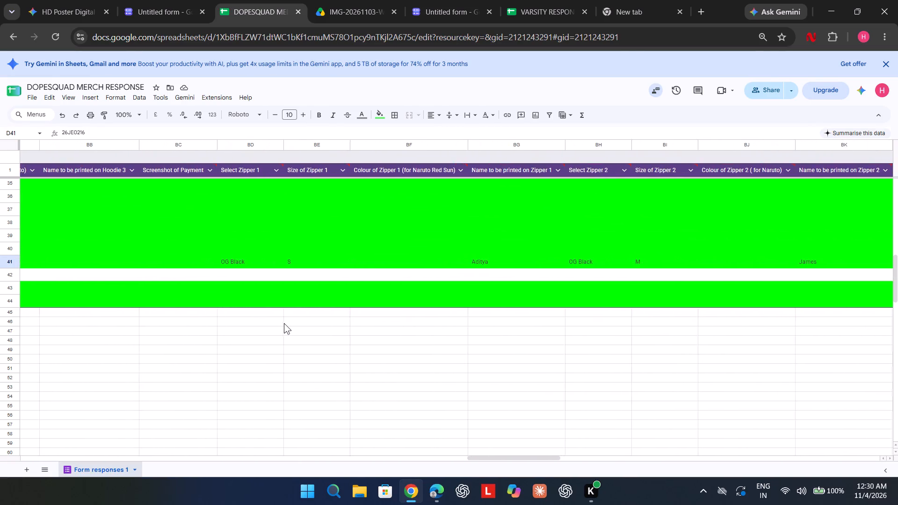
pyautogui.hscroll(-3, 284, 323)
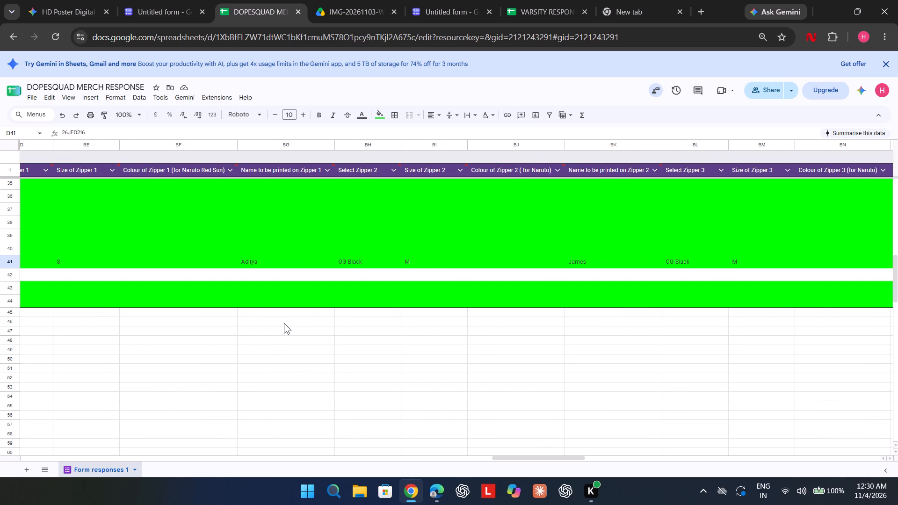
pyautogui.hscroll(-1, 284, 323)
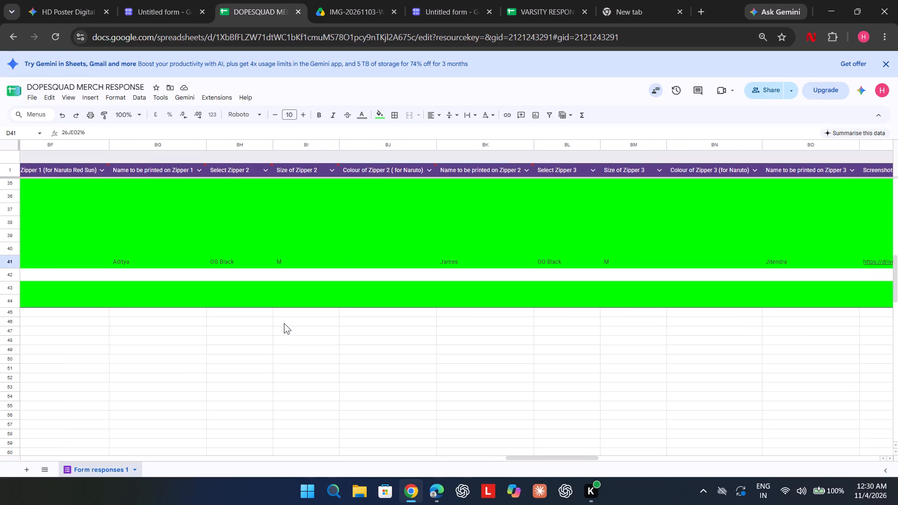
pyautogui.hscroll(-1, 284, 323)
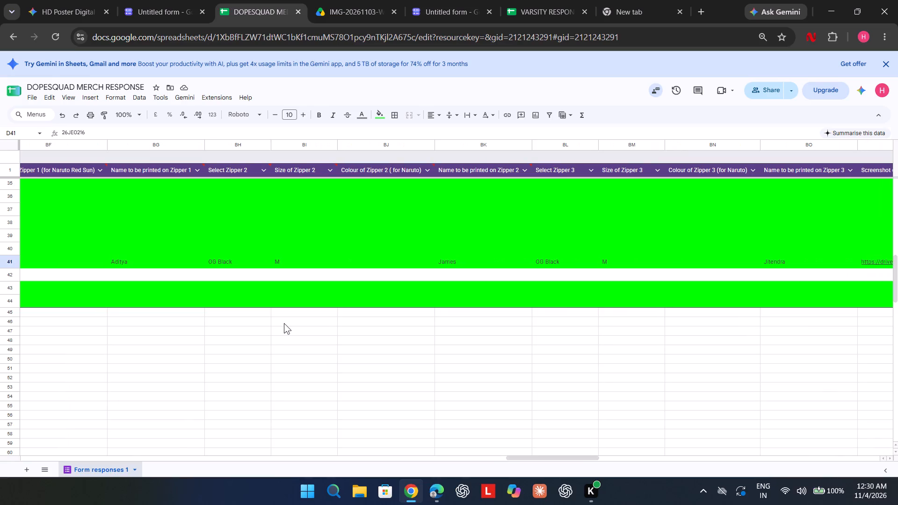
pyautogui.hscroll(8, 284, 323)
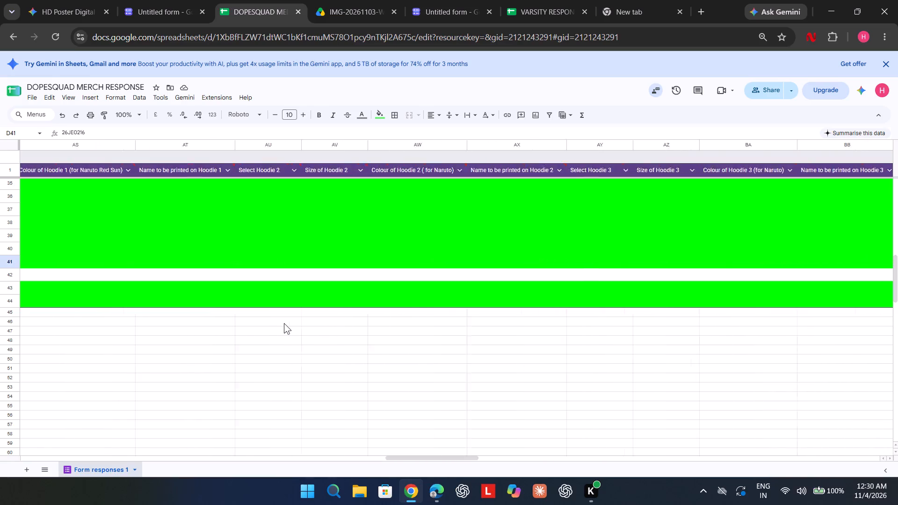
pyautogui.hscroll(13, 284, 323)
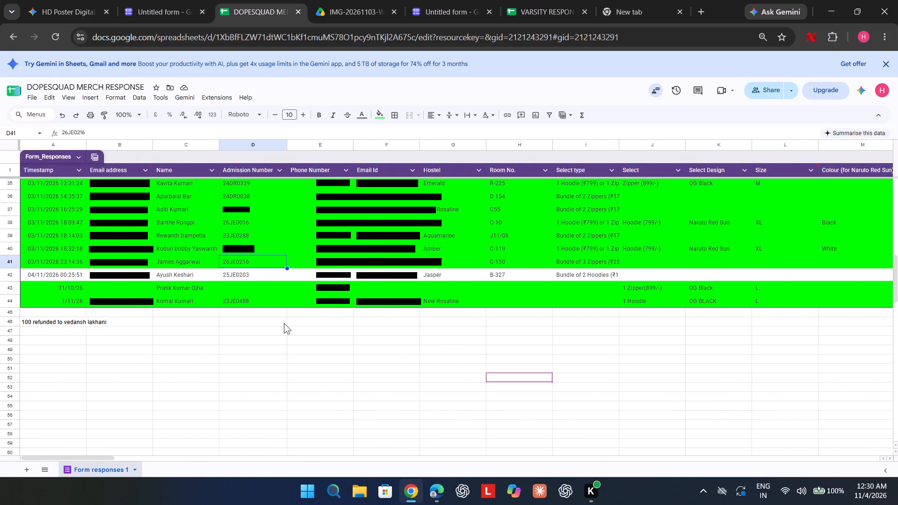
# Switch to the OG BLACK sheet of the Hoodie/Zipper spreadsheet and paste the copied customer name into cells A33, A34 and A35.
pyautogui.click(436, 493)
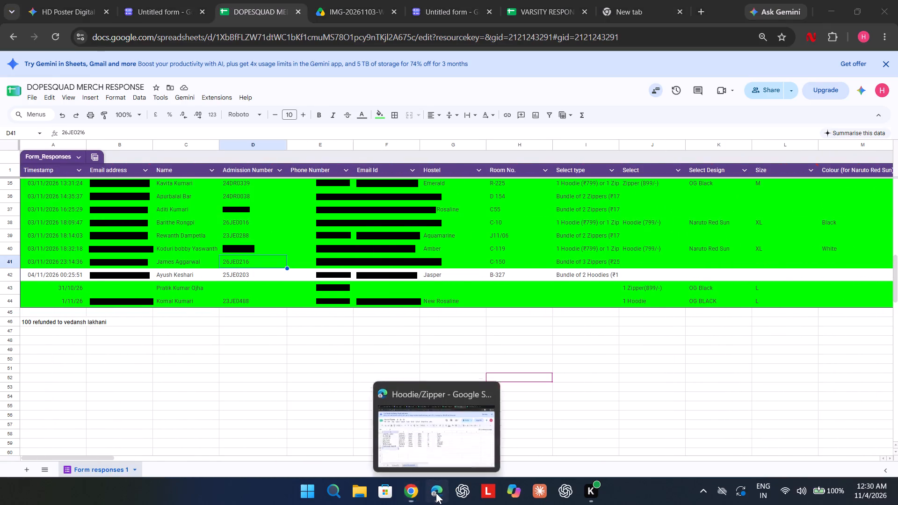
pyautogui.click(165, 460)
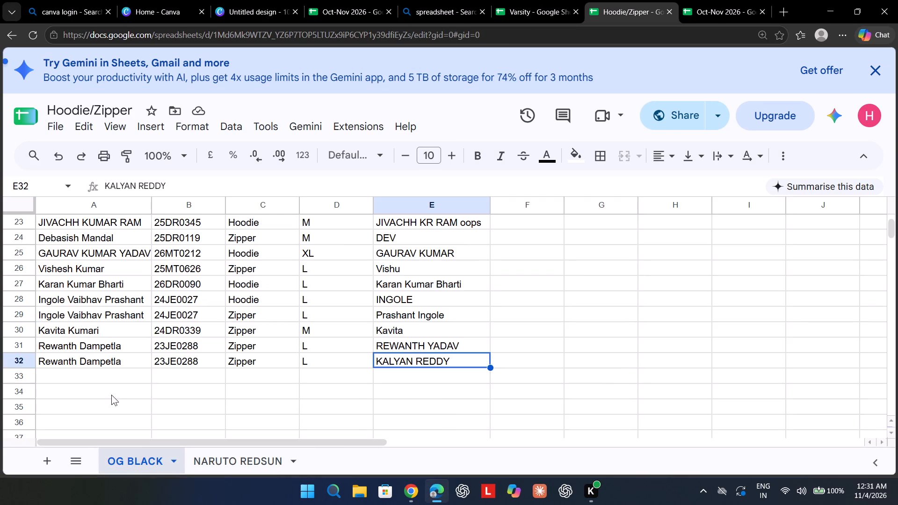
pyautogui.click(109, 379)
pyautogui.hotkey('ctrl', 'v')
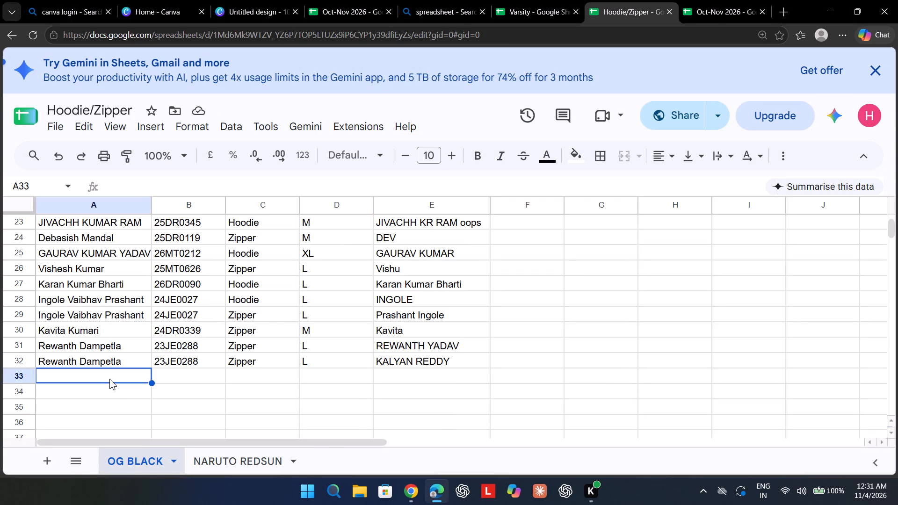
pyautogui.click(108, 393)
pyautogui.hotkey('ctrl', 'v')
pyautogui.click(114, 413)
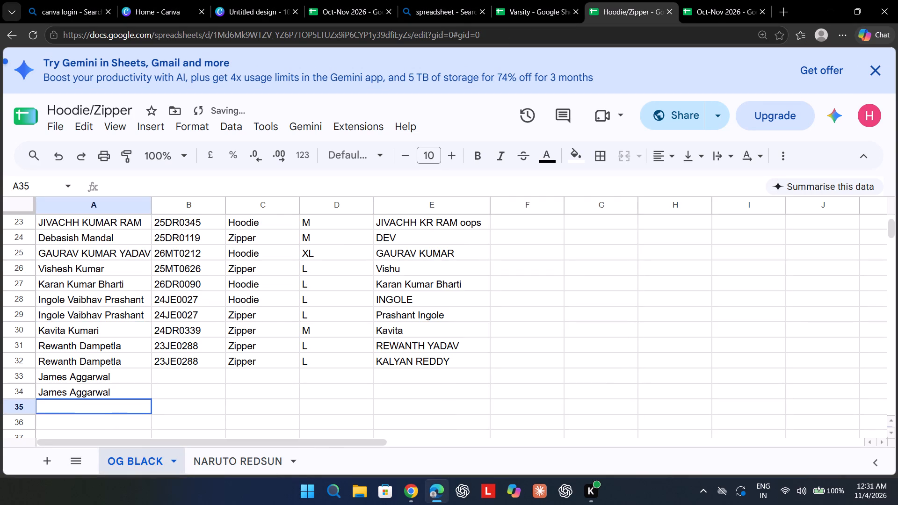
pyautogui.hotkey('ctrl', 'v')
pyautogui.scroll(-1, 126, 374)
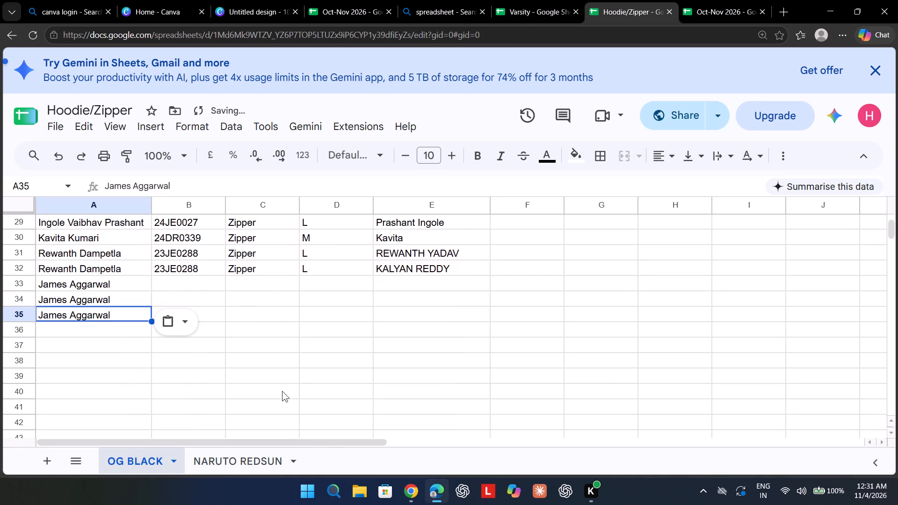
# Copy the admission number from response row 41 of DOPESQUAD MERCH RESPONSE into cells B33, B34 and B35 of OG BLACK.
pyautogui.click(413, 496)
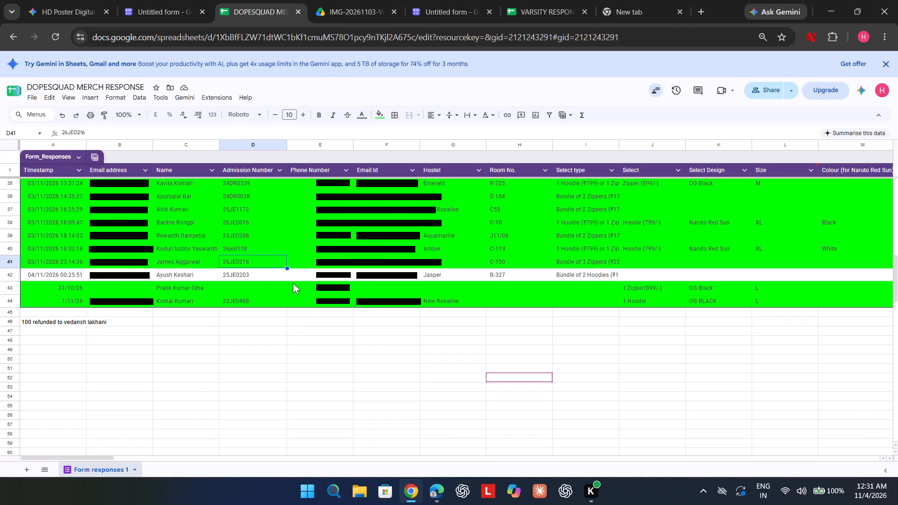
pyautogui.tripleClick(248, 262)
pyautogui.hotkey('ctrl', 'c')
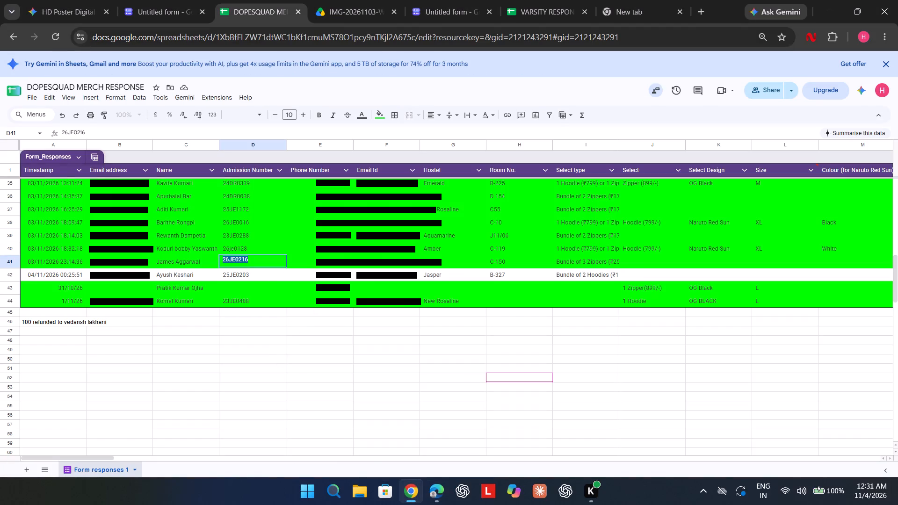
pyautogui.click(319, 257)
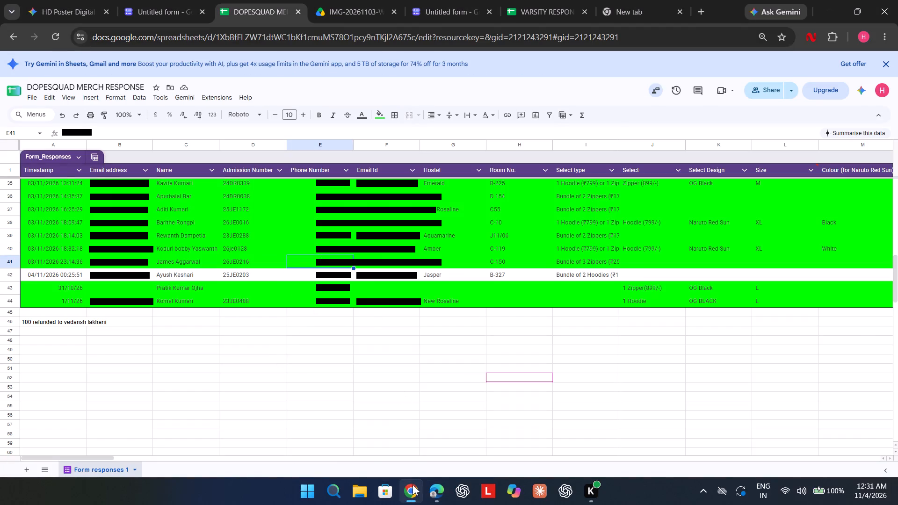
pyautogui.click(431, 488)
pyautogui.click(199, 279)
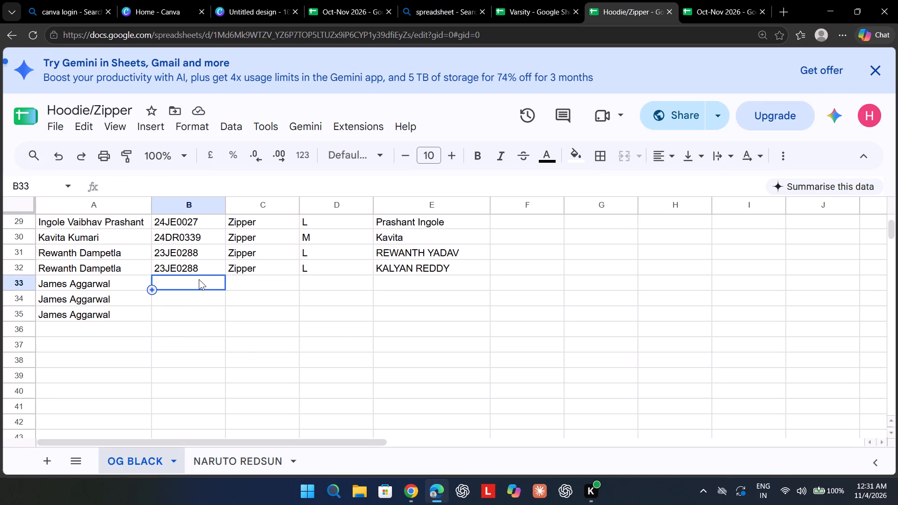
pyautogui.hotkey('ctrl', 'v')
pyautogui.click(199, 296)
pyautogui.hotkey('ctrl', 'v')
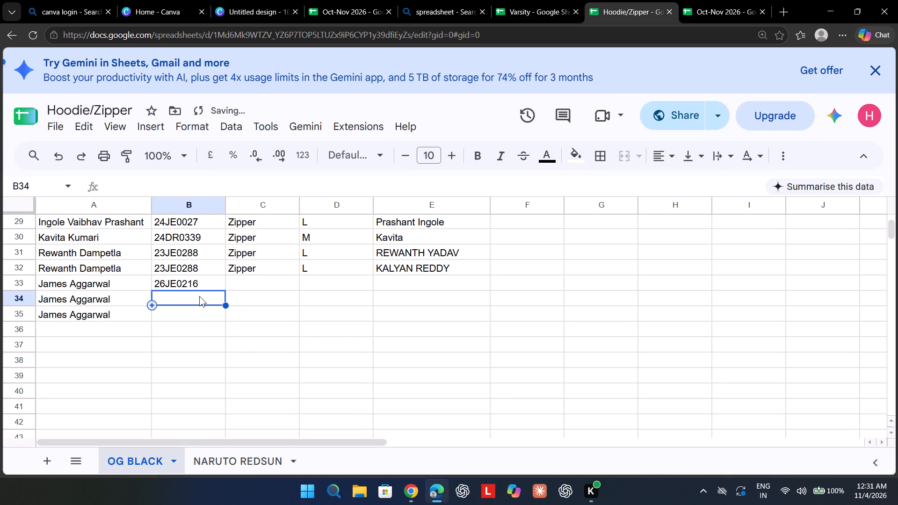
pyautogui.click(201, 318)
pyautogui.hotkey('ctrl', 'v')
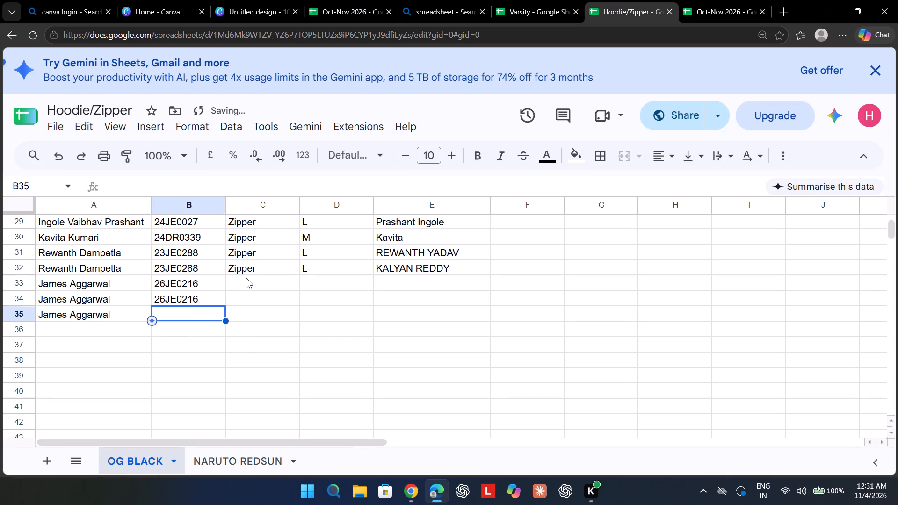
# Check the order in response row 41 and enter Zipper in cells C33, C34 and C35 of OG BLACK.
pyautogui.click(246, 278)
pyautogui.click(403, 498)
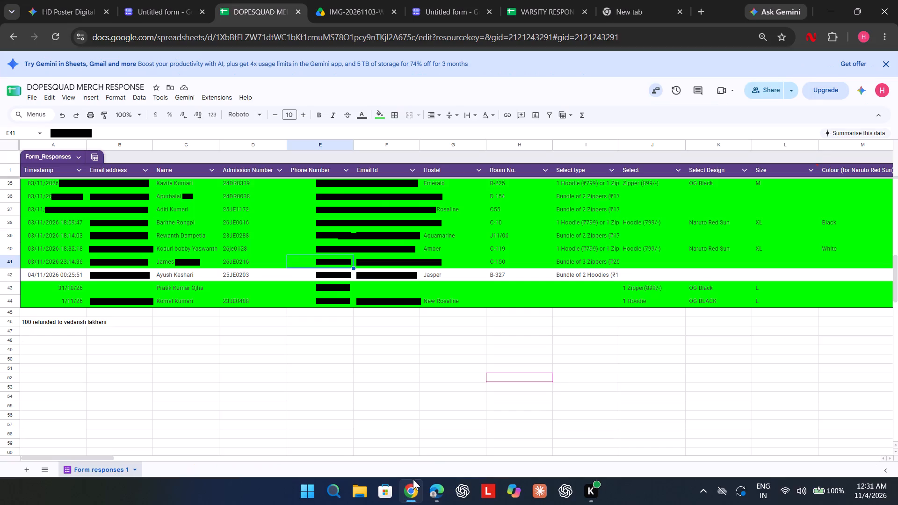
pyautogui.hscroll(-1, 447, 397)
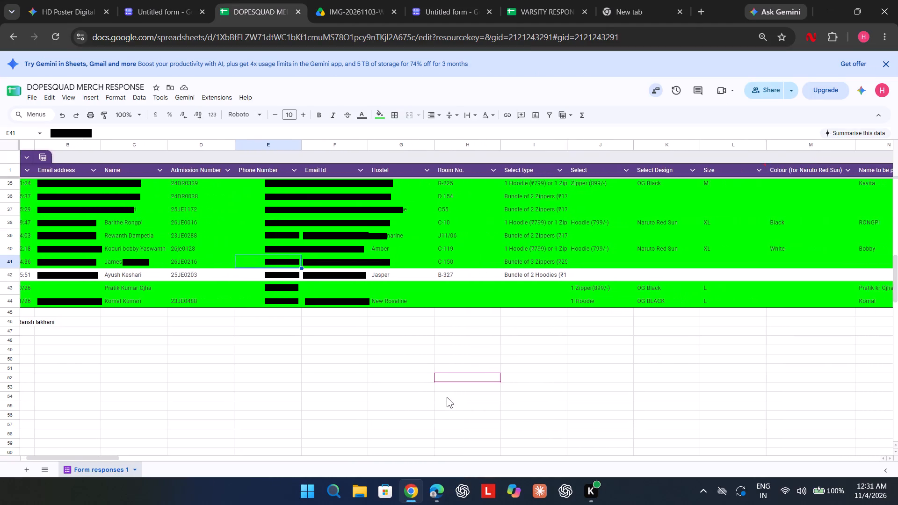
pyautogui.hscroll(-1, 447, 397)
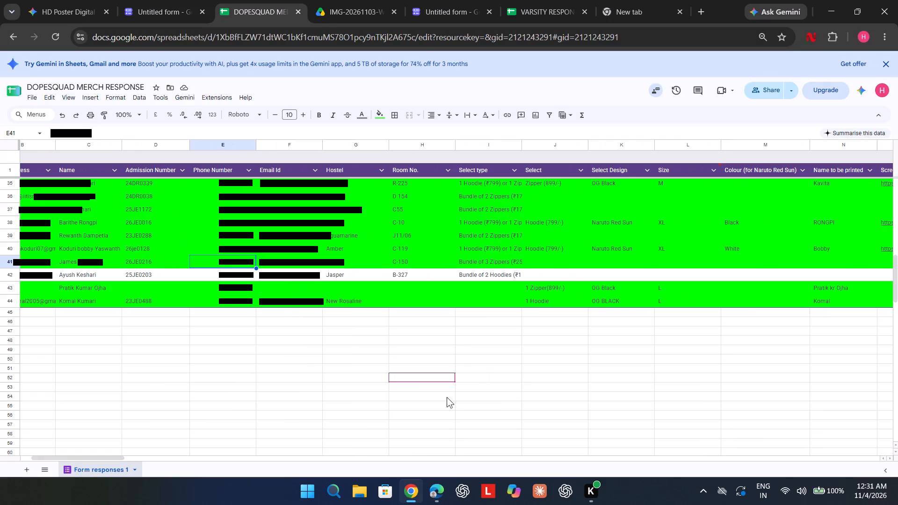
pyautogui.click(430, 491)
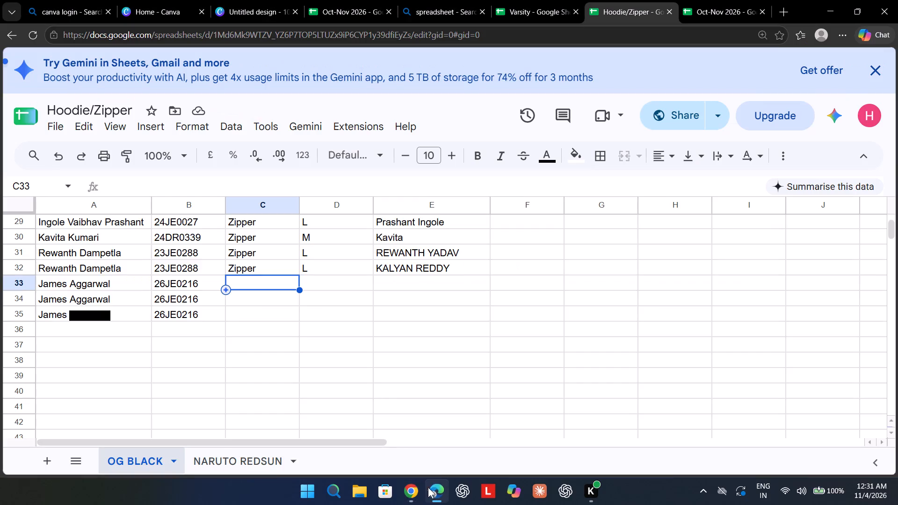
pyautogui.press('z')
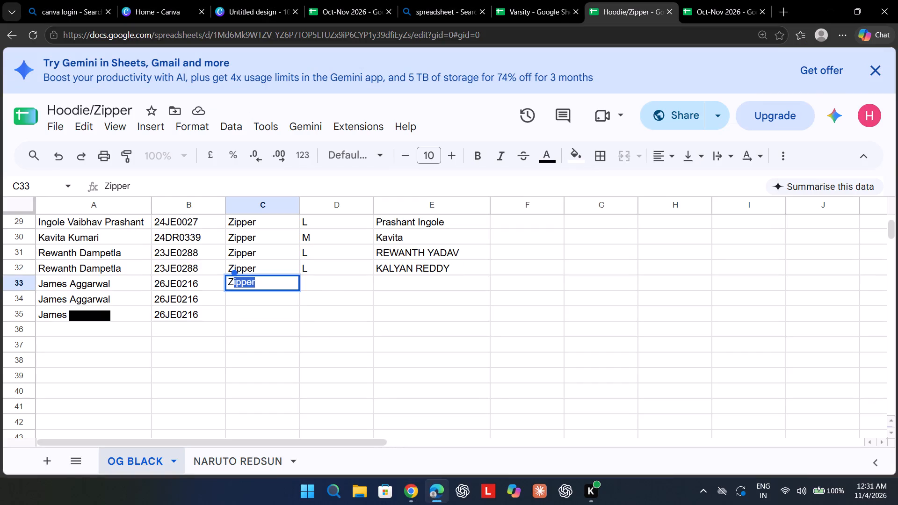
pyautogui.press('Tab')
pyautogui.press('Down')
pyautogui.press('Left')
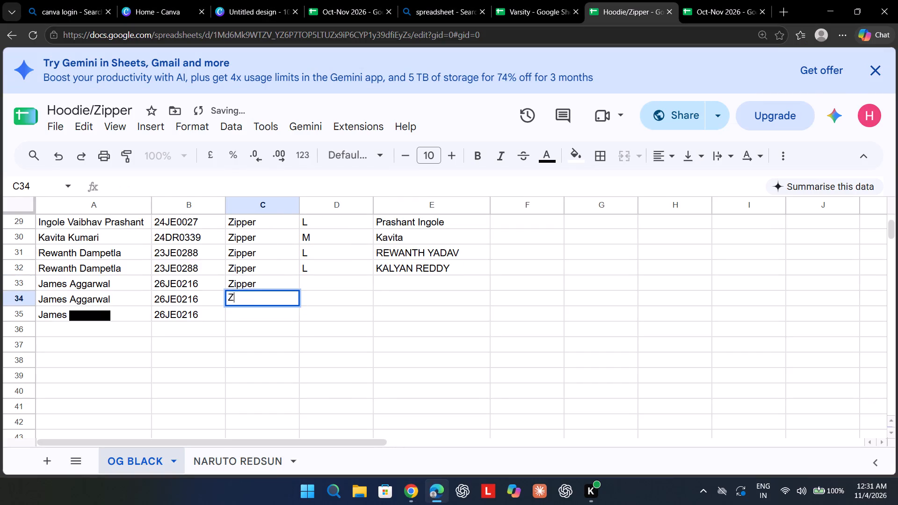
pyautogui.press('z')
pyautogui.press('Tab')
pyautogui.press('Down')
pyautogui.press('Down')
pyautogui.press('Left')
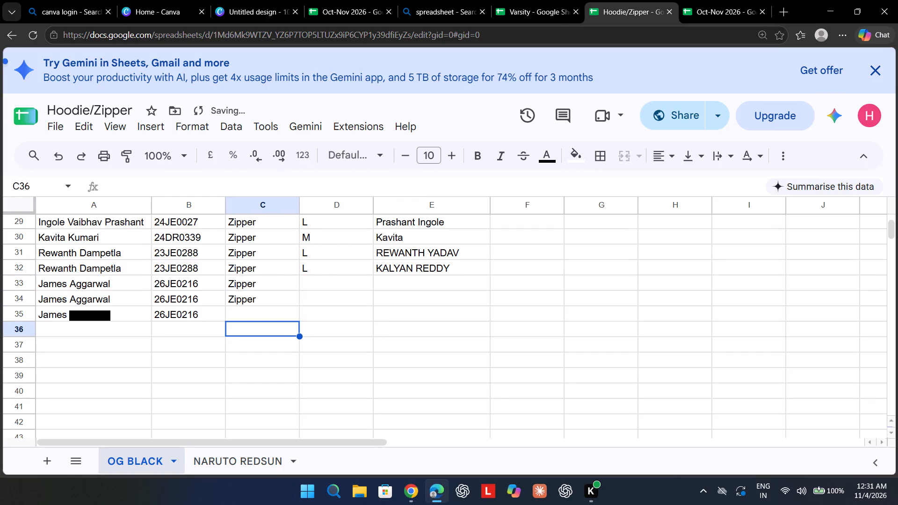
pyautogui.press('Up')
pyautogui.press('z')
pyautogui.press('Tab')
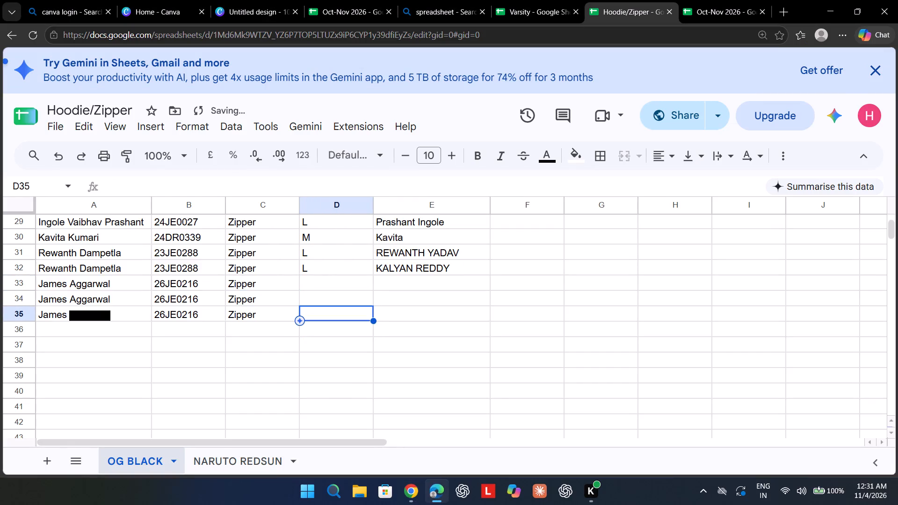
# Look up the size of Zipper 1 in response row 41 and enter S in cell D33 of OG BLACK.
pyautogui.press('Up')
pyautogui.press('Up')
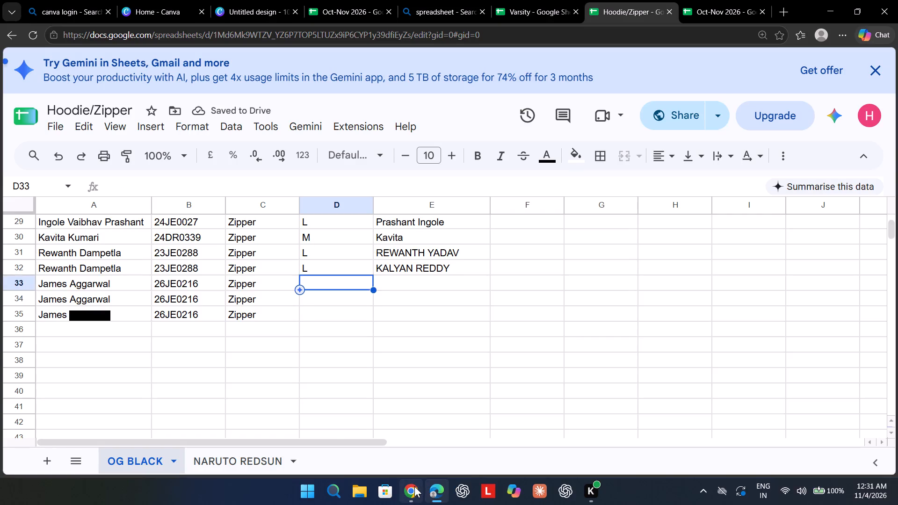
pyautogui.click(414, 486)
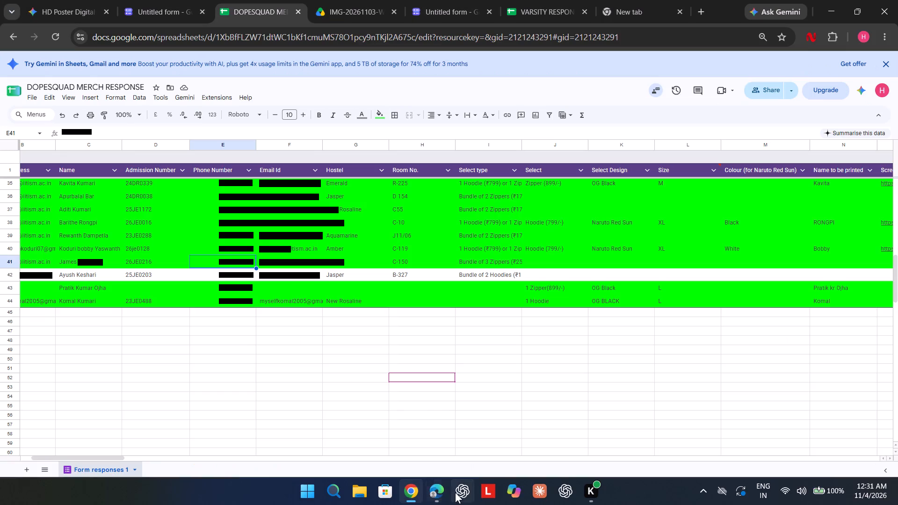
pyautogui.click(442, 493)
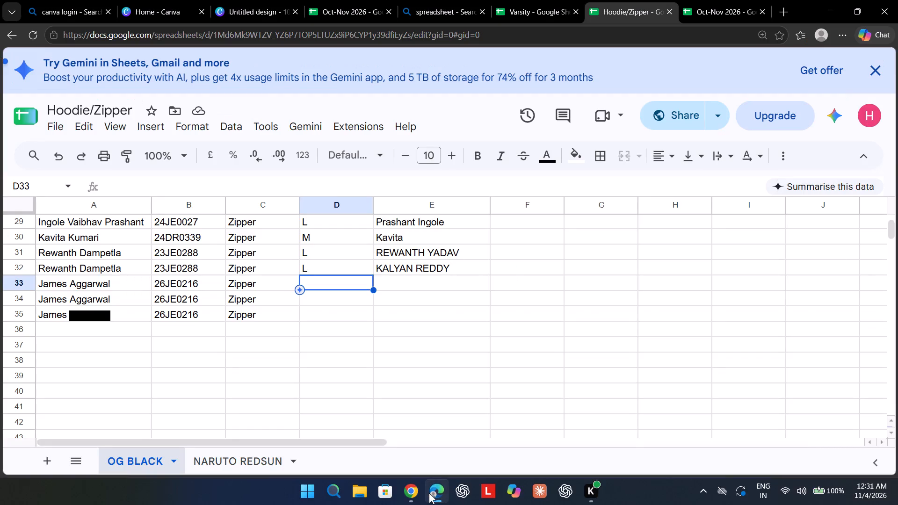
pyautogui.click(413, 493)
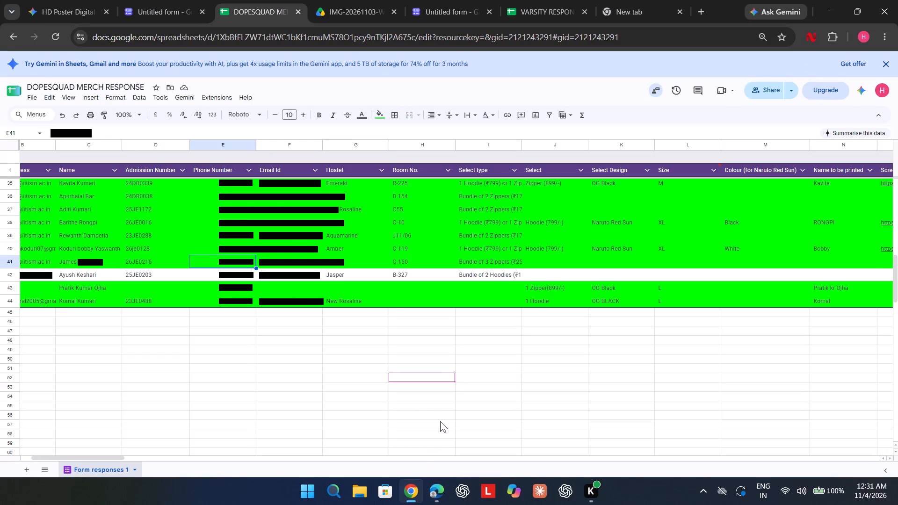
pyautogui.hscroll(-7, 440, 421)
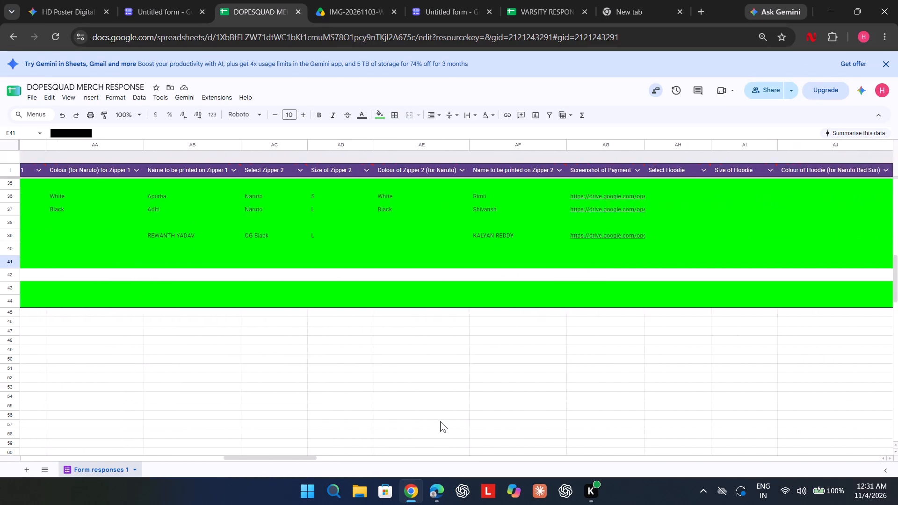
pyautogui.hscroll(-7, 440, 421)
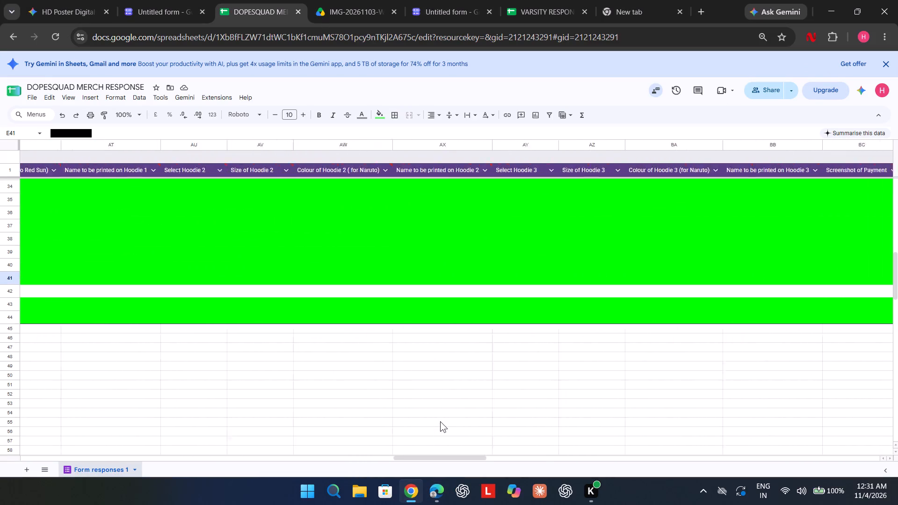
pyautogui.hscroll(-1, 440, 421)
pyautogui.hscroll(2, 440, 421)
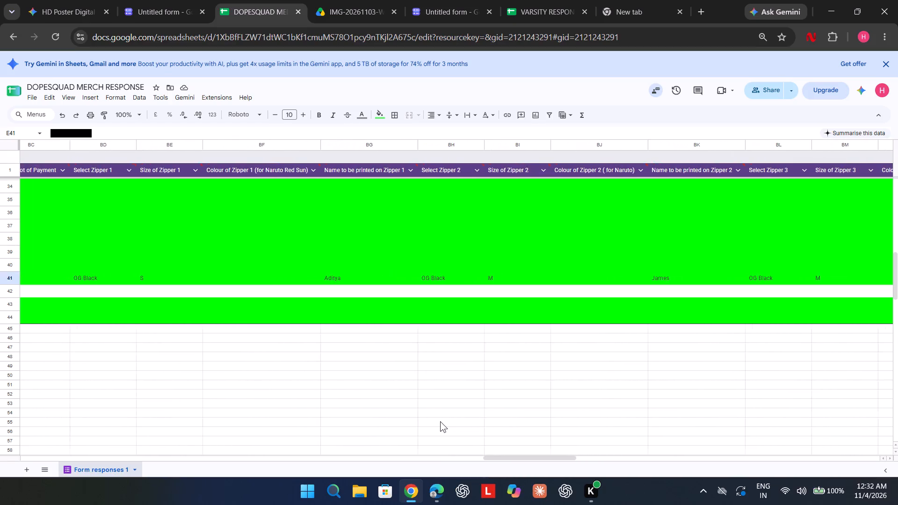
pyautogui.hscroll(1, 440, 421)
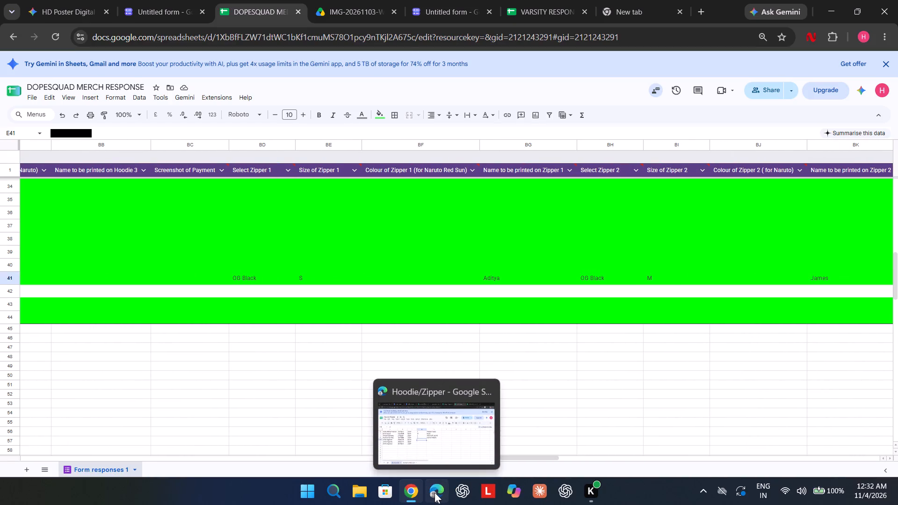
pyautogui.hscroll(-3, 529, 357)
pyautogui.hscroll(1, 529, 357)
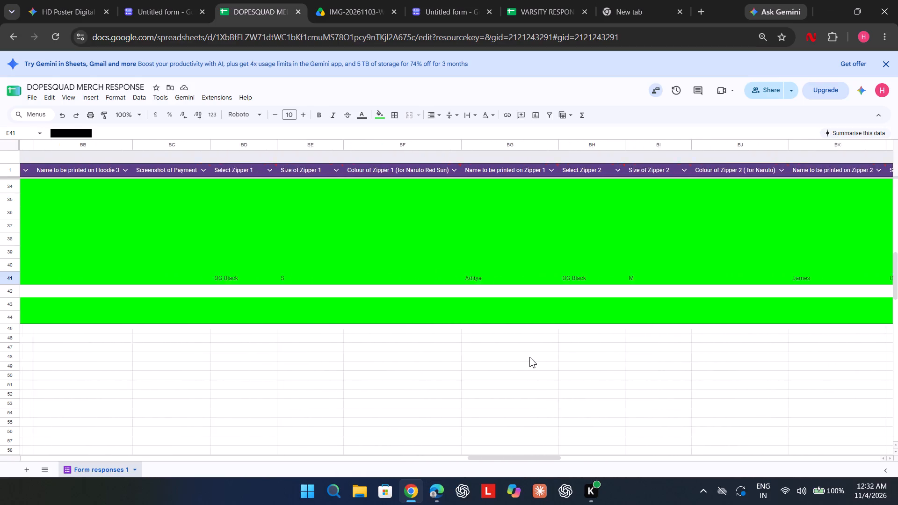
pyautogui.click(439, 498)
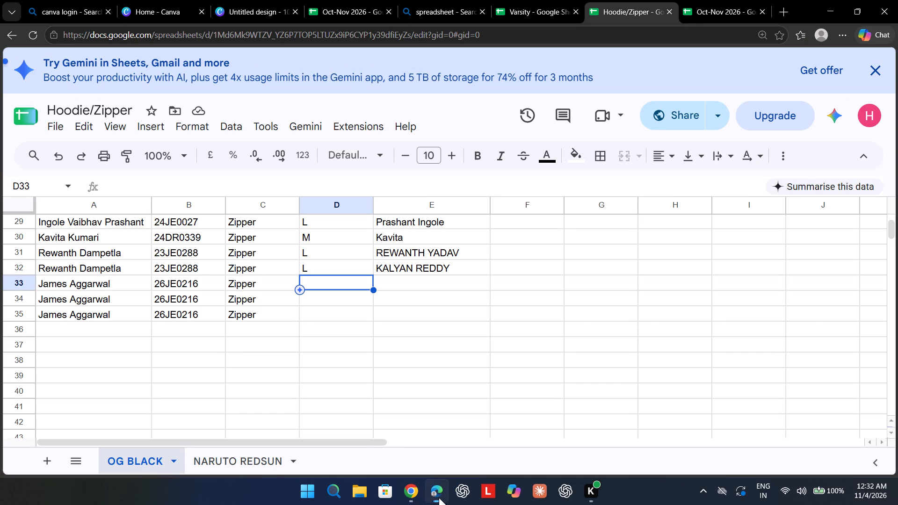
pyautogui.press('s')
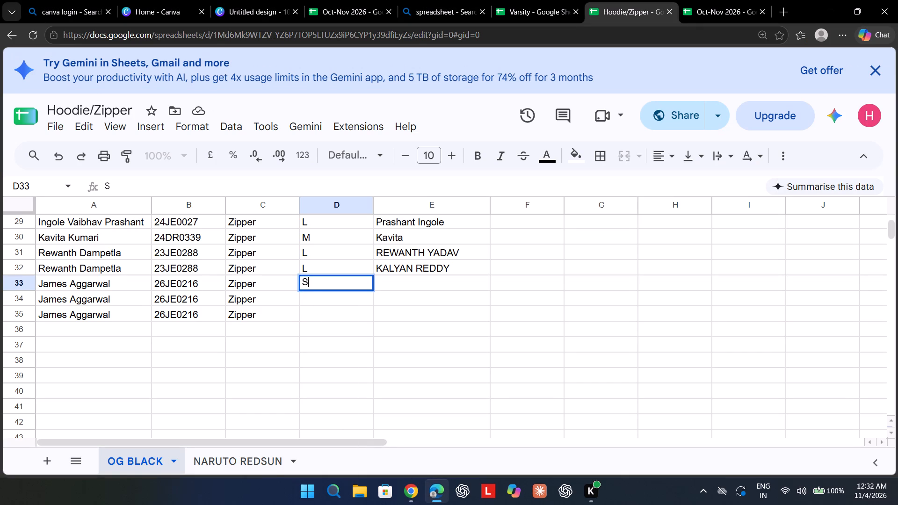
# Copy the print name for Zipper 1, Aditya, from response row 41 of DOPESQUAD MERCH RESPONSE into cell E33 of OG BLACK.
pyautogui.click(416, 504)
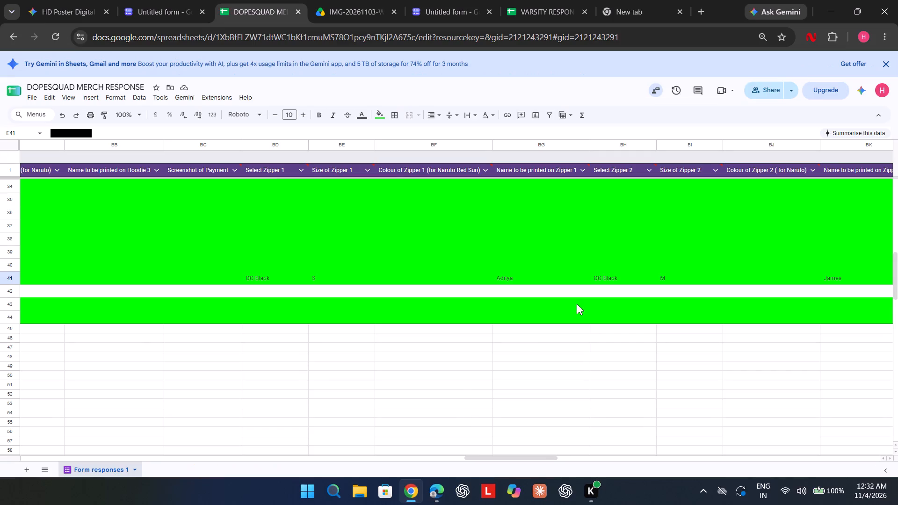
pyautogui.hscroll(-1, 576, 306)
pyautogui.tripleClick(470, 277)
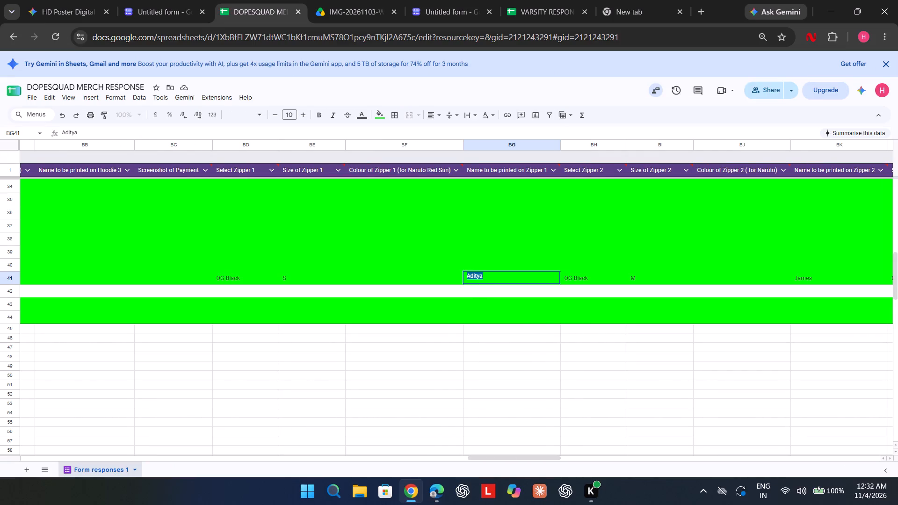
pyautogui.hotkey('ctrl', 'c')
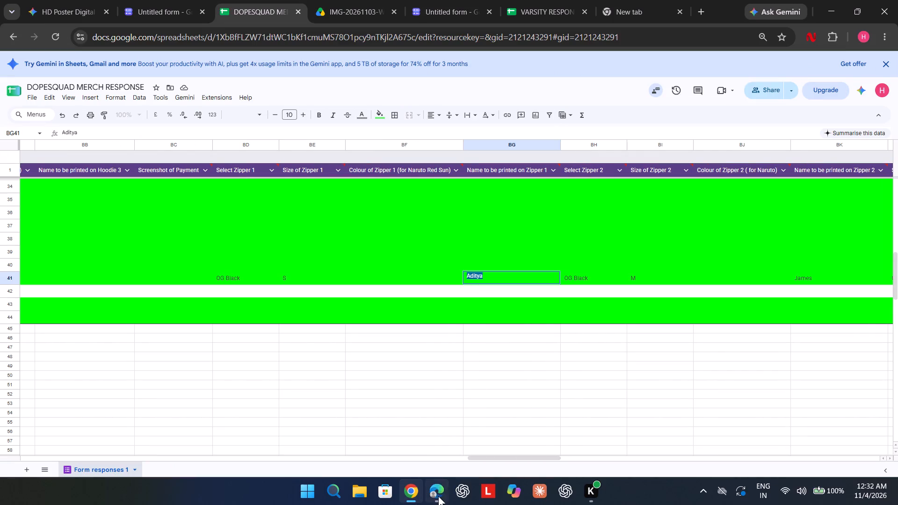
pyautogui.click(438, 496)
pyautogui.click(427, 292)
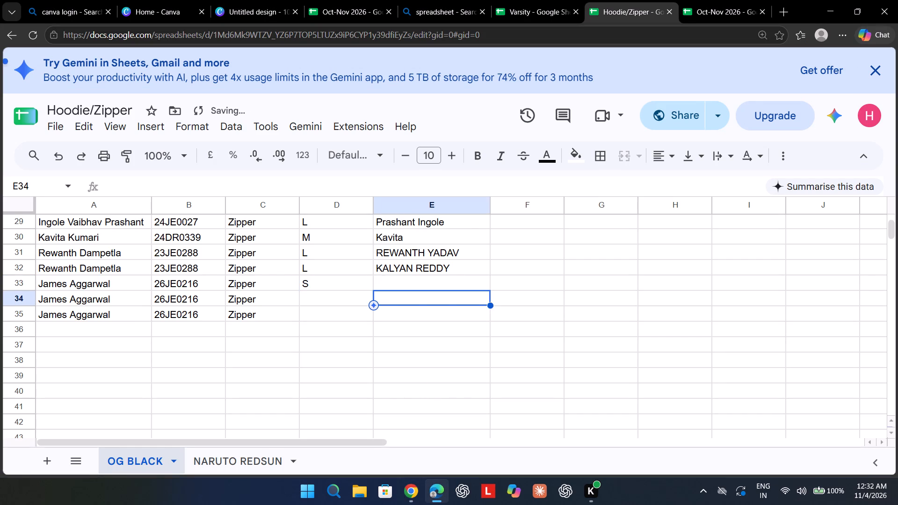
pyautogui.click(427, 290)
pyautogui.click(430, 284)
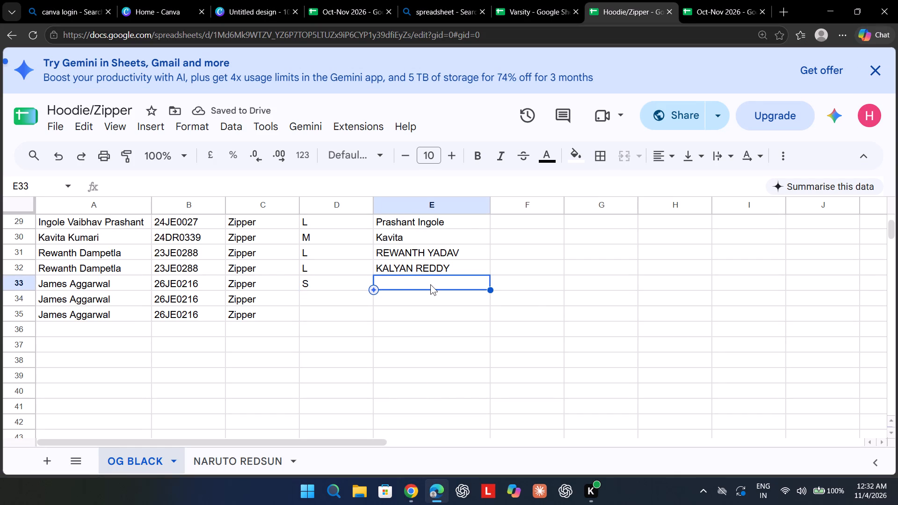
pyautogui.hotkey('ctrl', 'v')
# Look up the size of Zipper 2 in response row 41 and enter M in cell D34 of OG BLACK.
pyautogui.click(338, 300)
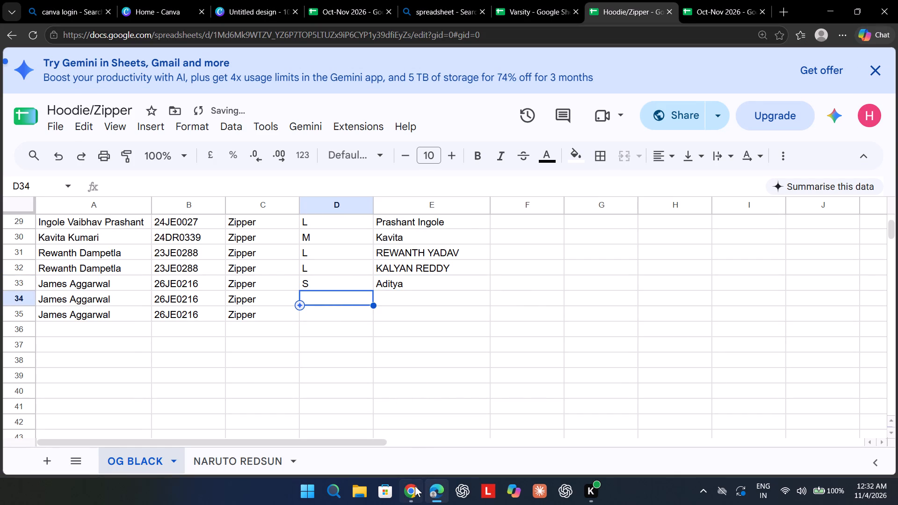
pyautogui.click(415, 486)
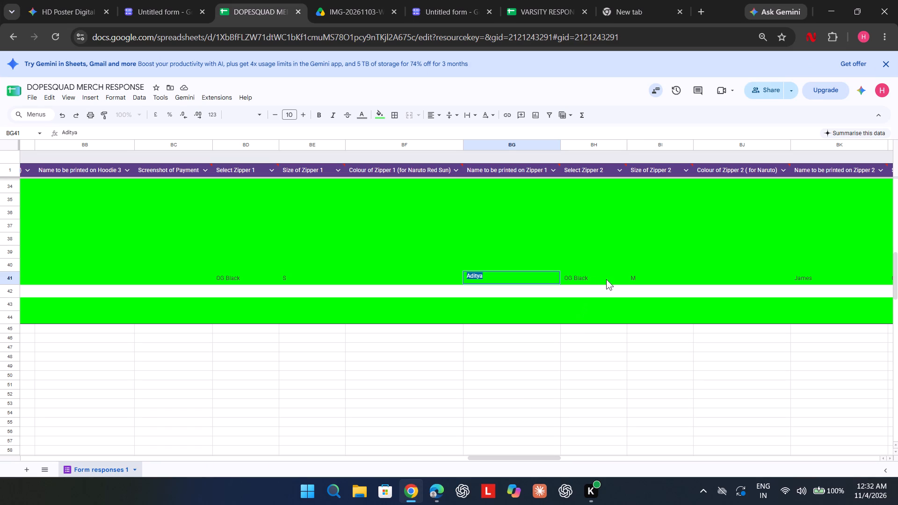
pyautogui.click(634, 277)
pyautogui.hscroll(-2, 634, 277)
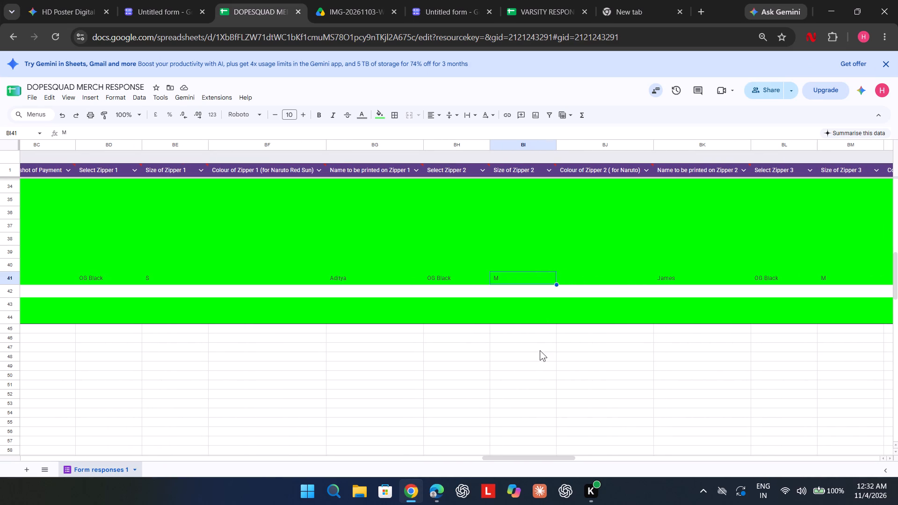
pyautogui.click(435, 495)
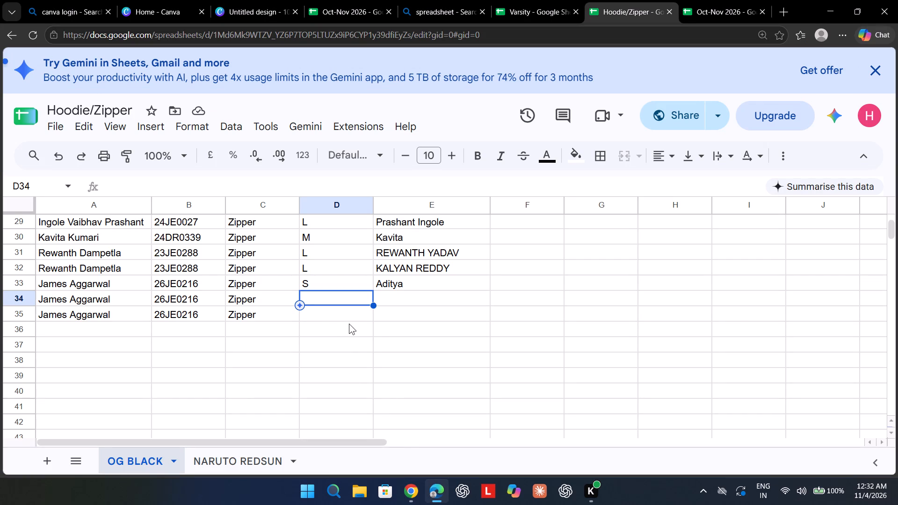
pyautogui.press('m')
pyautogui.press('Right')
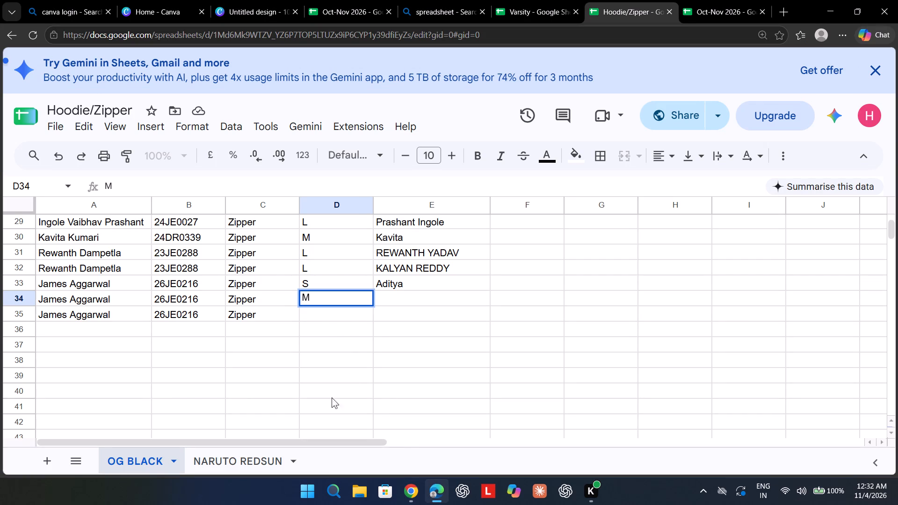
# Copy the print name for Zipper 2, James, from response row 41 into cell E34 of OG BLACK.
pyautogui.click(416, 491)
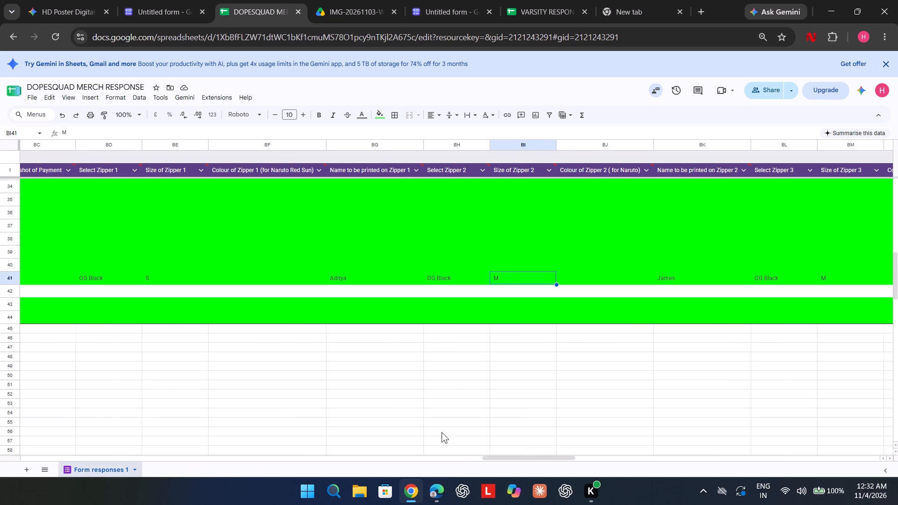
pyautogui.hscroll(-1, 442, 432)
pyautogui.tripleClick(592, 276)
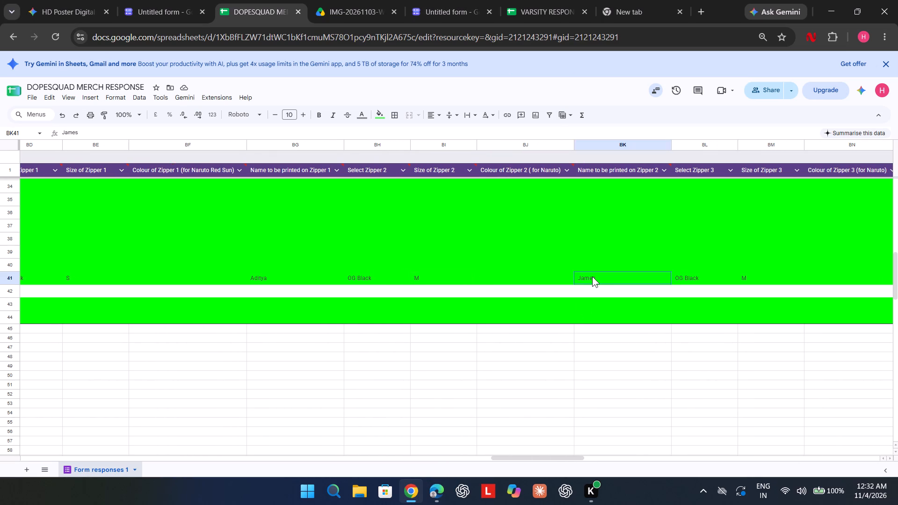
pyautogui.hotkey('ctrl', 'c')
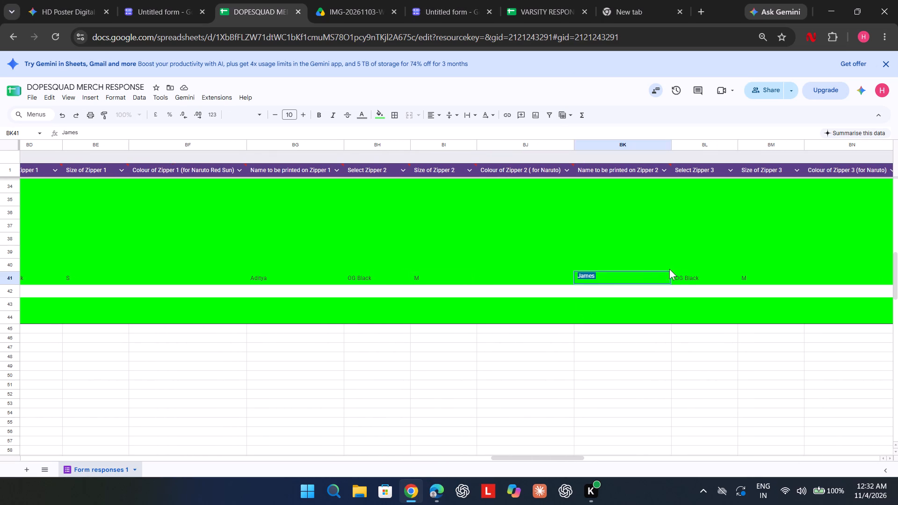
pyautogui.click(689, 275)
pyautogui.hscroll(-2, 689, 275)
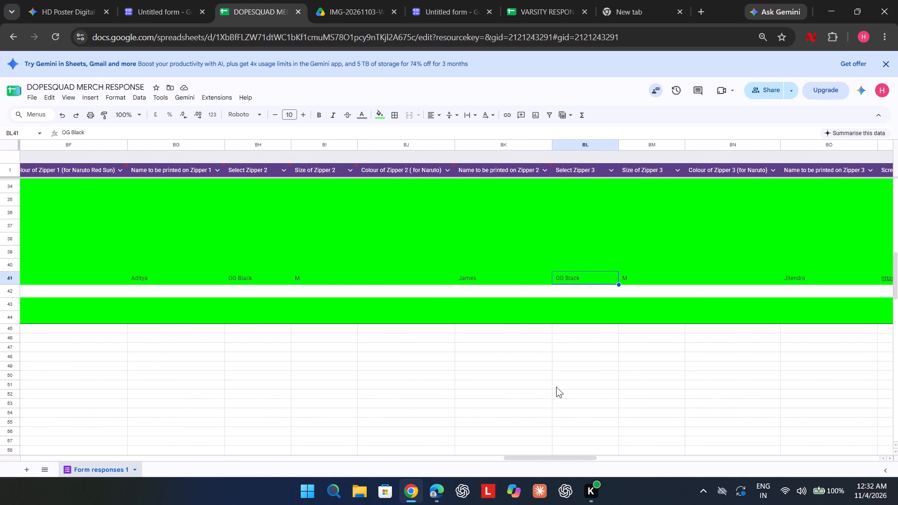
pyautogui.click(435, 489)
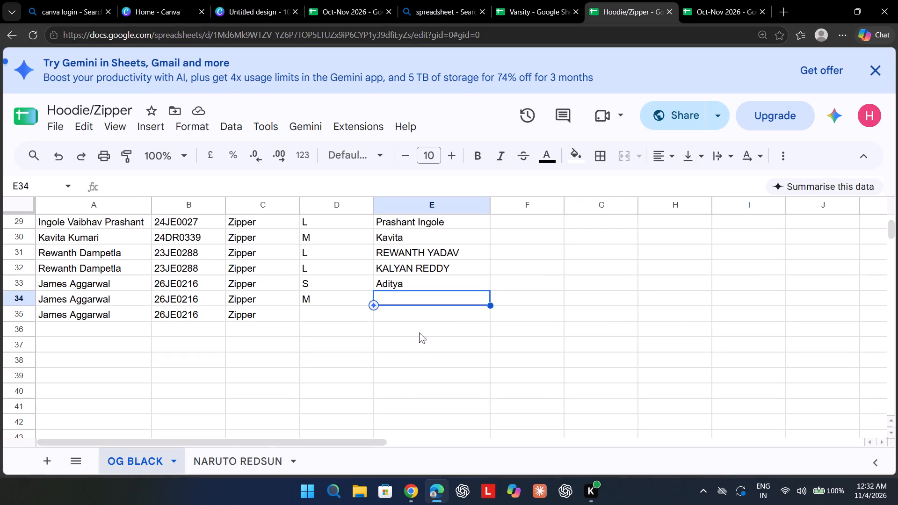
pyautogui.hotkey('ctrl', 'v')
# Look up the size of Zipper 3 in response row 41 and enter M in cell D35 of OG BLACK.
pyautogui.moveTo(357, 316); pyautogui.dragTo(434, 453)
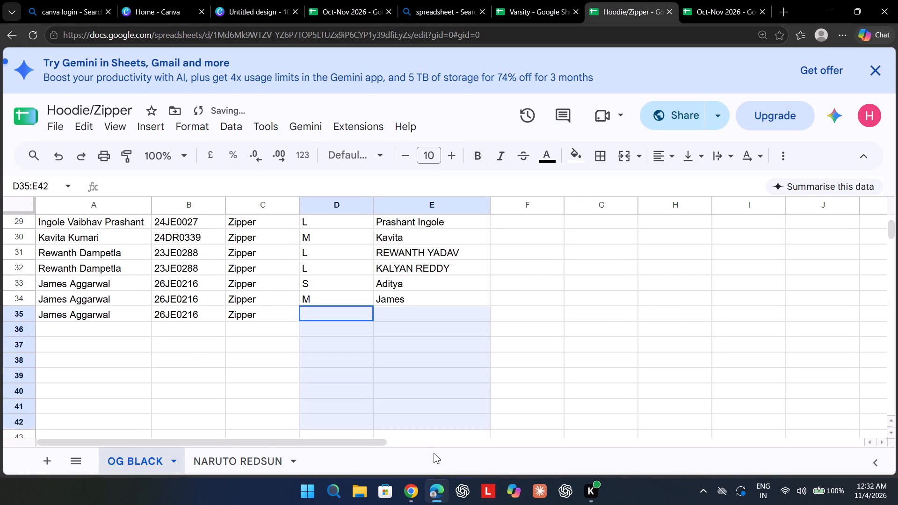
pyautogui.moveTo(434, 453); pyautogui.dragTo(424, 412)
pyautogui.click(447, 331)
pyautogui.scroll(1, 447, 331)
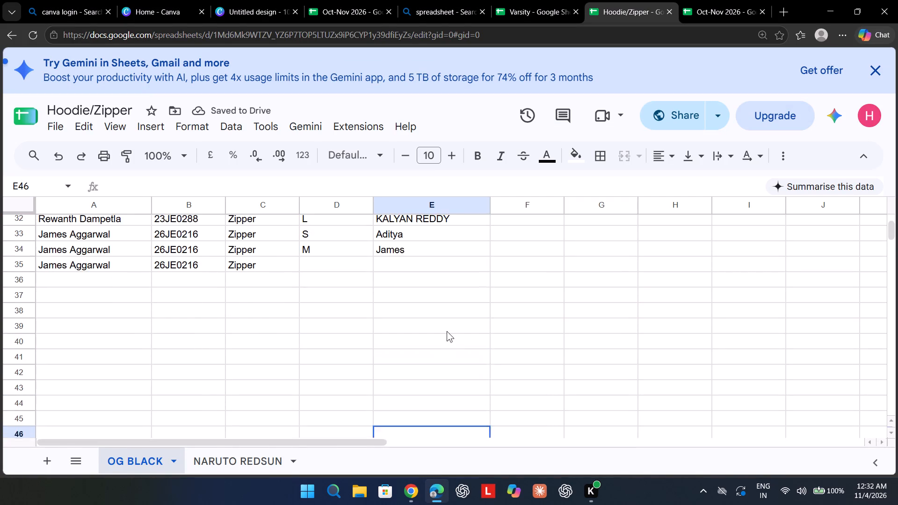
pyautogui.scroll(2, 447, 331)
pyautogui.scroll(-1, 407, 372)
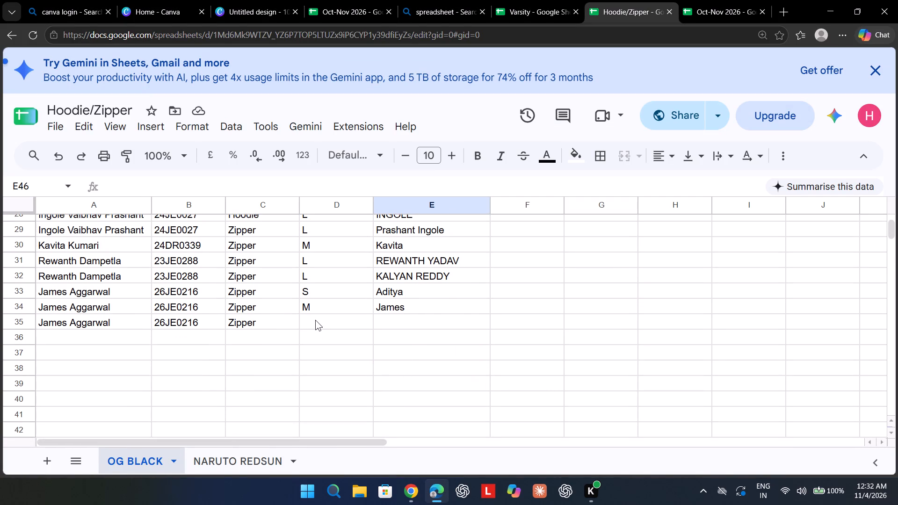
pyautogui.click(316, 320)
pyautogui.click(412, 491)
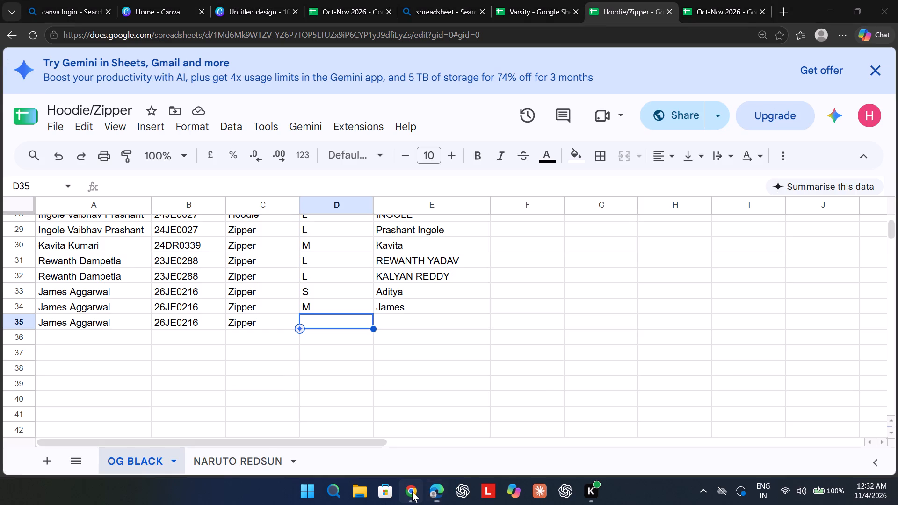
pyautogui.hscroll(-2, 512, 376)
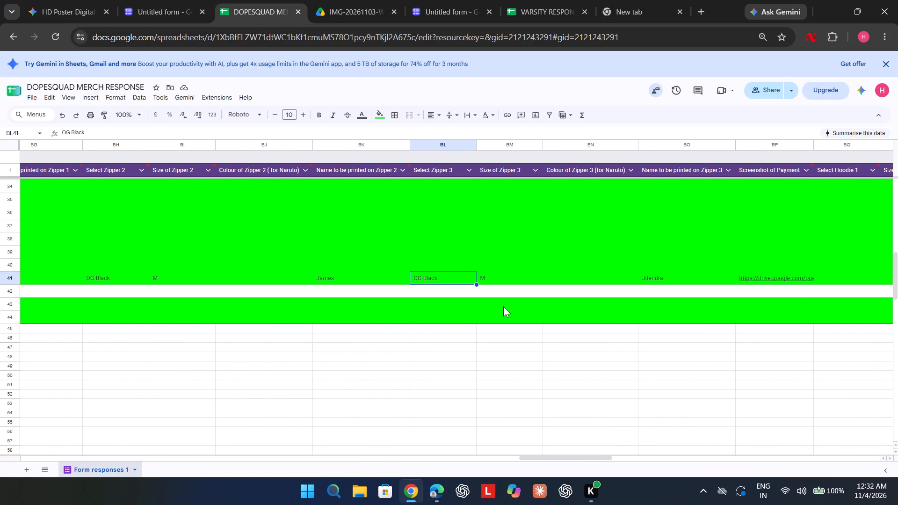
pyautogui.hscroll(4, 503, 306)
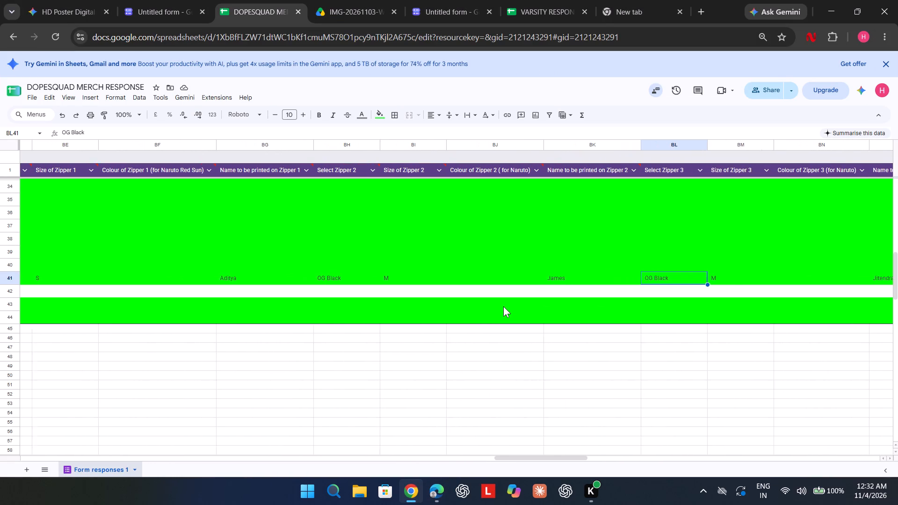
pyautogui.hscroll(1, 503, 306)
pyautogui.hscroll(-2, 503, 306)
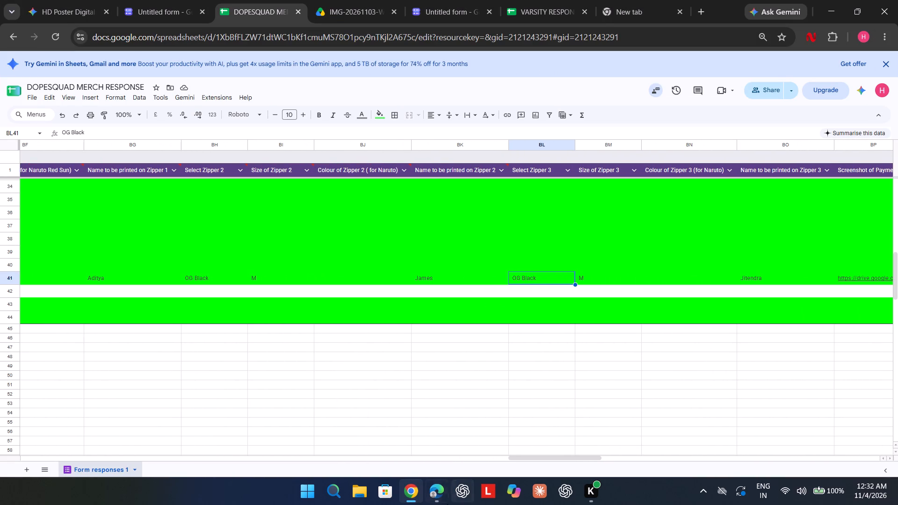
pyautogui.click(441, 487)
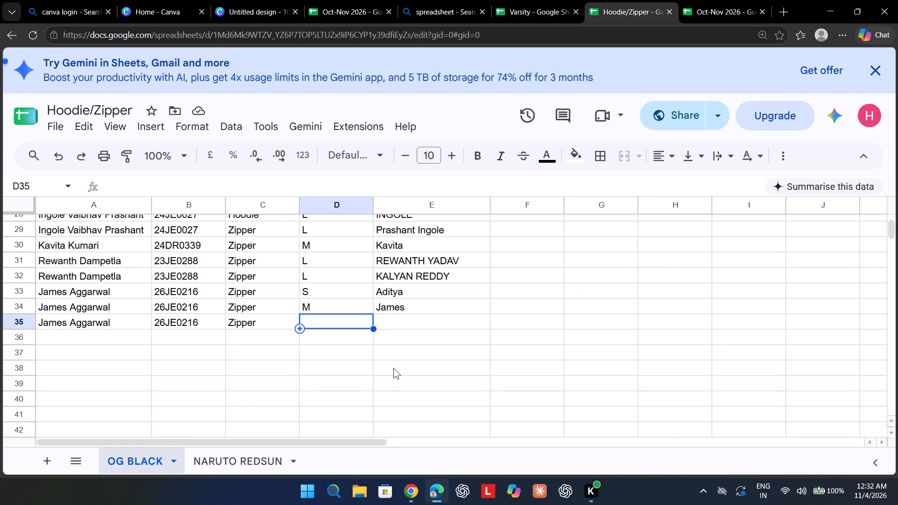
pyautogui.press('m')
pyautogui.press('Right')
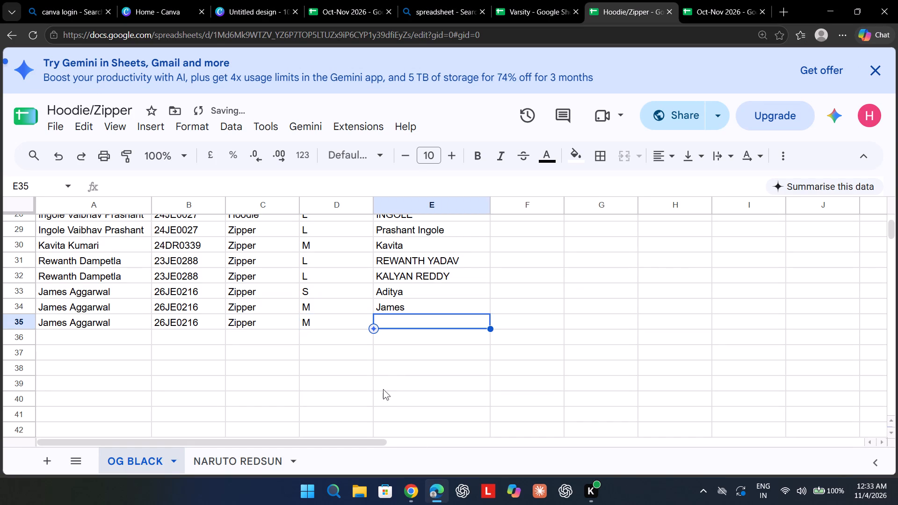
# Copy the print name for Zipper 3, Jitendra, from response row 41 into cell E35 of OG BLACK.
pyautogui.click(406, 497)
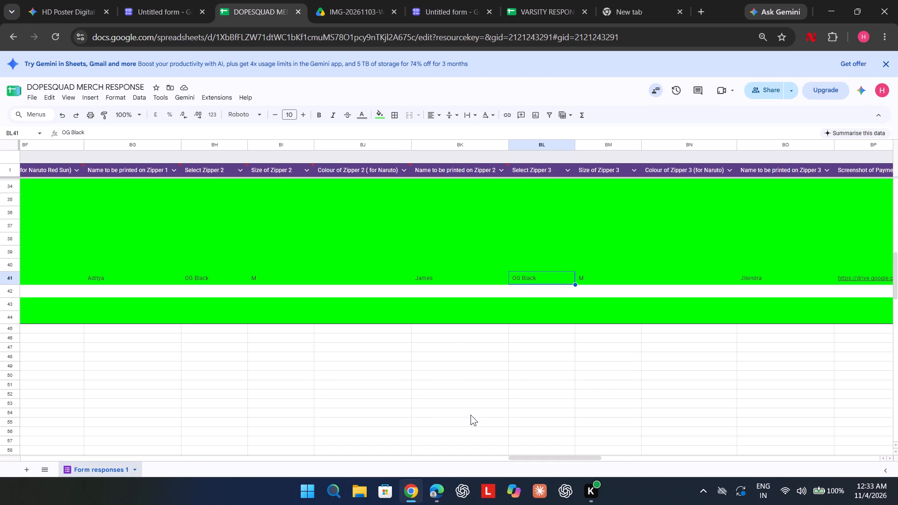
pyautogui.hscroll(3, 471, 415)
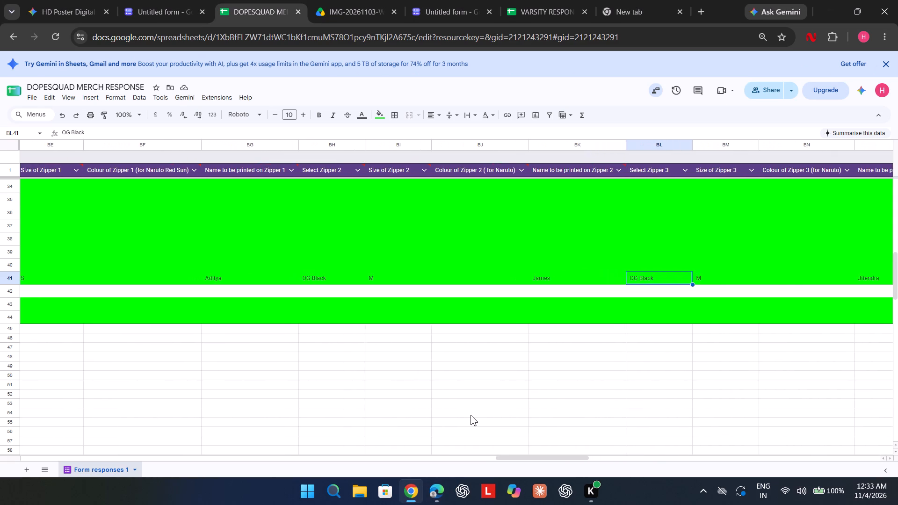
pyautogui.hscroll(1, 471, 415)
pyautogui.hscroll(-4, 471, 415)
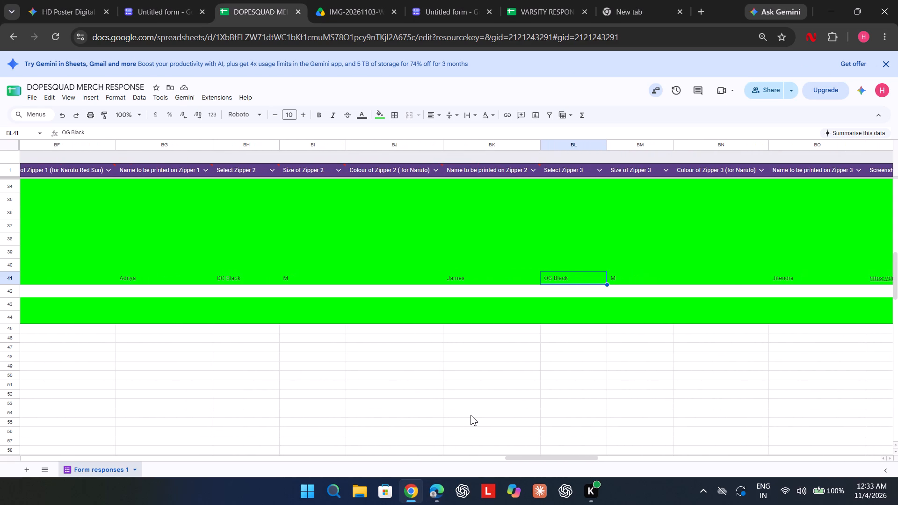
pyautogui.hscroll(-3, 471, 415)
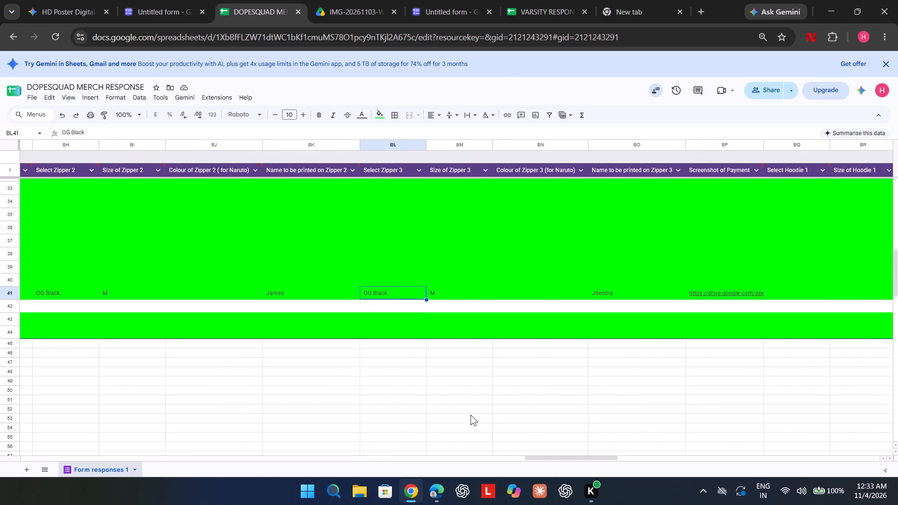
pyautogui.hscroll(-3, 471, 415)
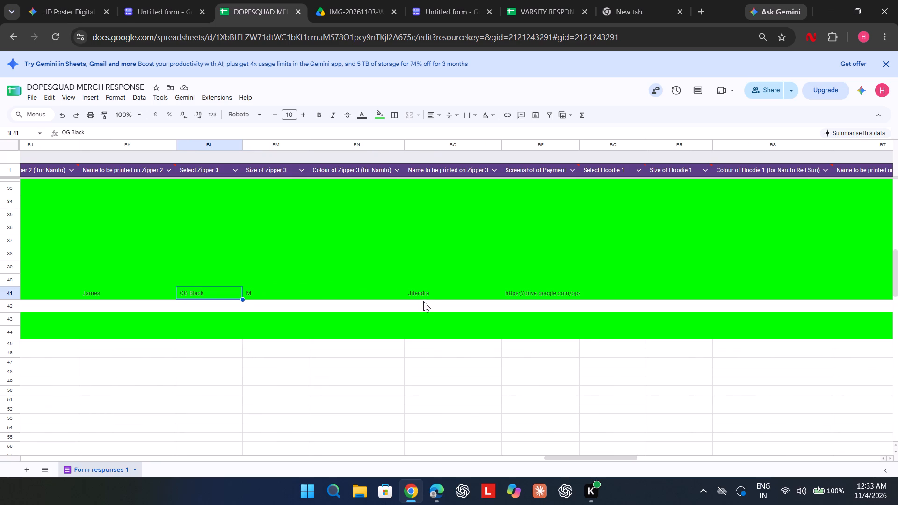
pyautogui.tripleClick(423, 291)
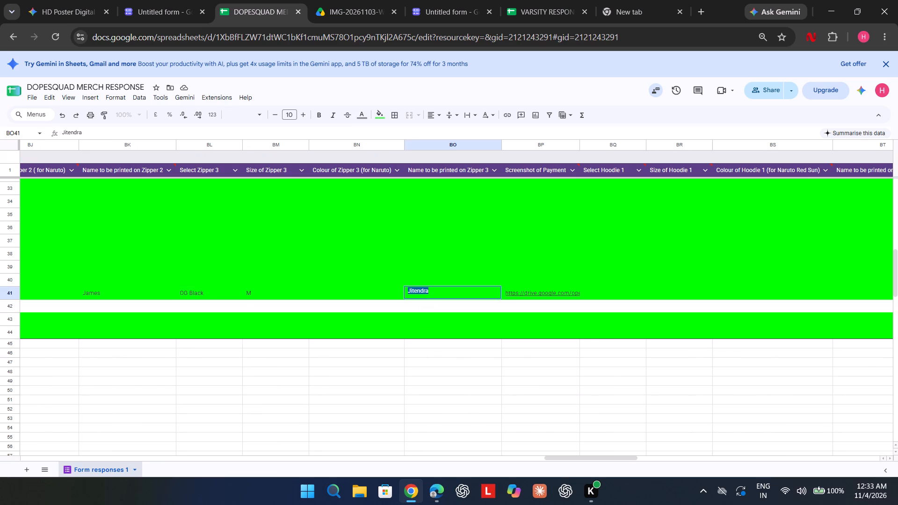
pyautogui.hotkey('ctrl', 'c')
pyautogui.click(391, 291)
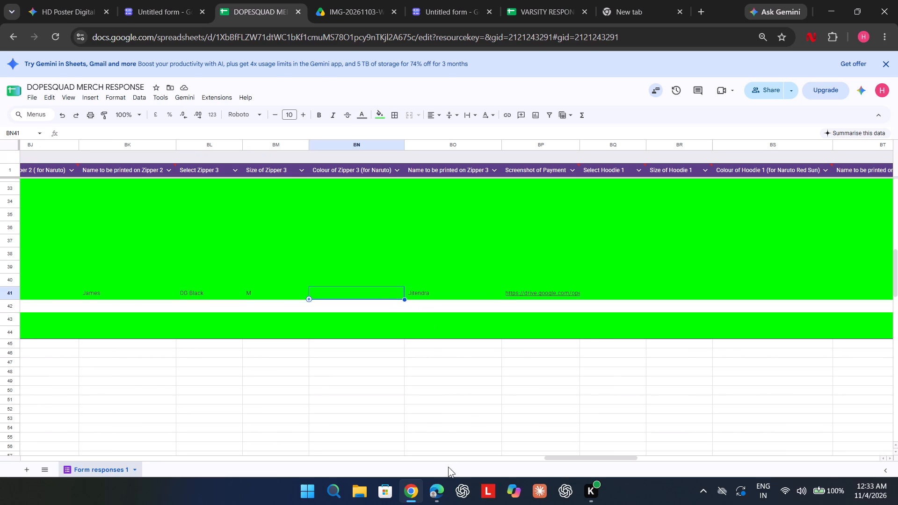
pyautogui.click(435, 497)
pyautogui.hotkey('ctrl', 'v')
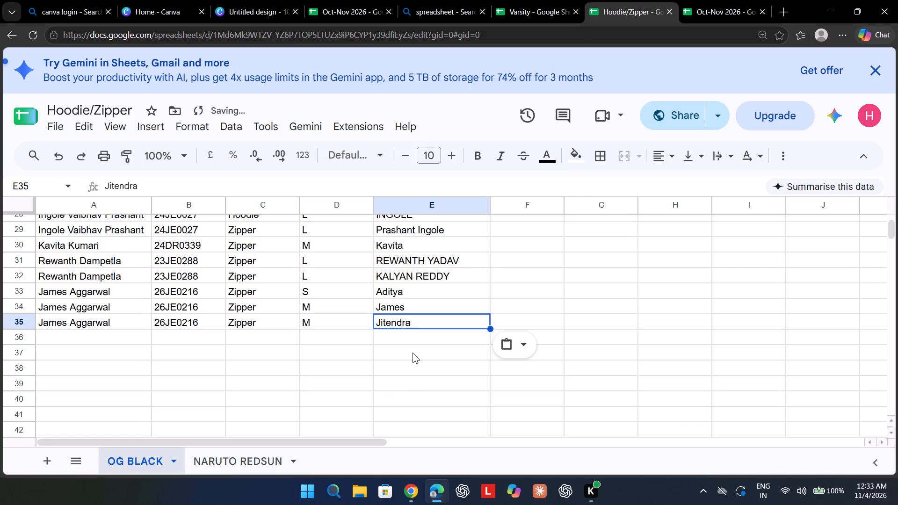
# Review the last rows of the form responses and check them against the NARUTO REDSUN and OG BLACK sheets.
pyautogui.click(418, 501)
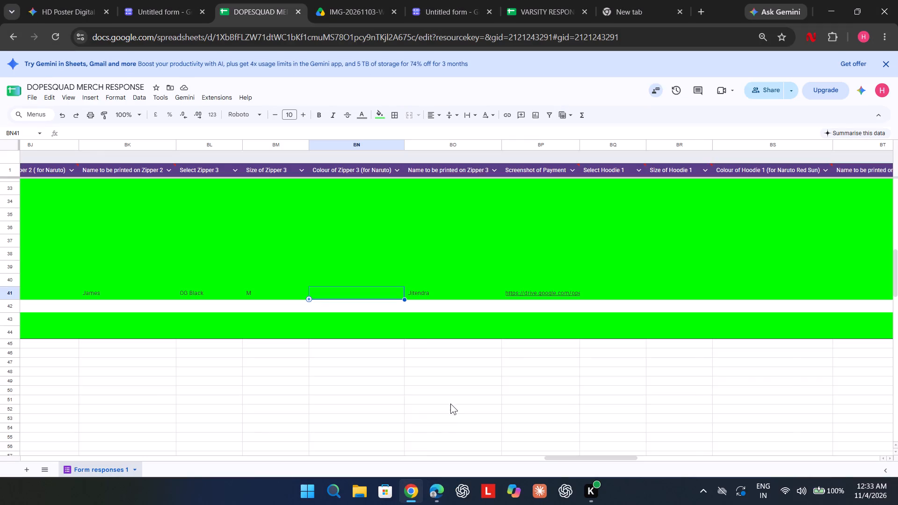
pyautogui.hscroll(19, 451, 402)
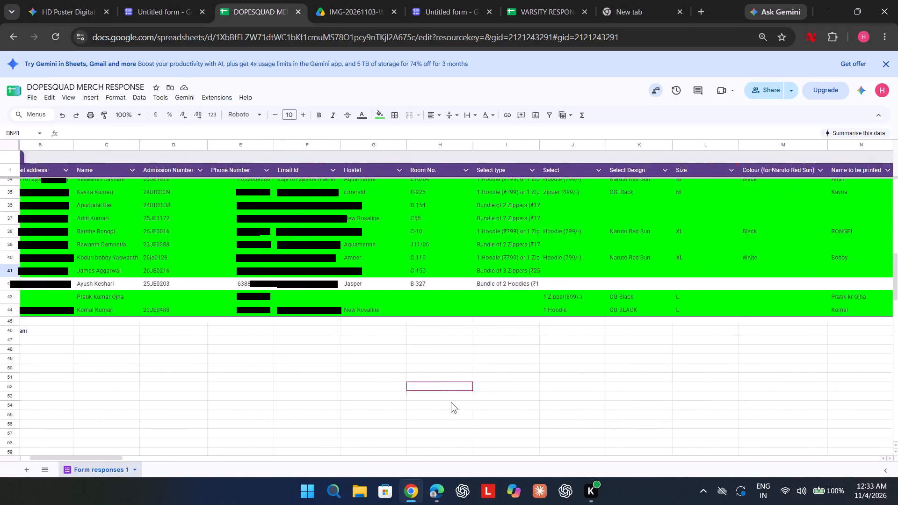
pyautogui.hscroll(7, 451, 402)
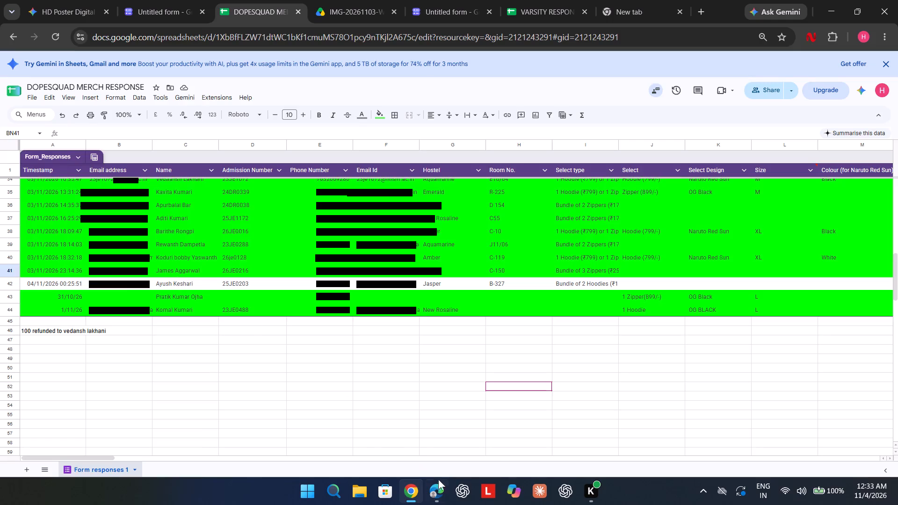
pyautogui.click(439, 491)
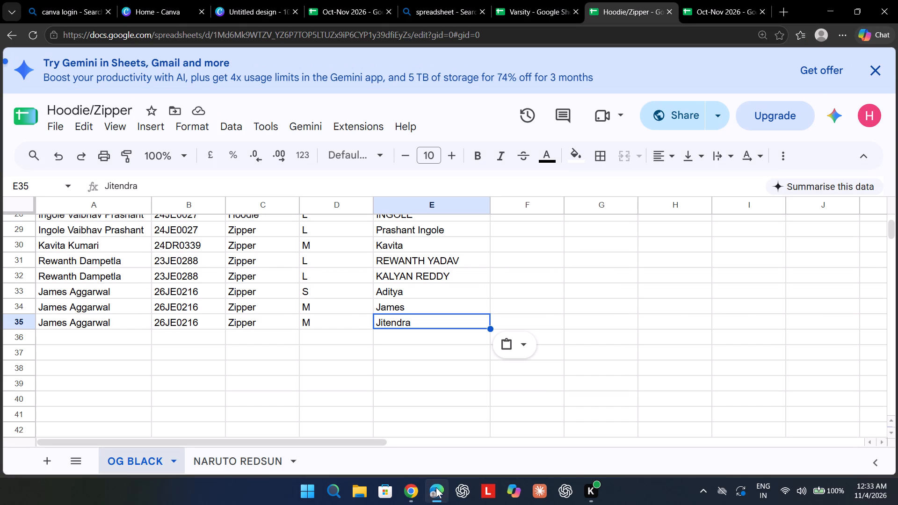
pyautogui.click(258, 467)
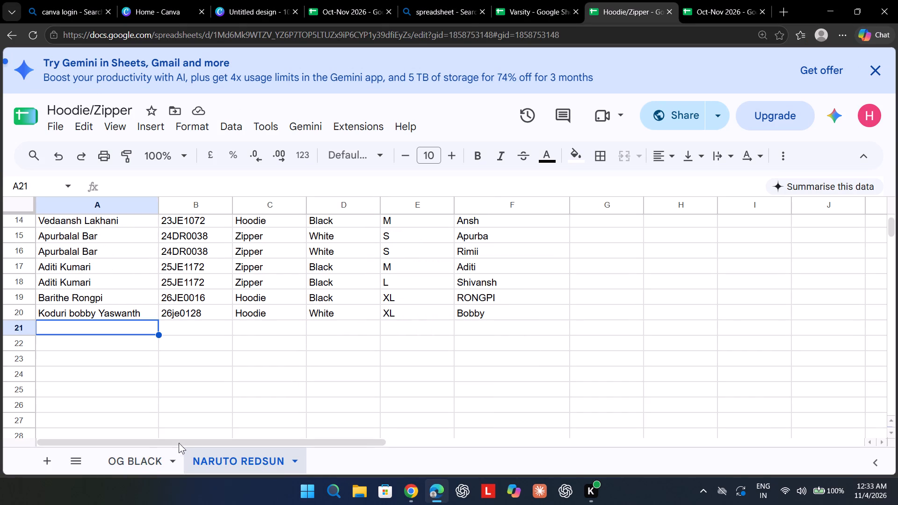
pyautogui.click(170, 455)
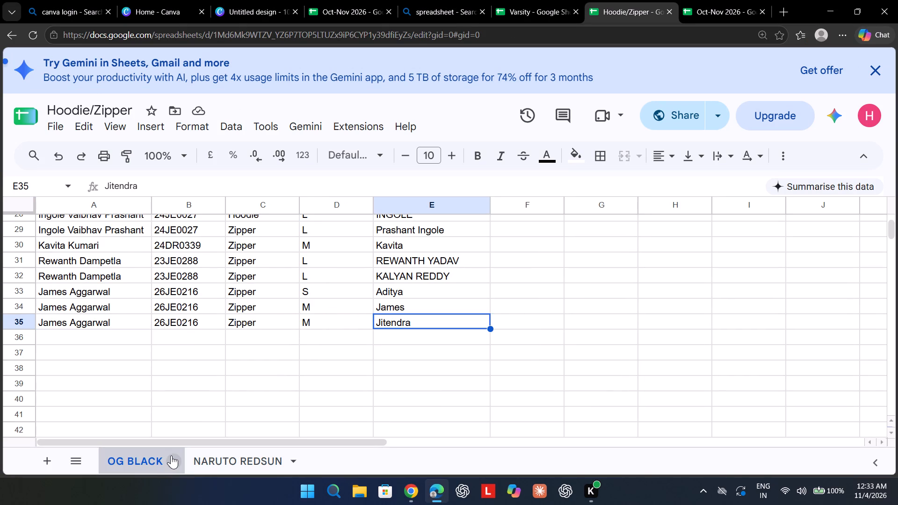
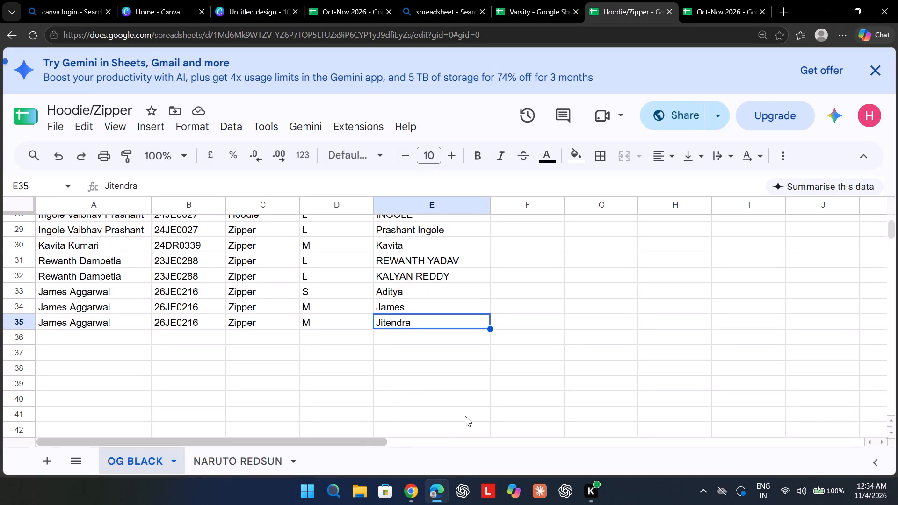
# Review the OG BLACK order list in Hoodie/Zipper against the DOPESQUAD MERCH RESPONSE sheet in Chrome, returning to OG BLACK in Edge.
pyautogui.scroll(3, 465, 416)
pyautogui.click(410, 492)
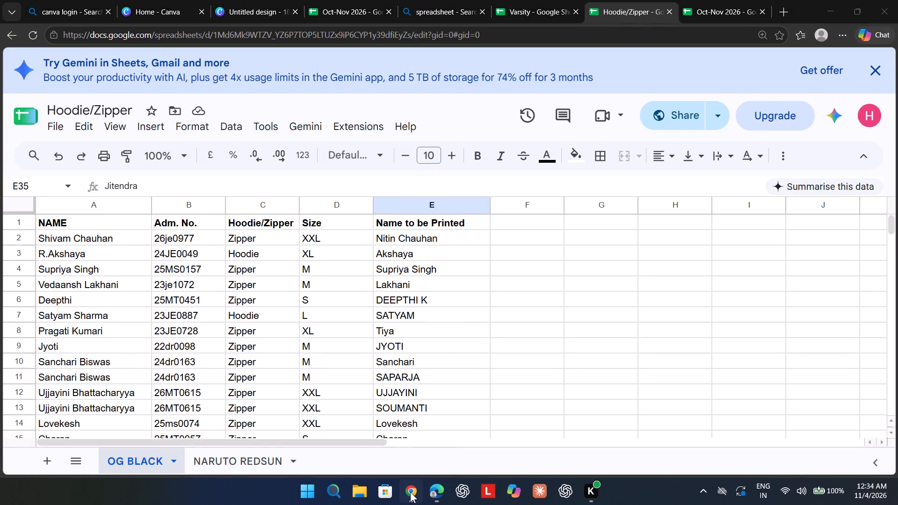
pyautogui.scroll(6, 493, 318)
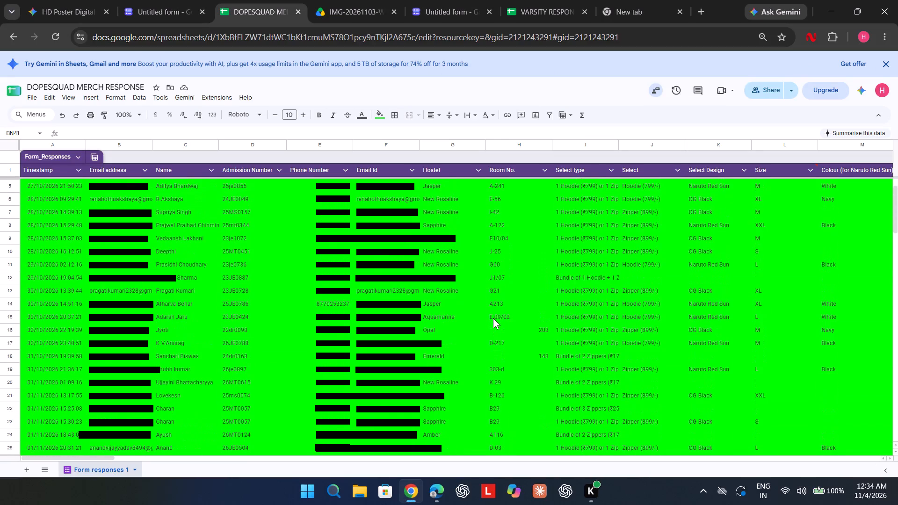
pyautogui.click(445, 487)
pyautogui.scroll(-4, 375, 326)
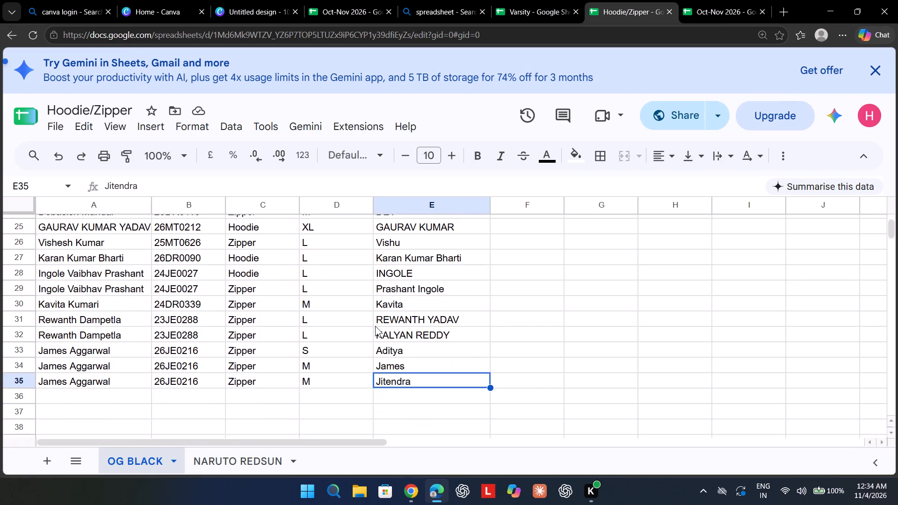
pyautogui.scroll(-1, 375, 326)
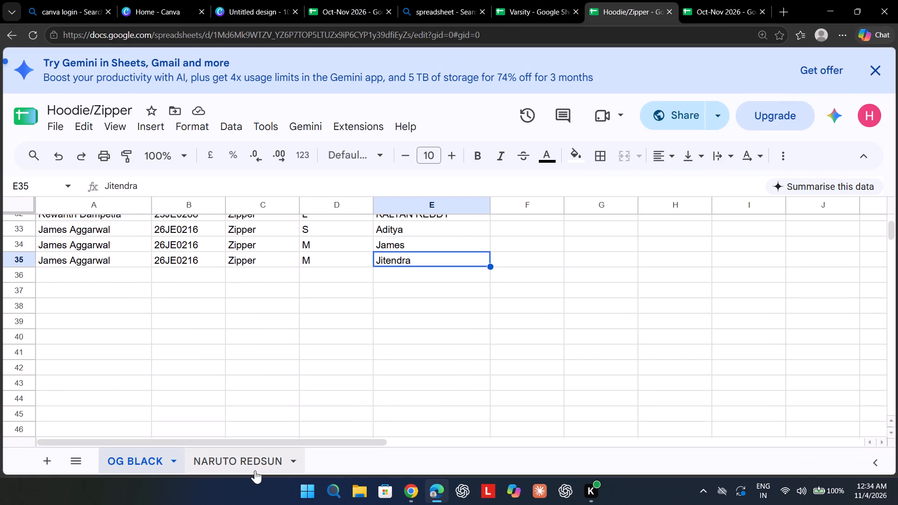
pyautogui.click(254, 470)
pyautogui.click(165, 463)
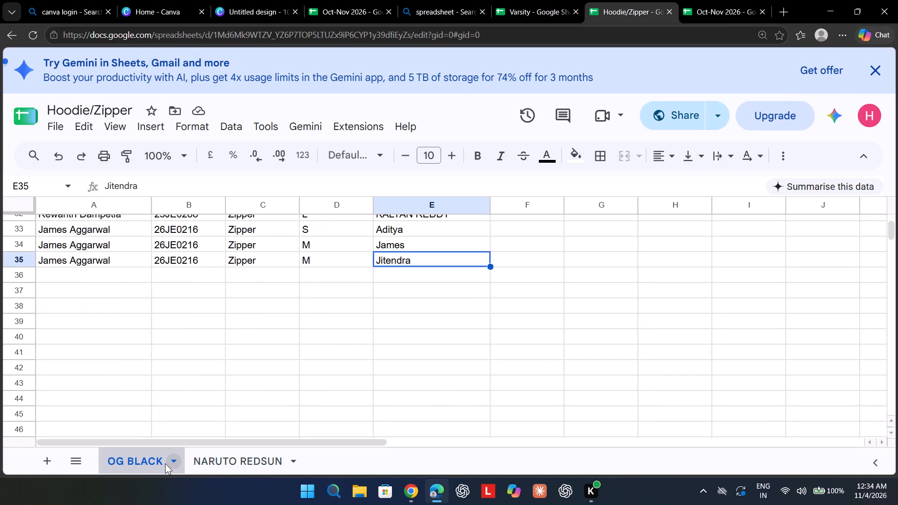